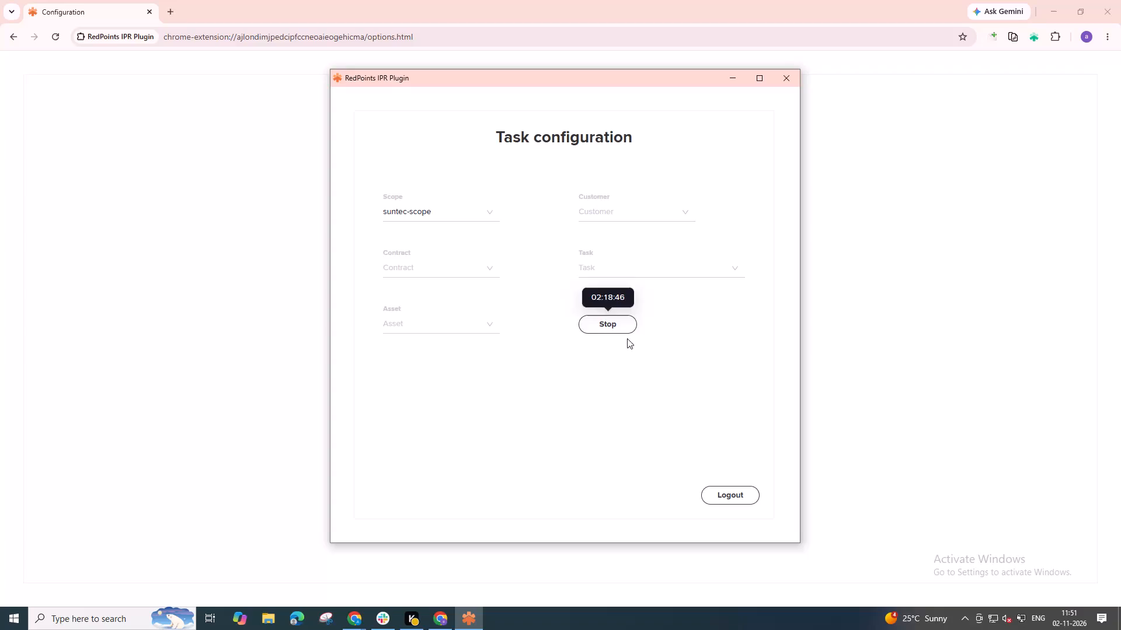
Start a task for customer Shiftup Corp with task Detection, the Brand Protection contract and asset NIKKE Alice.
click(682, 212)
text(shift)
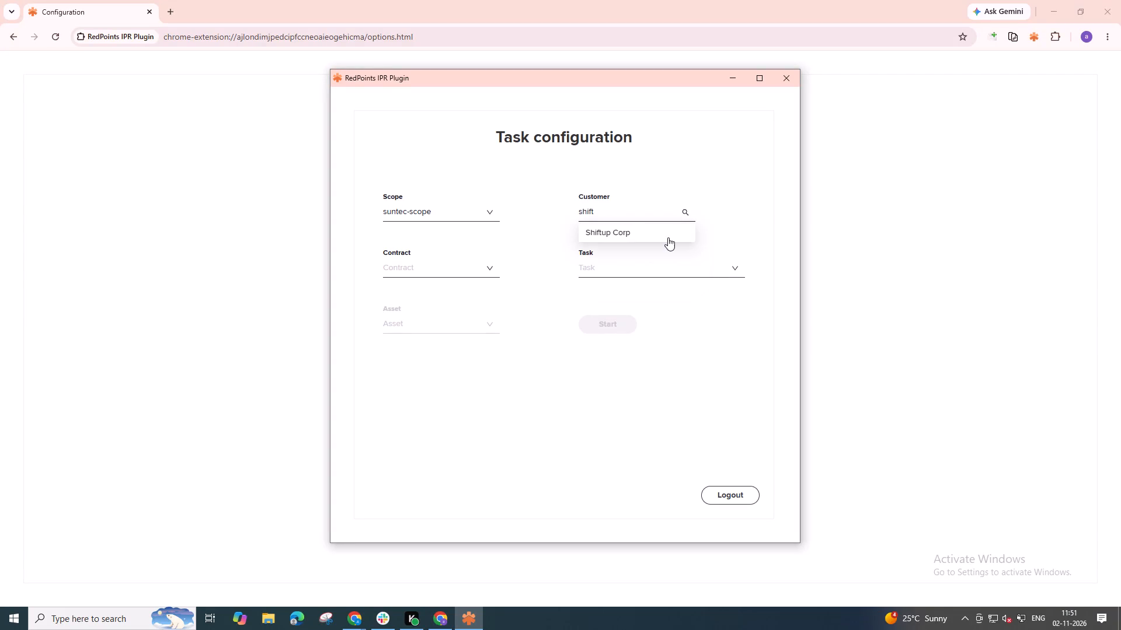
click(668, 237)
click(651, 262)
click(630, 302)
click(434, 243)
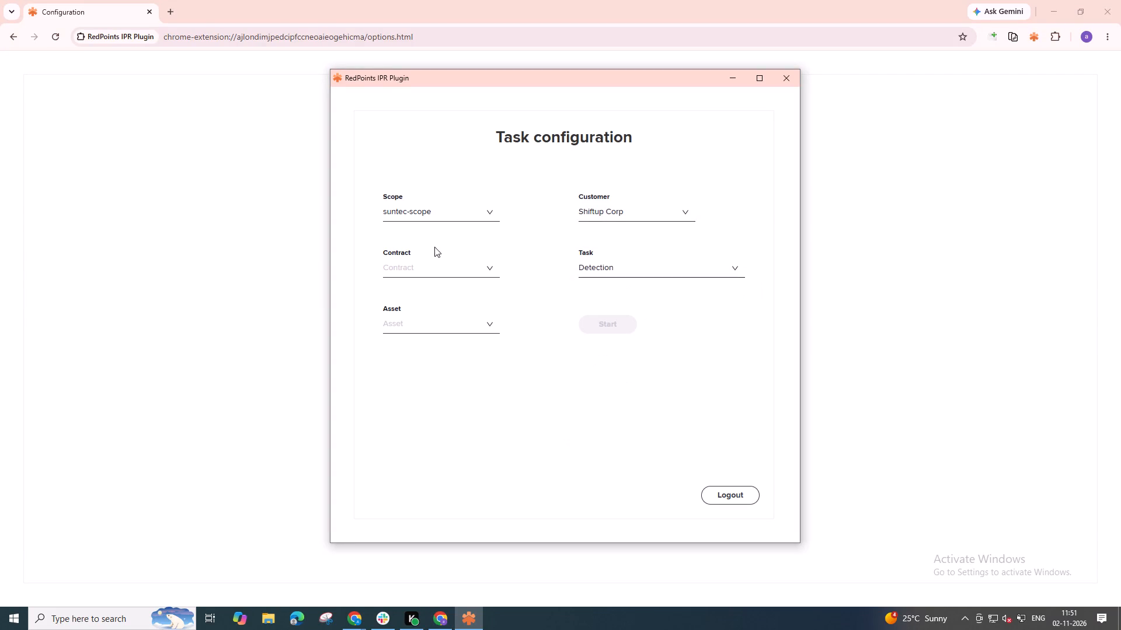
click(434, 262)
click(439, 283)
click(442, 316)
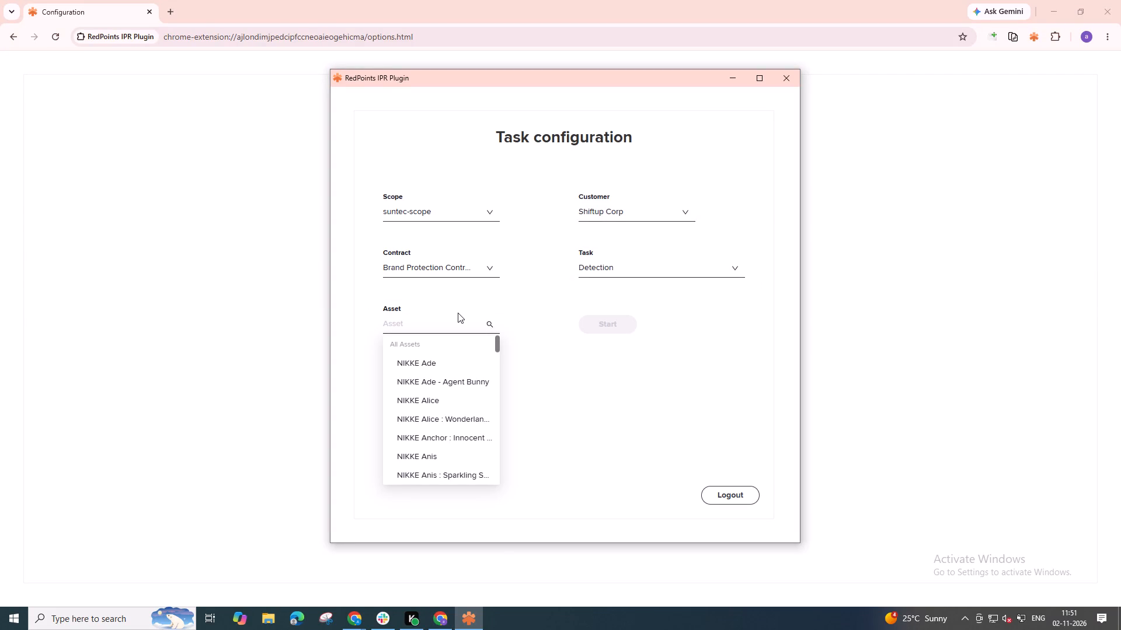
click(428, 406)
click(629, 323)
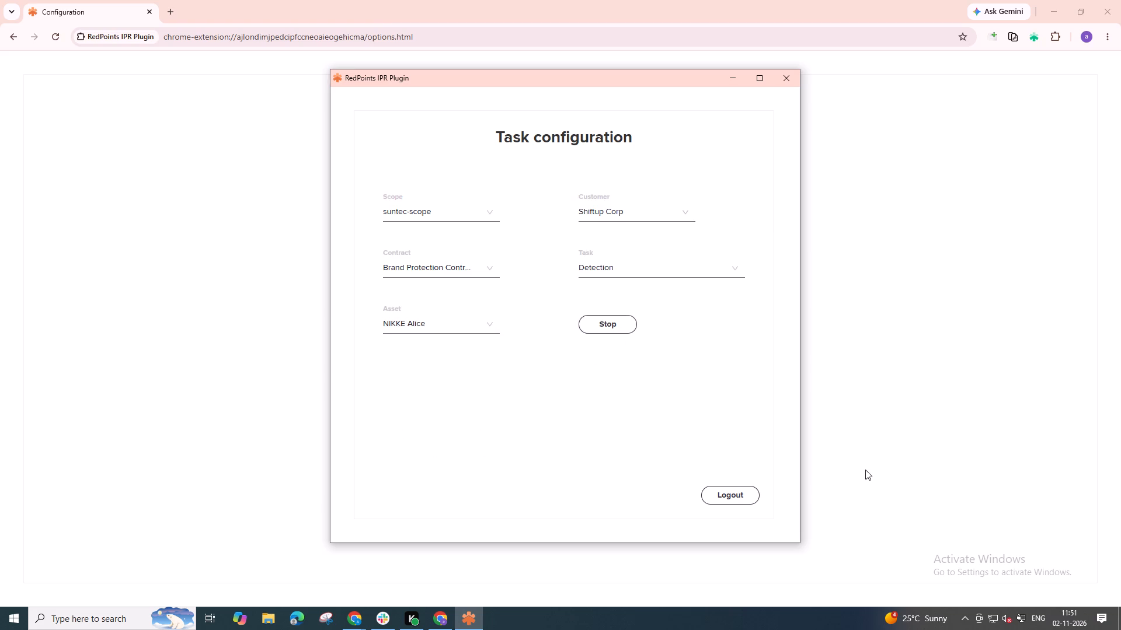
Open a new blank browser tab and close the Configuration tab.
click(173, 9)
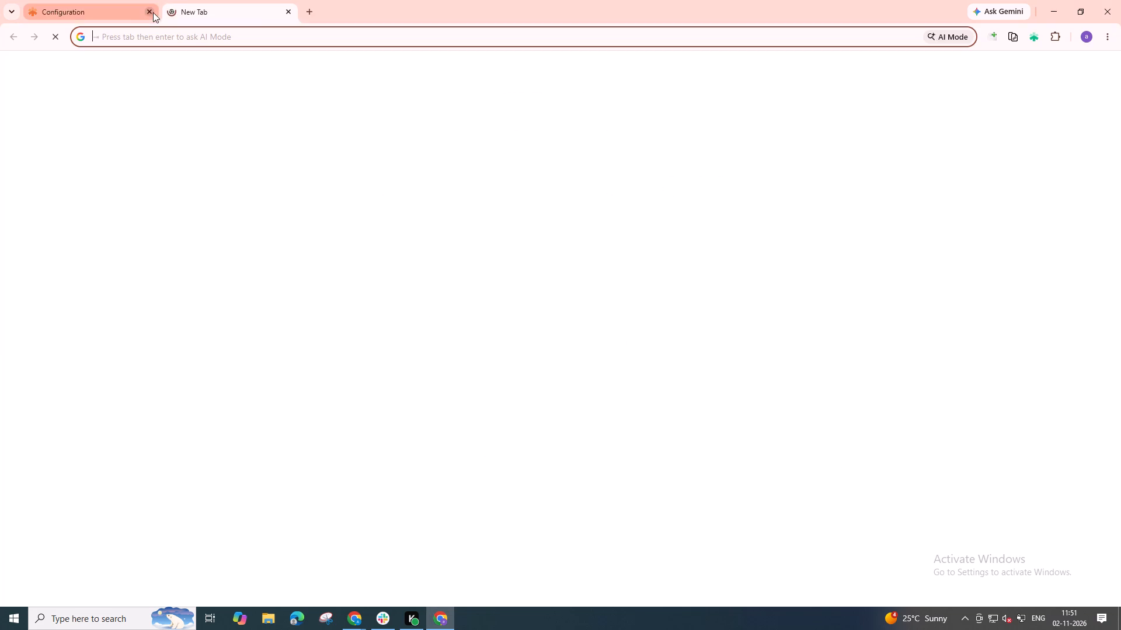
click(153, 12)
In the other browser window's Confluence, open the Shiftup Corp. (TRUST DATA) page in a separate tab and its Detection guideline page.
key(alt+Tab)
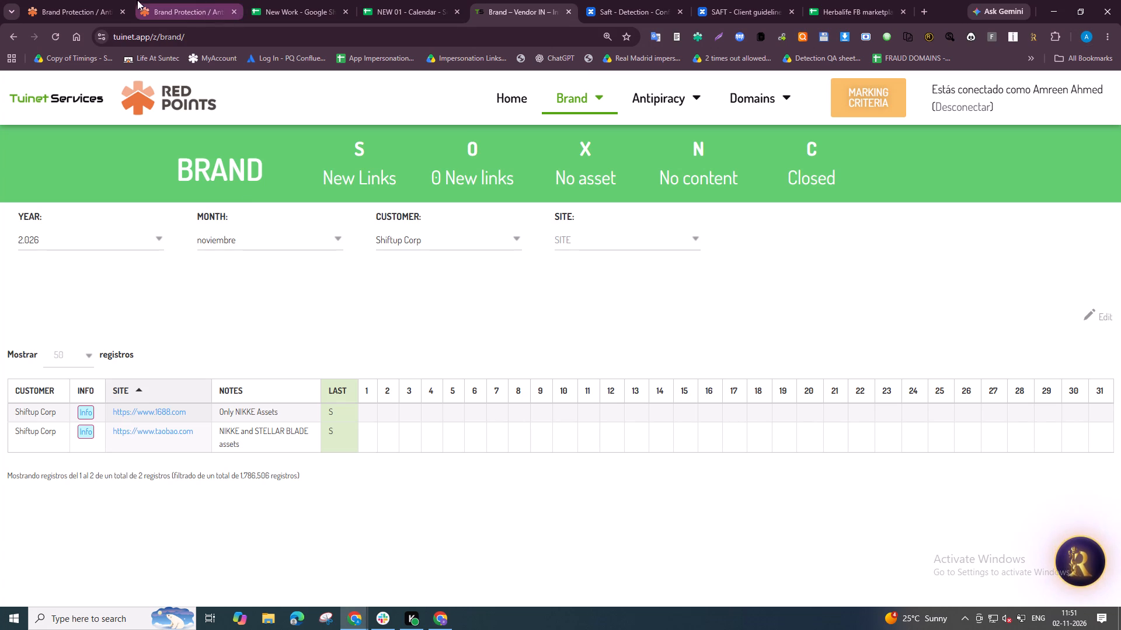
click(111, 0)
click(629, 0)
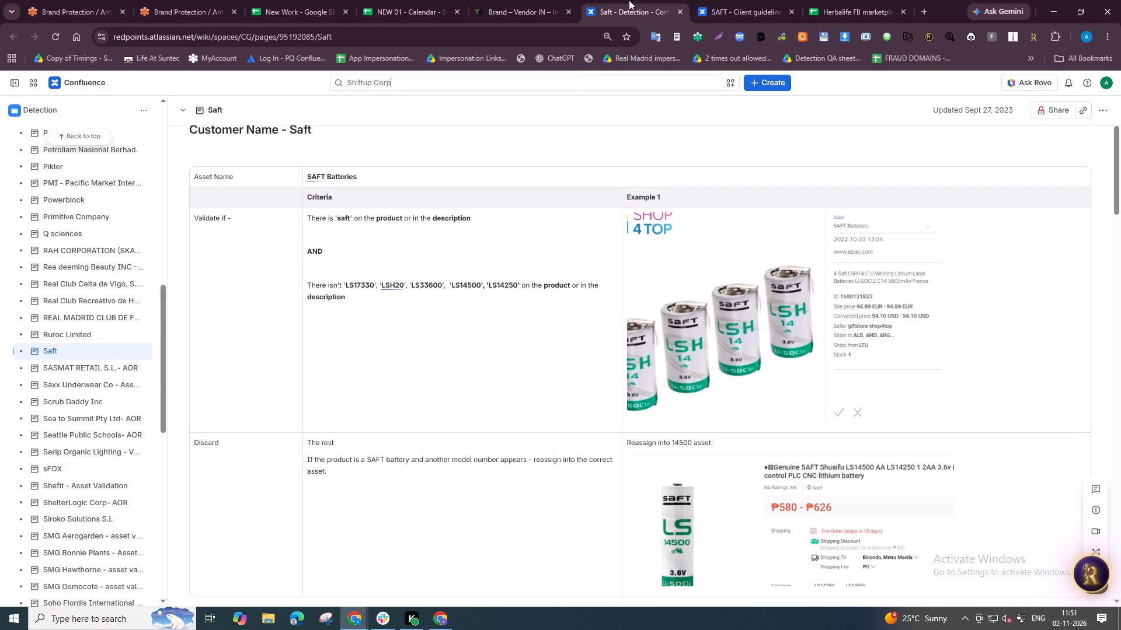
click(500, 84)
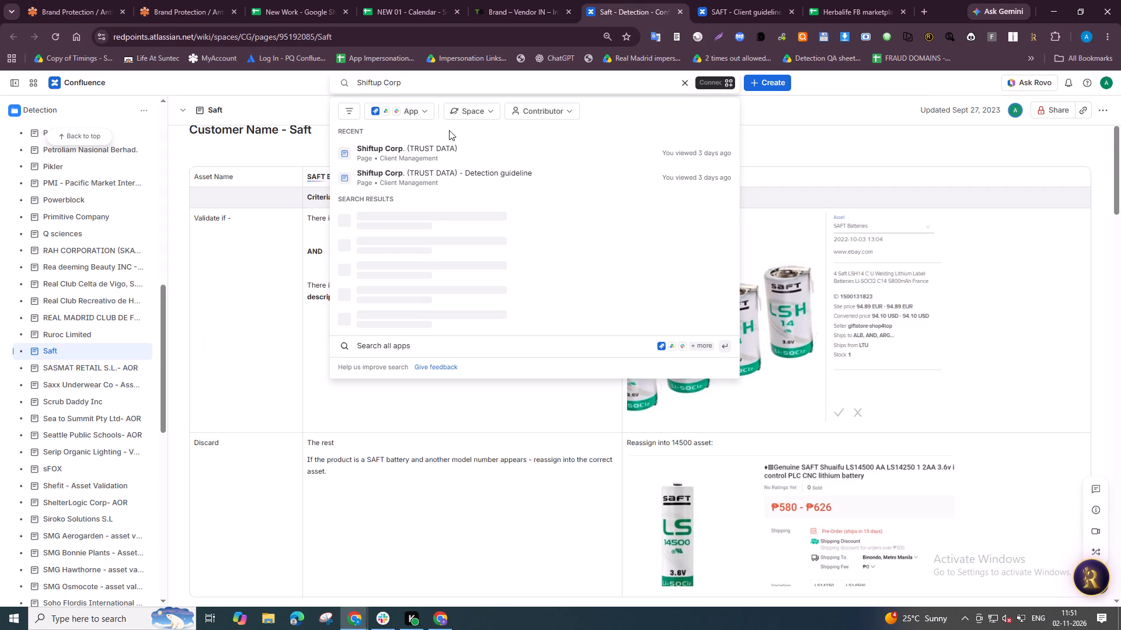
middle_click(445, 153)
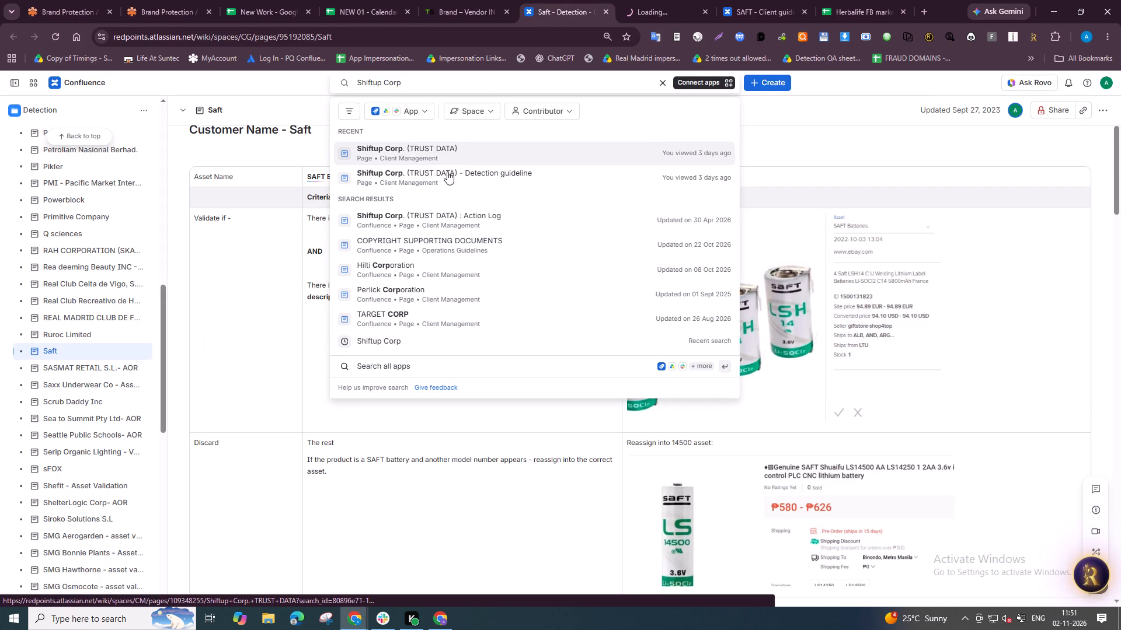
click(447, 171)
Close the SAFT client guideline and Herbalife FB marketplace browser tabs.
click(807, 15)
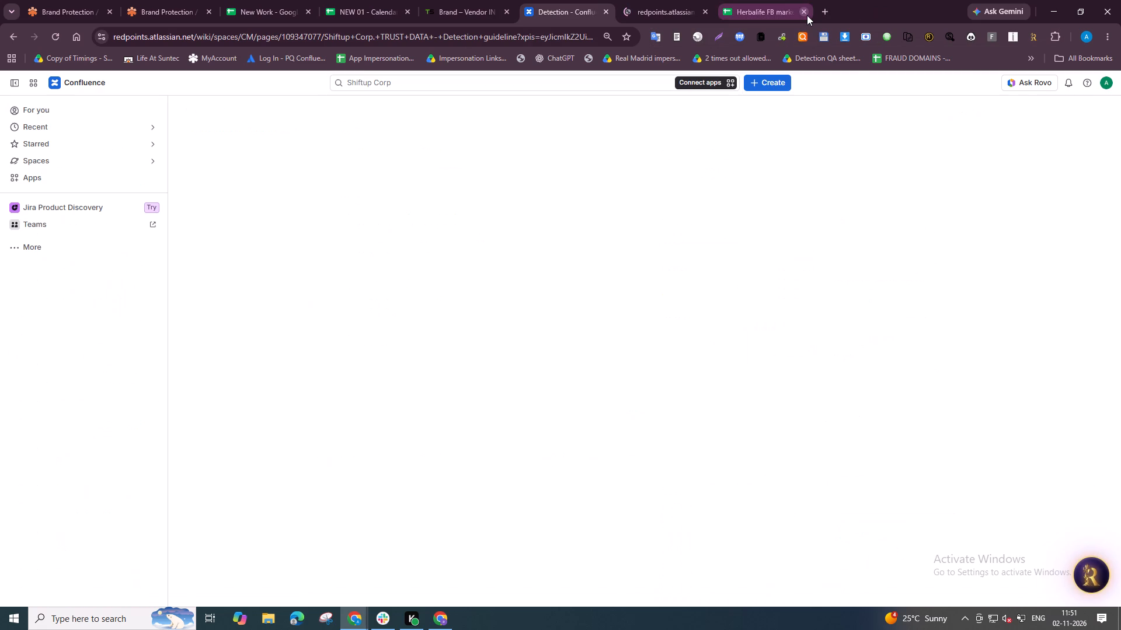
click(807, 15)
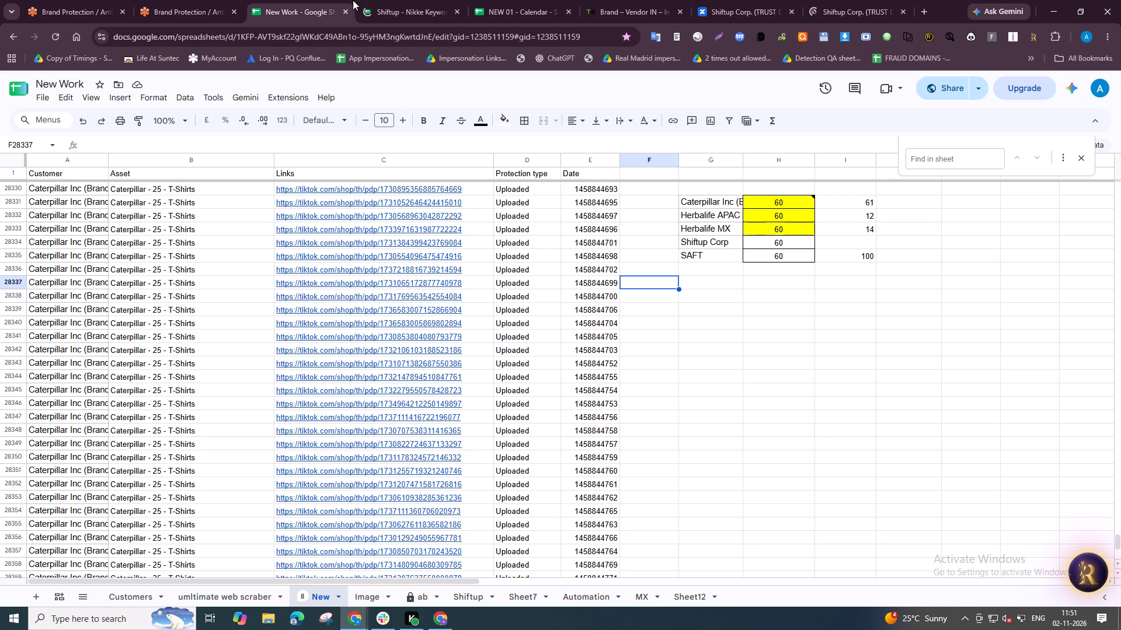
Copy the asset name NIKKE Alice from the Shiftup - Nikke Keywords spreadsheet.
click(396, 0)
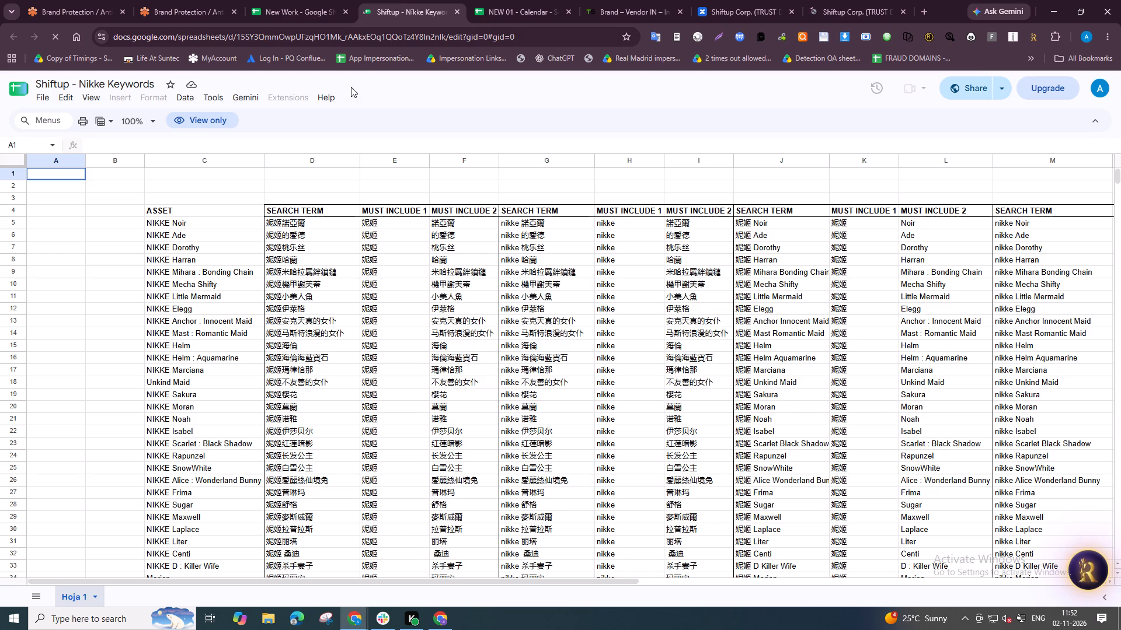
scroll(212, 281, down, 6)
scroll(225, 342, down, 5)
scroll(225, 342, up, 3)
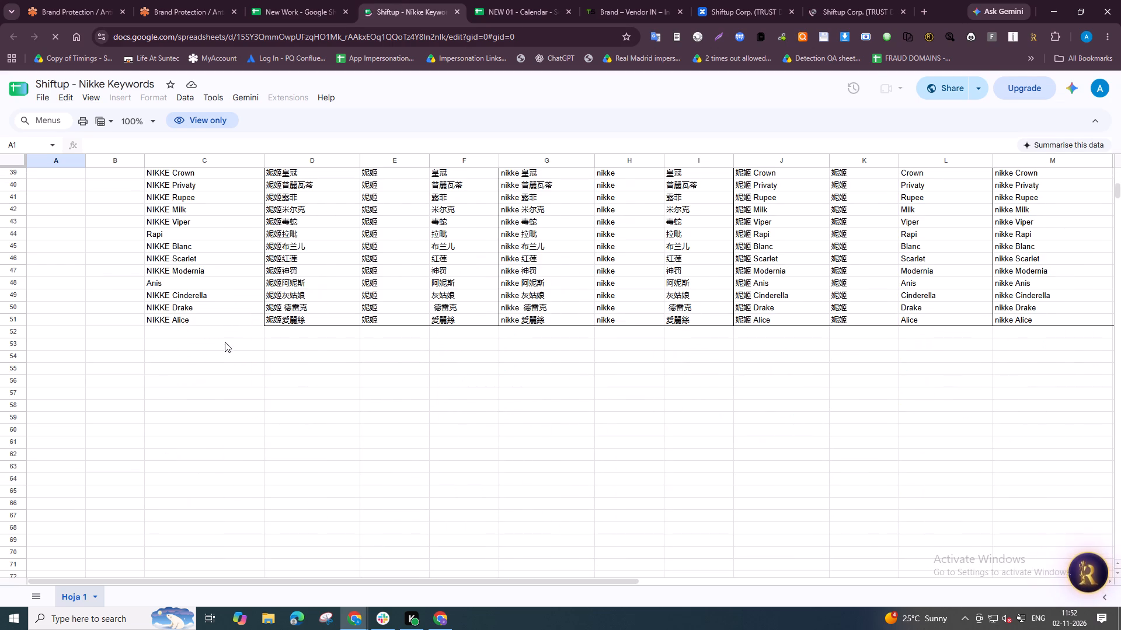
click(226, 321)
key(ctrl+c)
Search Google for "site:taobao.com NIKKE Alice top 1000" in the other browser window and look through the expanded image results.
key(alt+Tab)
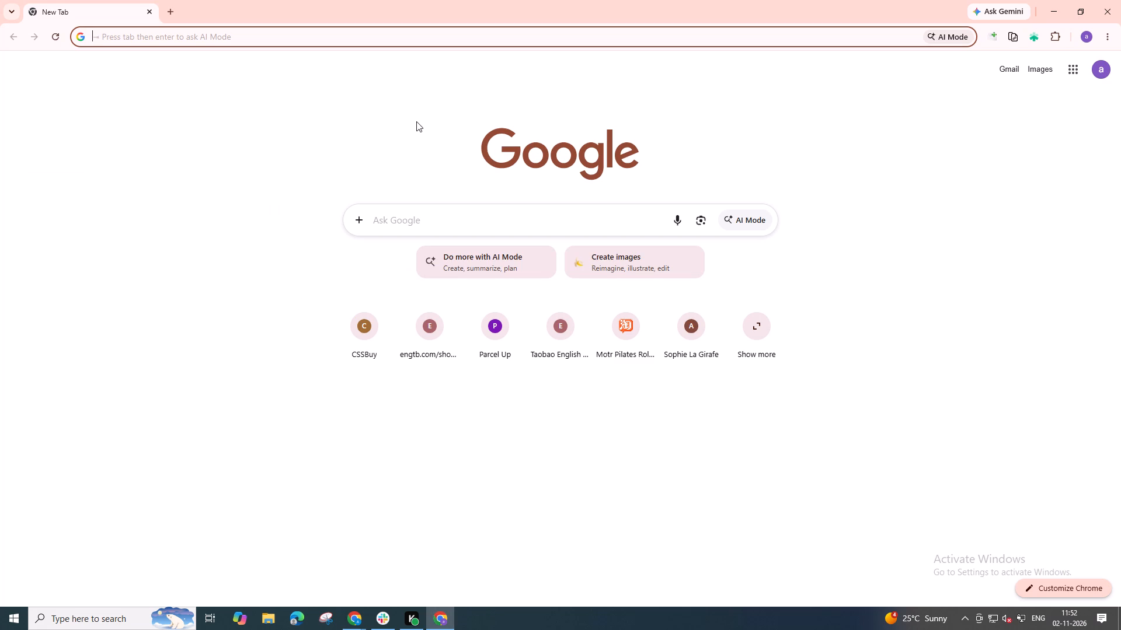
text(site)
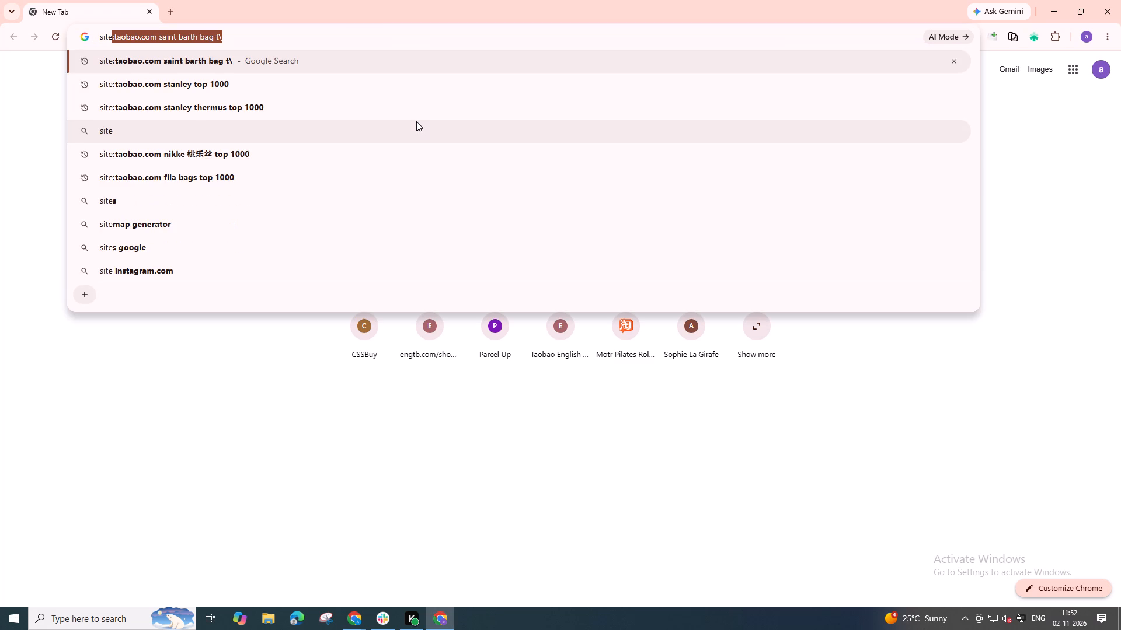
key(Down)
key(Down)
key(Down)
key(Down)
key(Return)
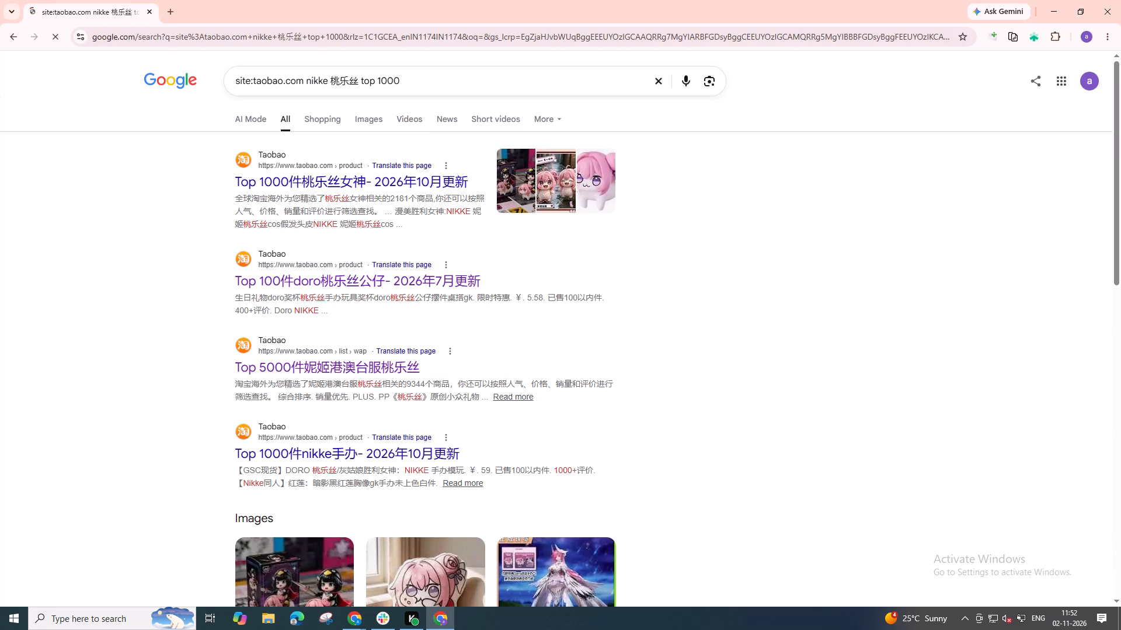
double_click(305, 84)
shift+click(361, 82)
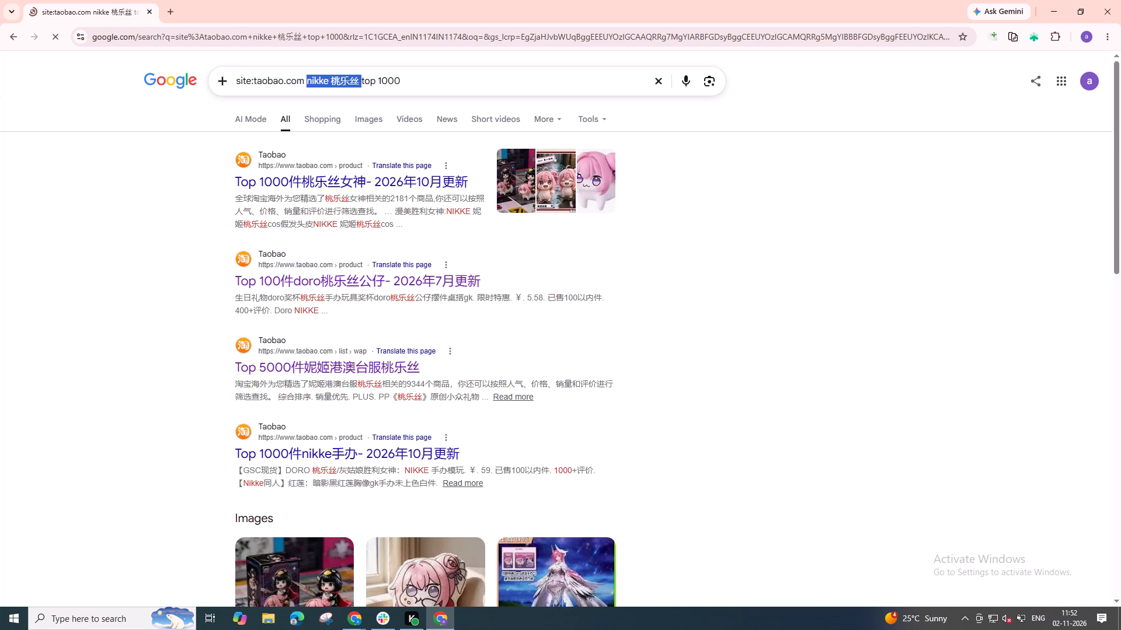
key(ctrl+v)
key(space)
key(Return)
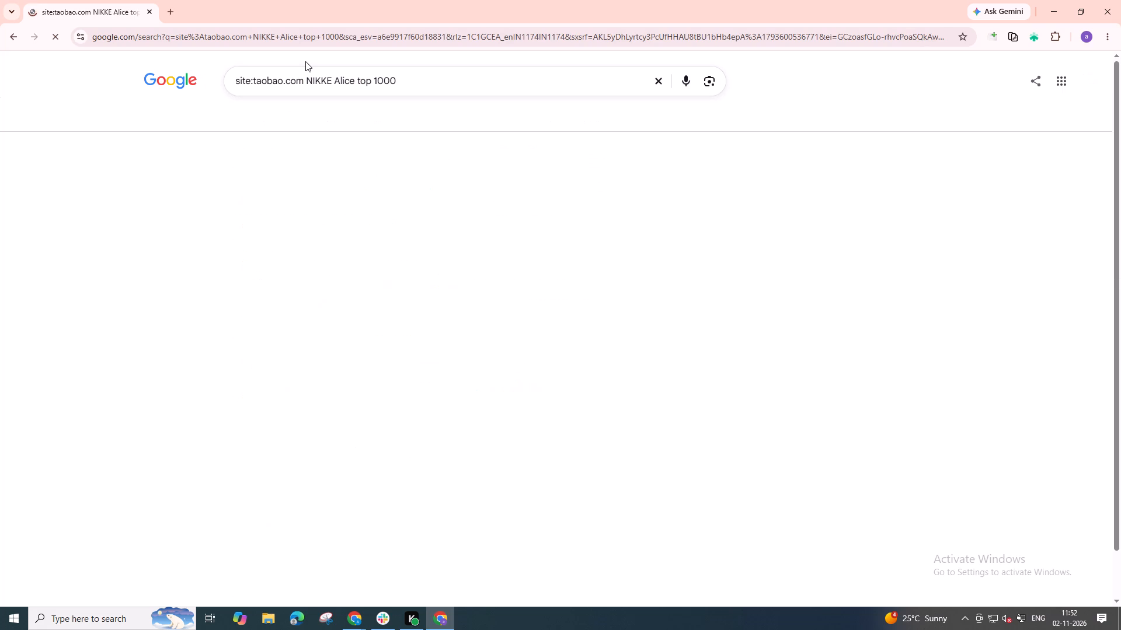
scroll(343, 453, down, 5)
click(392, 470)
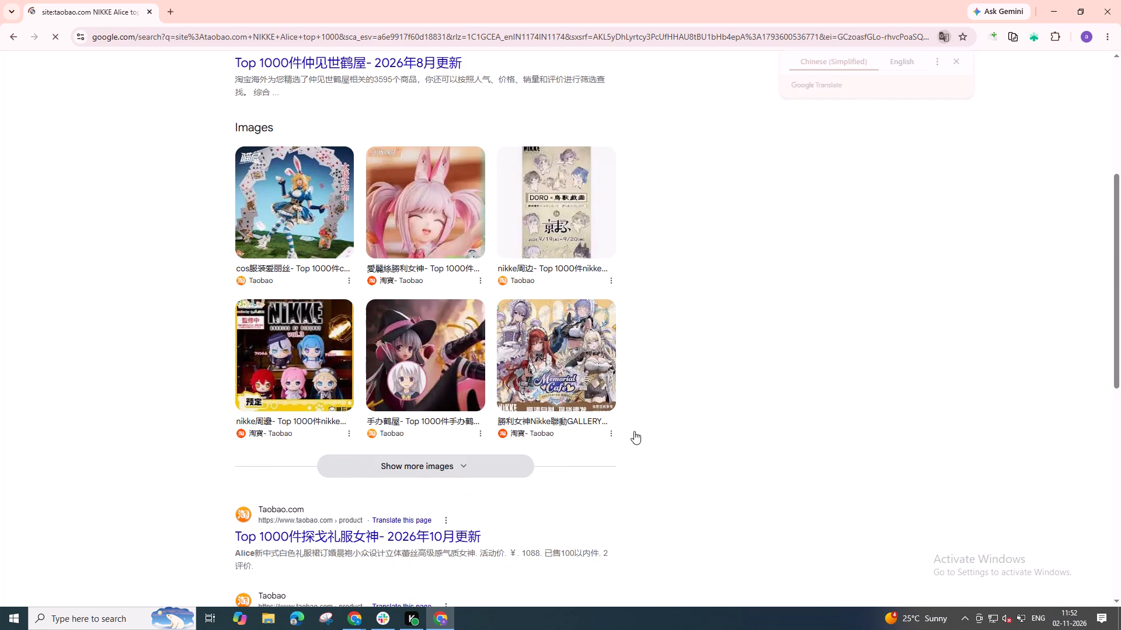
scroll(806, 339, down, 6)
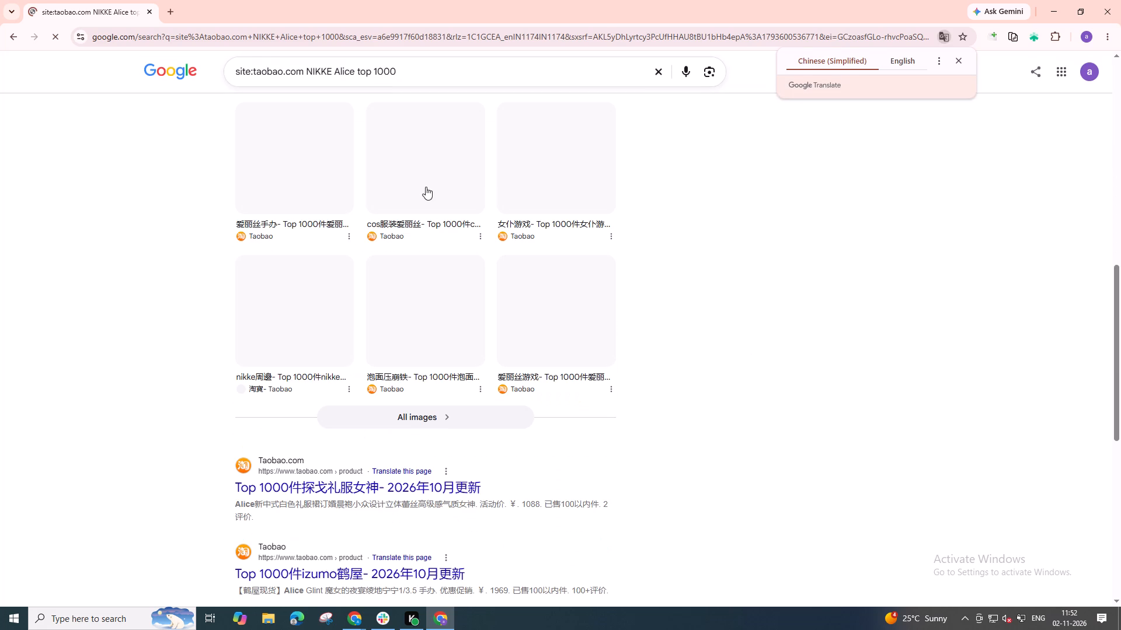
scroll(868, 373, up, 2)
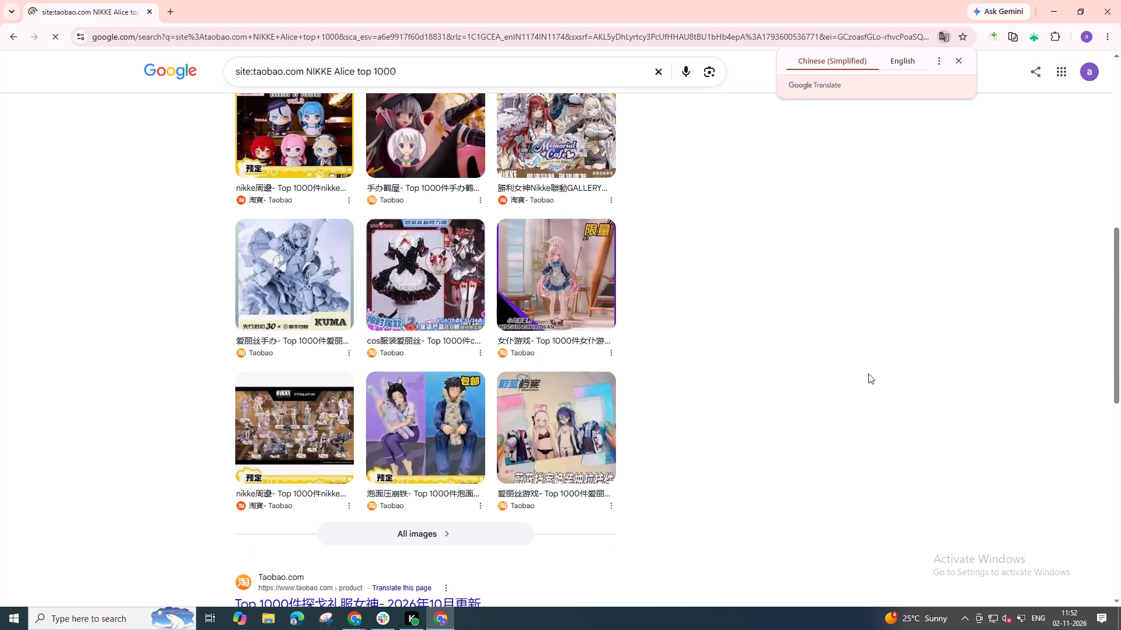
Copy the search term 妮姬 Alice from the Nikke keywords spreadsheet and search Google for "site:taobao.com 妮姬 Alice top 1000".
key(alt+Tab)
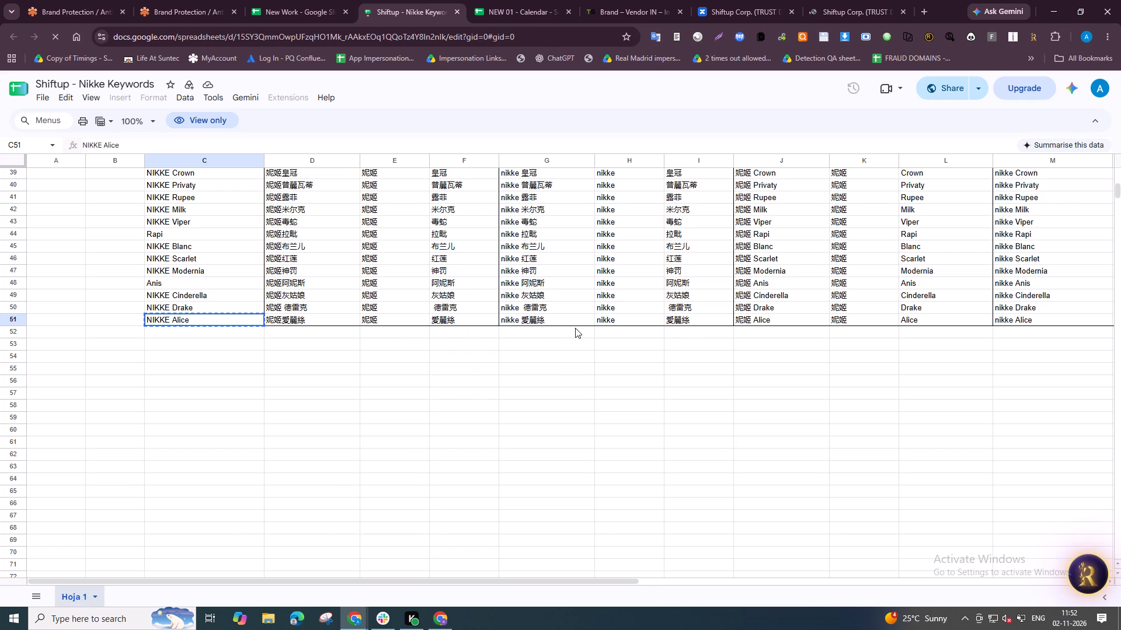
click(752, 314)
click(754, 322)
key(ctrl+c)
key(alt+Tab)
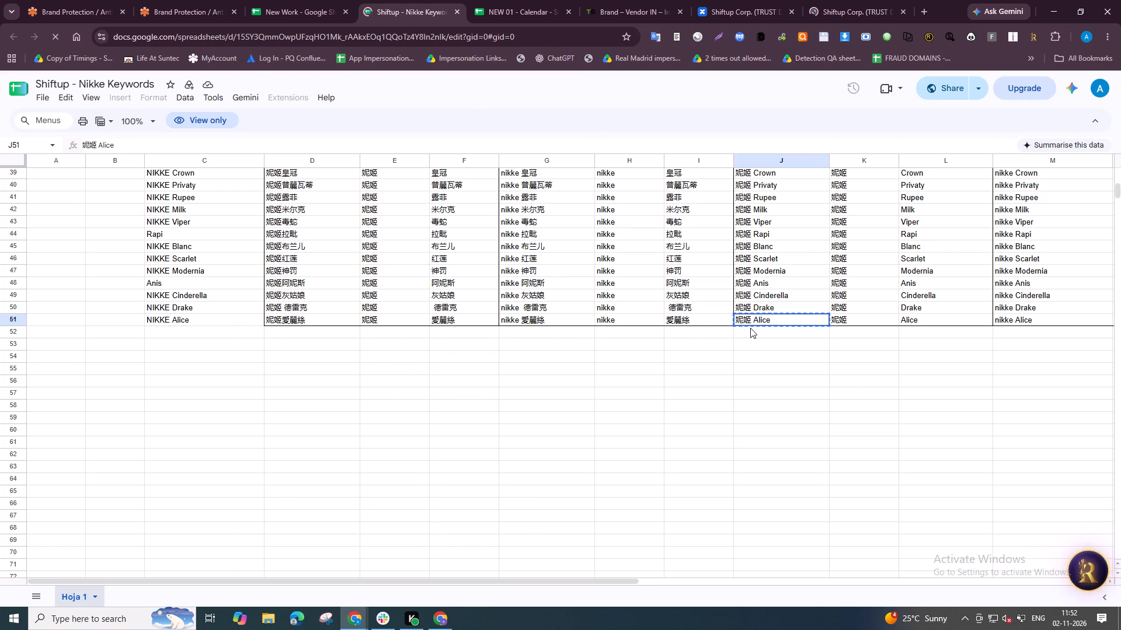
double_click(315, 68)
shift+click(352, 72)
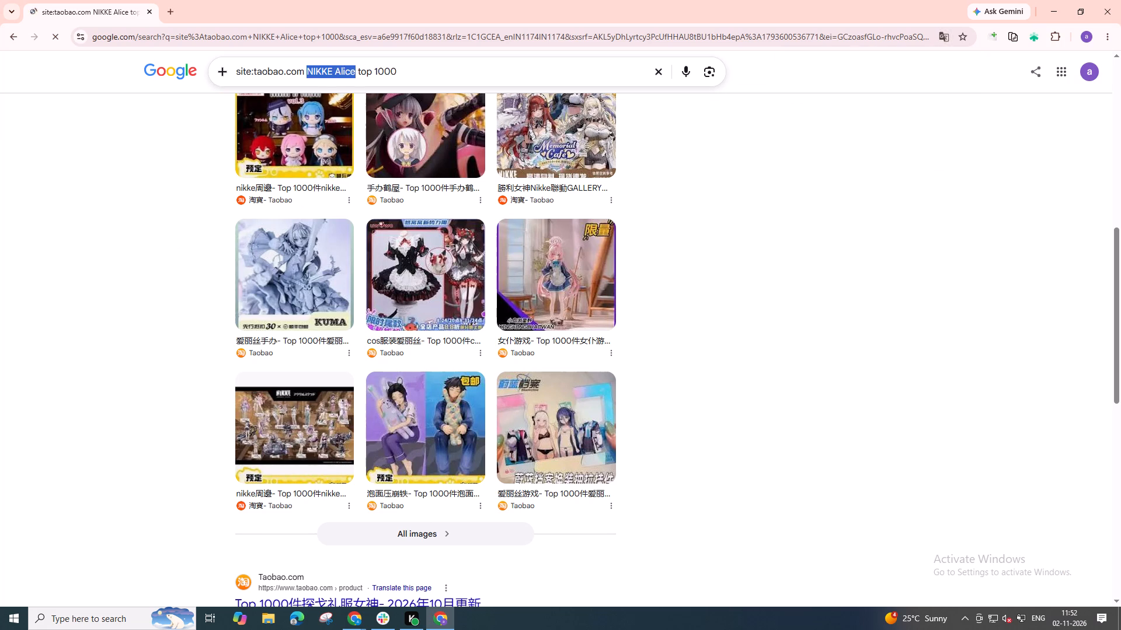
key(ctrl+v)
key(Return)
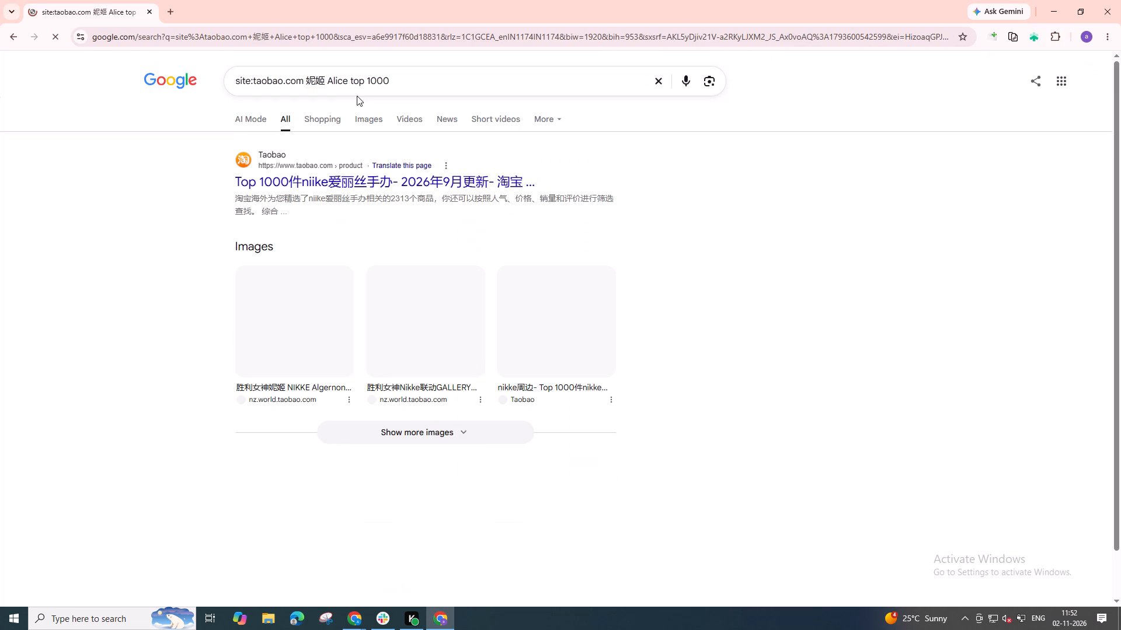
Open the Taobao niike爱丽丝手办 top 1000 result in a new tab and show its products in list view.
middle_click(464, 180)
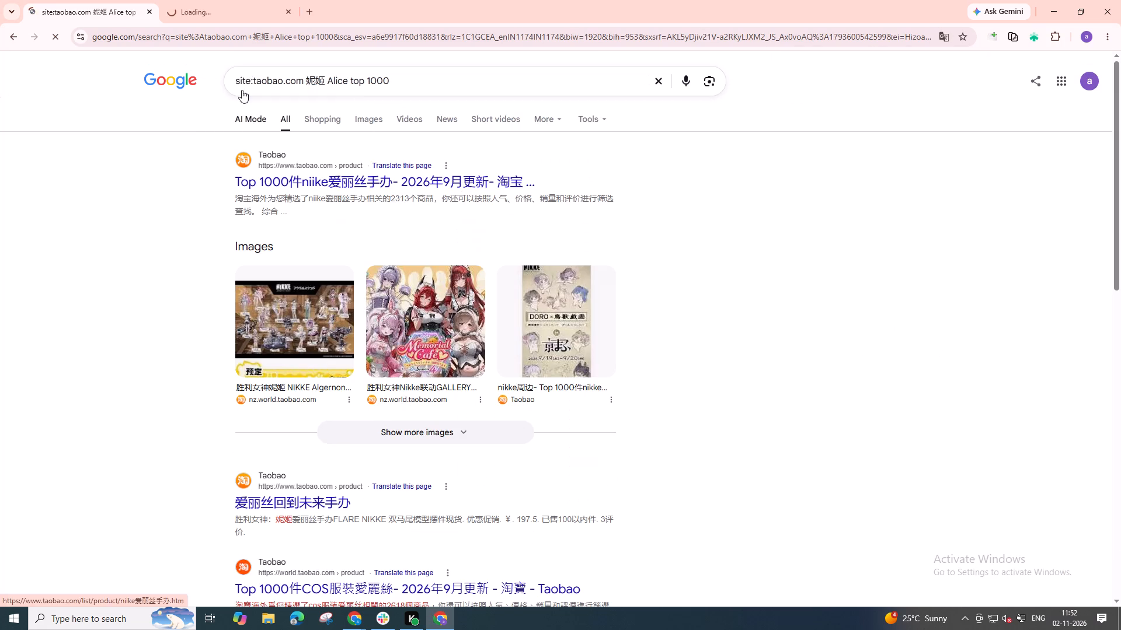
click(264, 0)
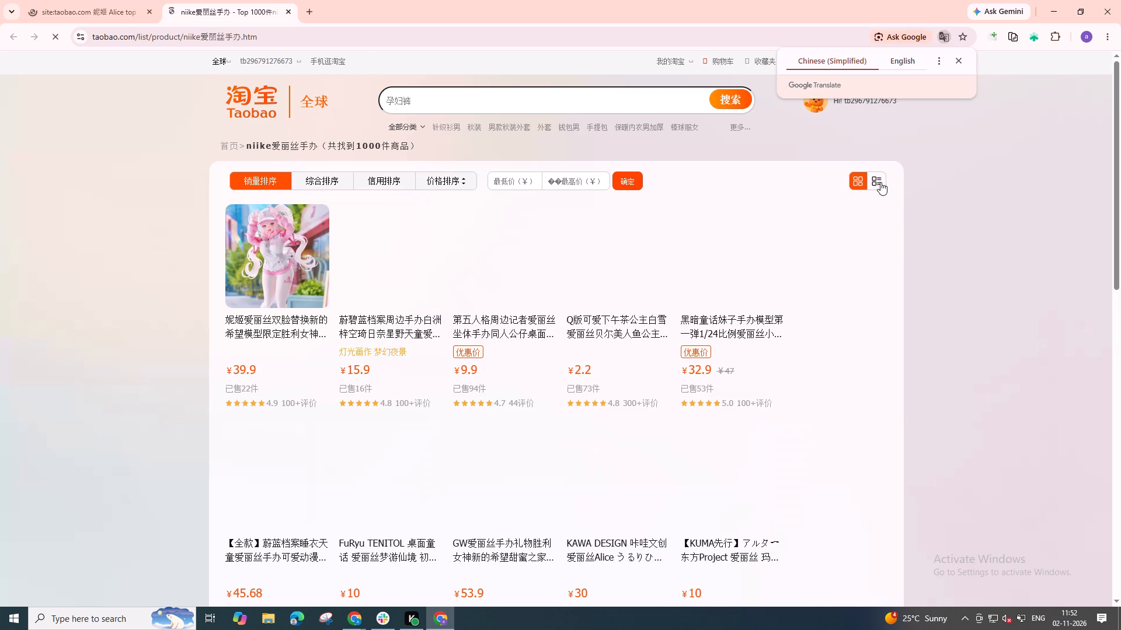
click(880, 182)
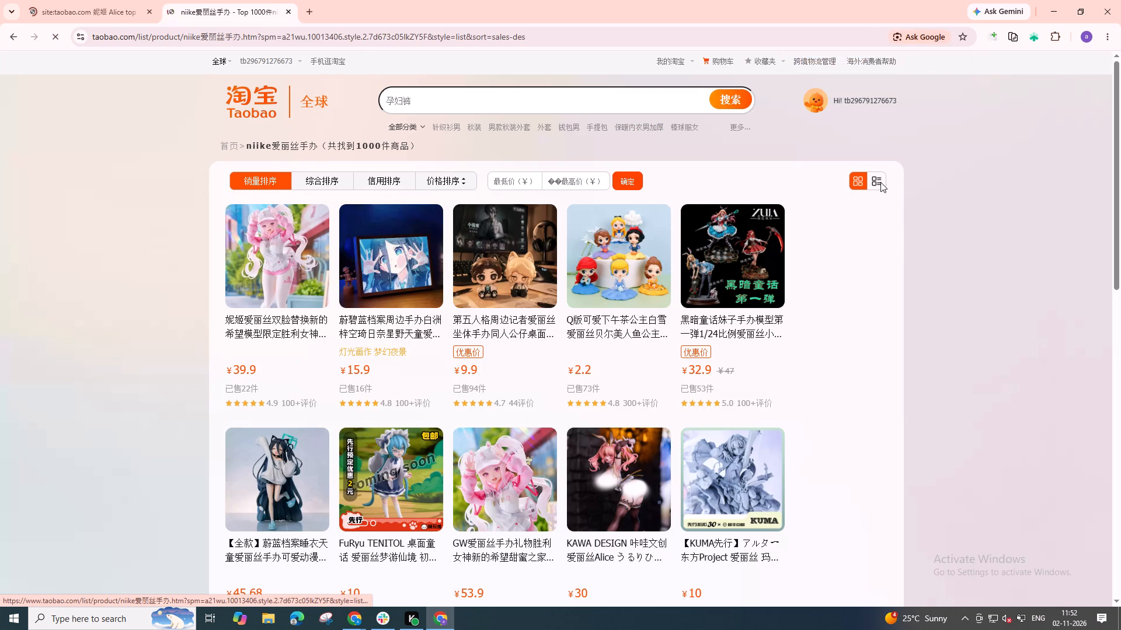
Translate the Taobao product list page to English.
right_click(117, 241)
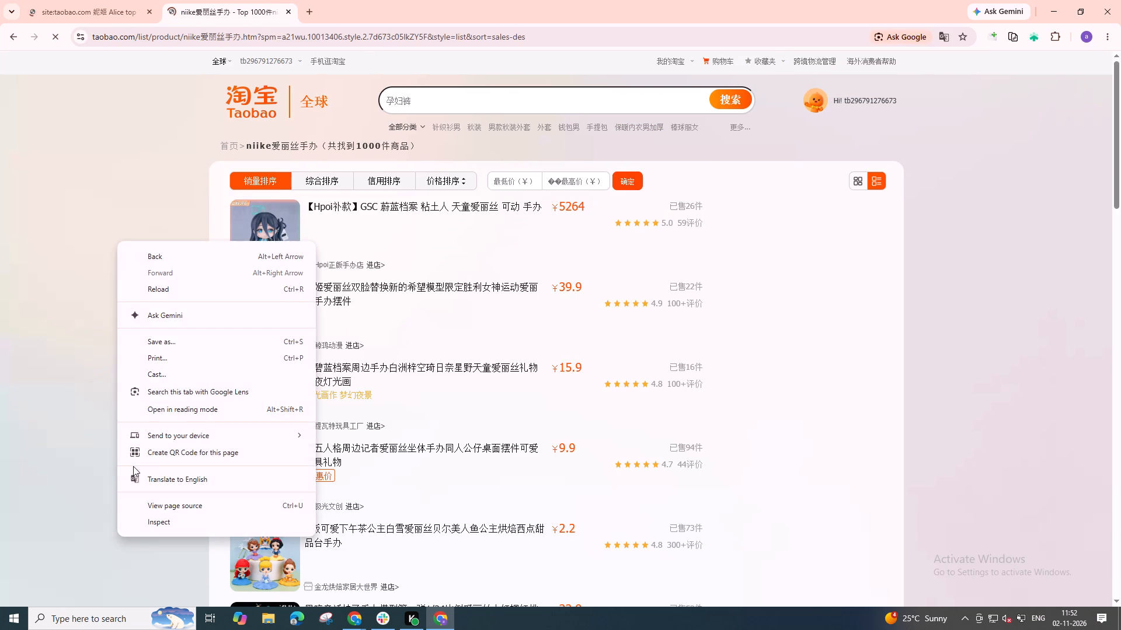
click(140, 477)
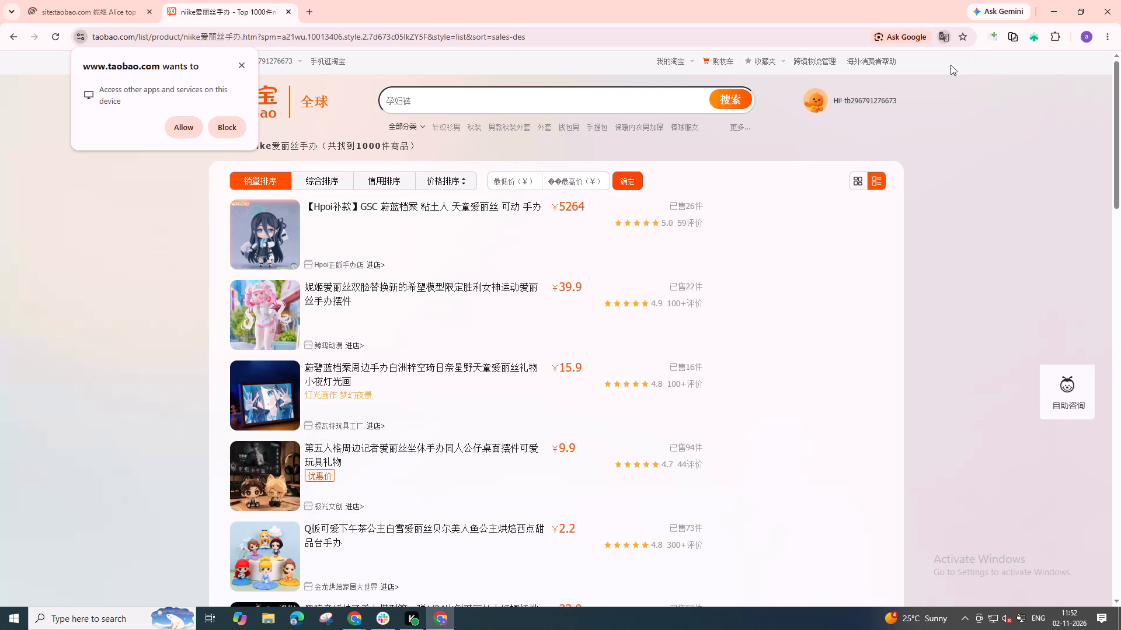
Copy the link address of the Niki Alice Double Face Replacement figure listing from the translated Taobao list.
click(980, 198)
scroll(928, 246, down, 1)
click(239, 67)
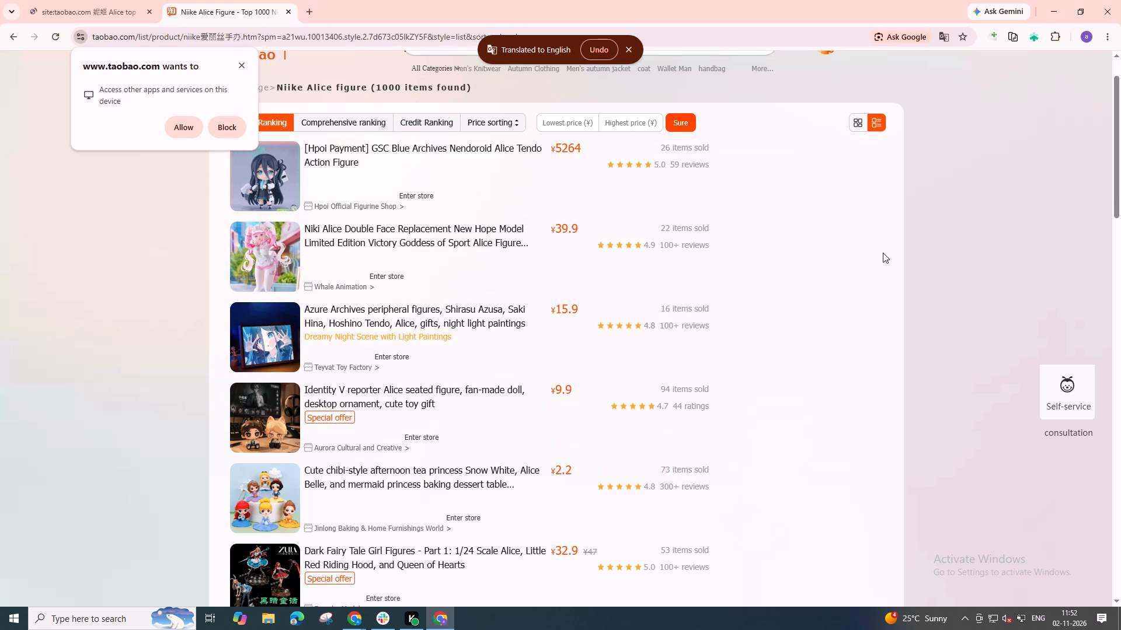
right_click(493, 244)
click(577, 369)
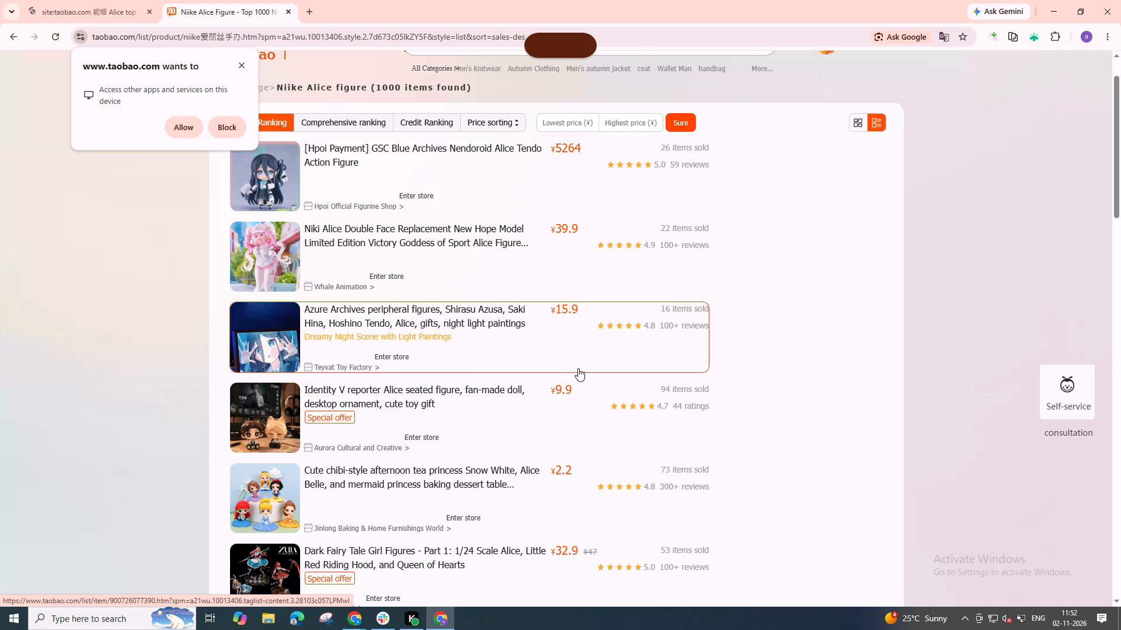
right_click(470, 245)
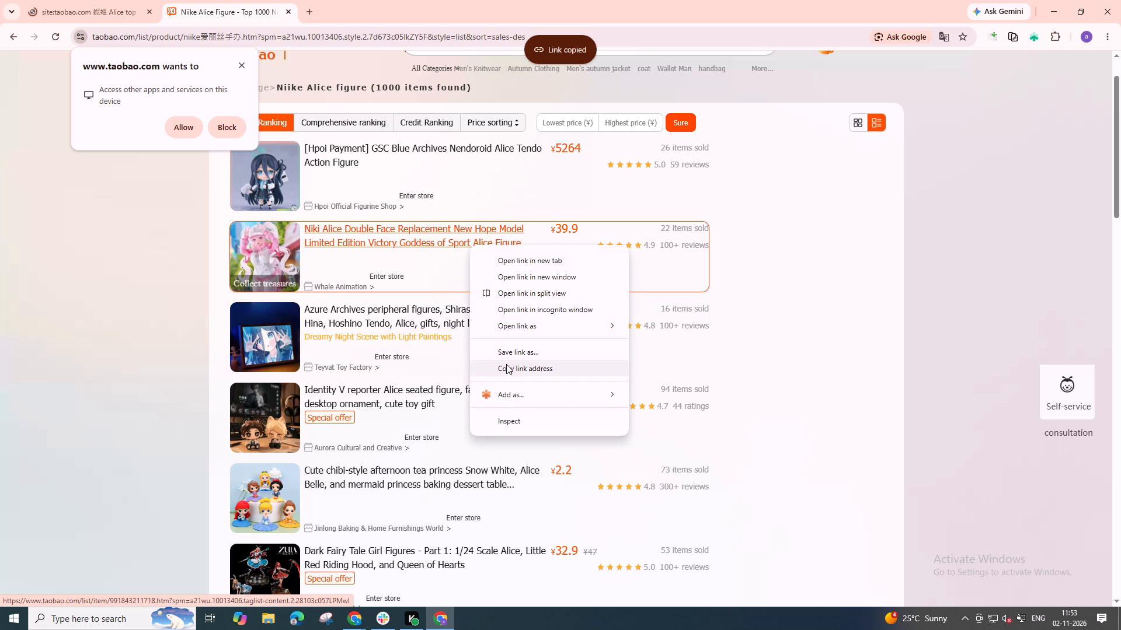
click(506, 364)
Switch to the Red Points New Incident form and set the customer to Shiftup Corp.
key(alt+Tab)
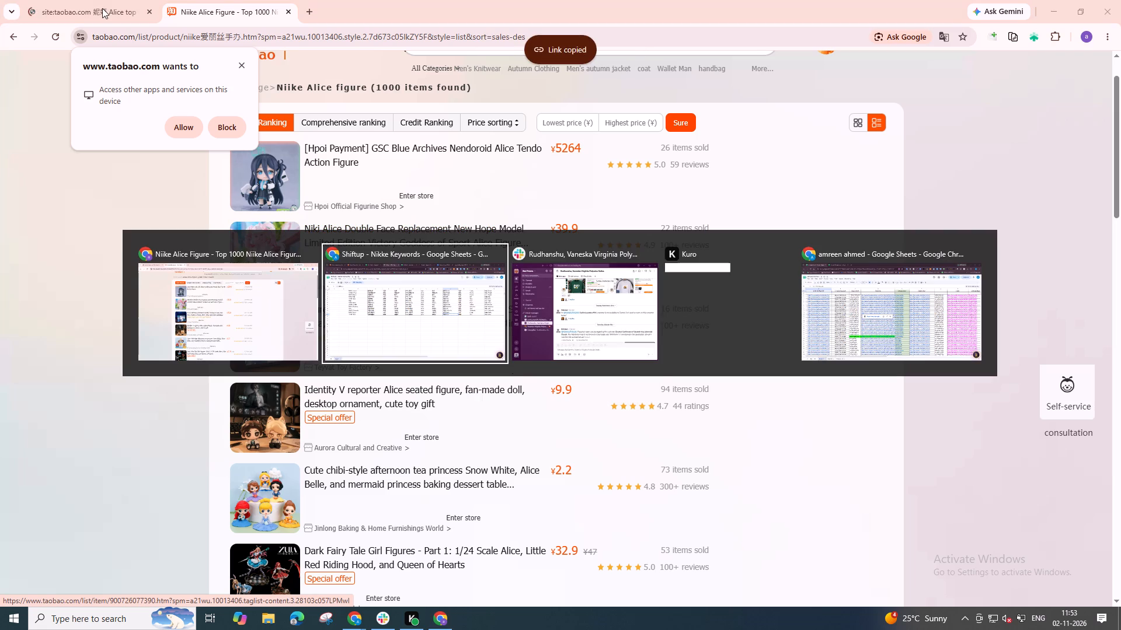
click(102, 8)
click(262, 311)
click(369, 82)
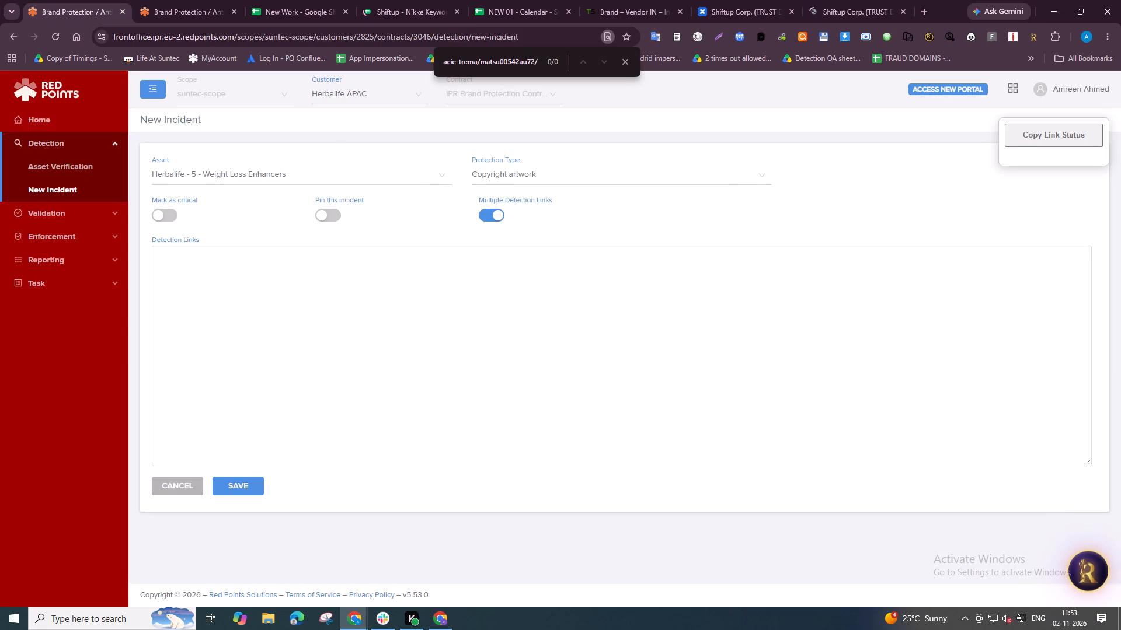
click(355, 89)
key(s)
text(hift)
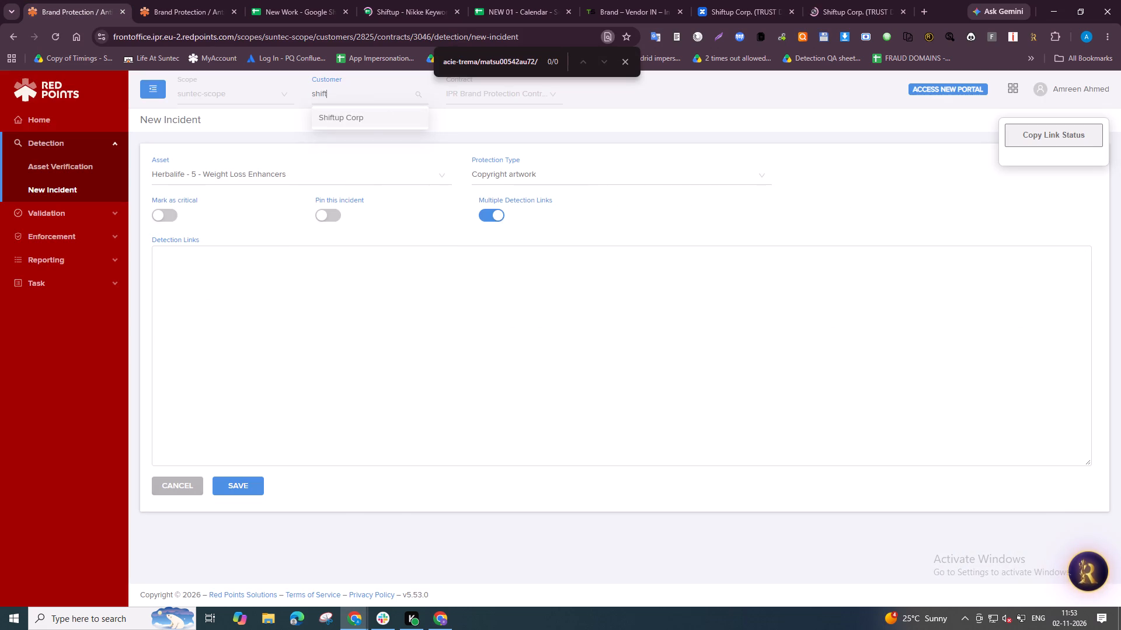
click(375, 116)
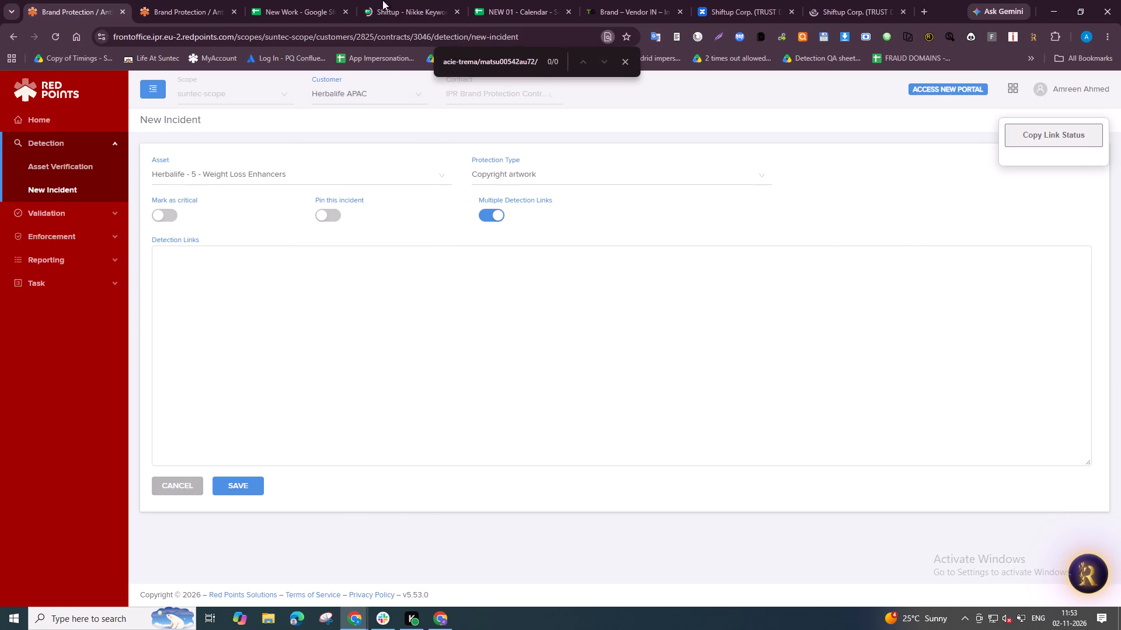
click(392, 0)
click(865, 0)
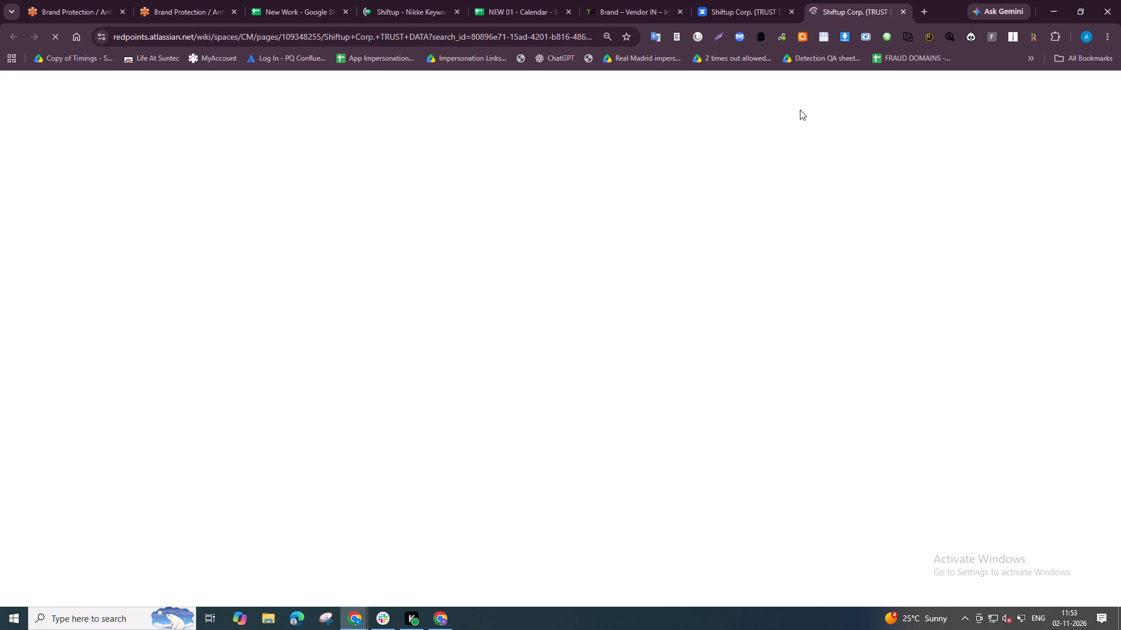
click(108, 0)
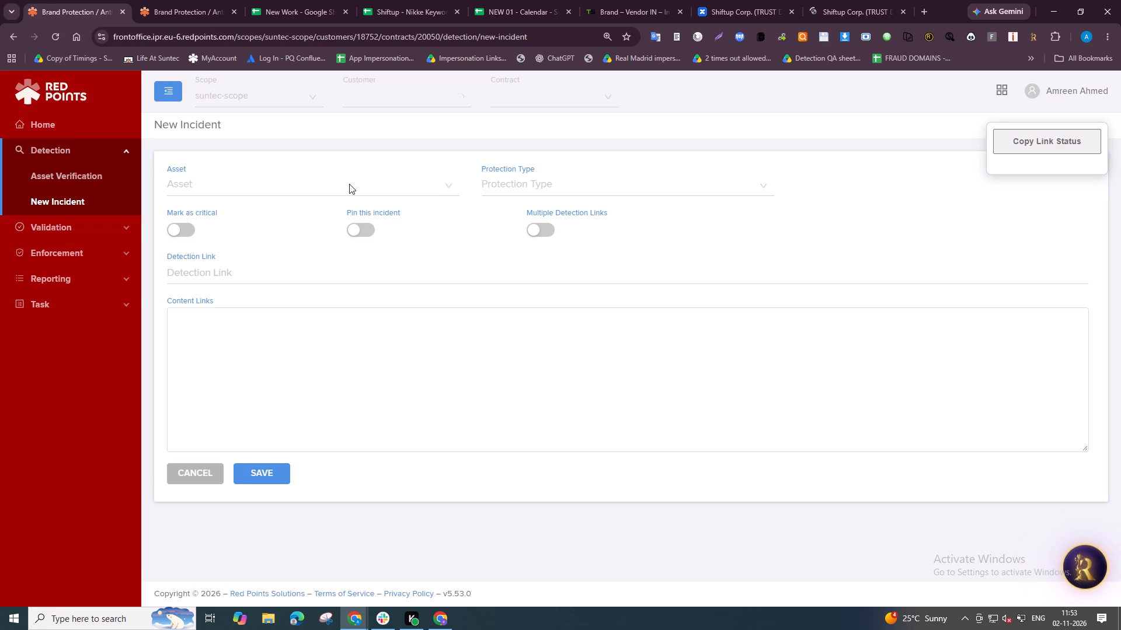
Set the incident's asset to NIKKE Alice and protection type to Copyright artwork, with multiple detection links enabled.
click(349, 184)
click(242, 253)
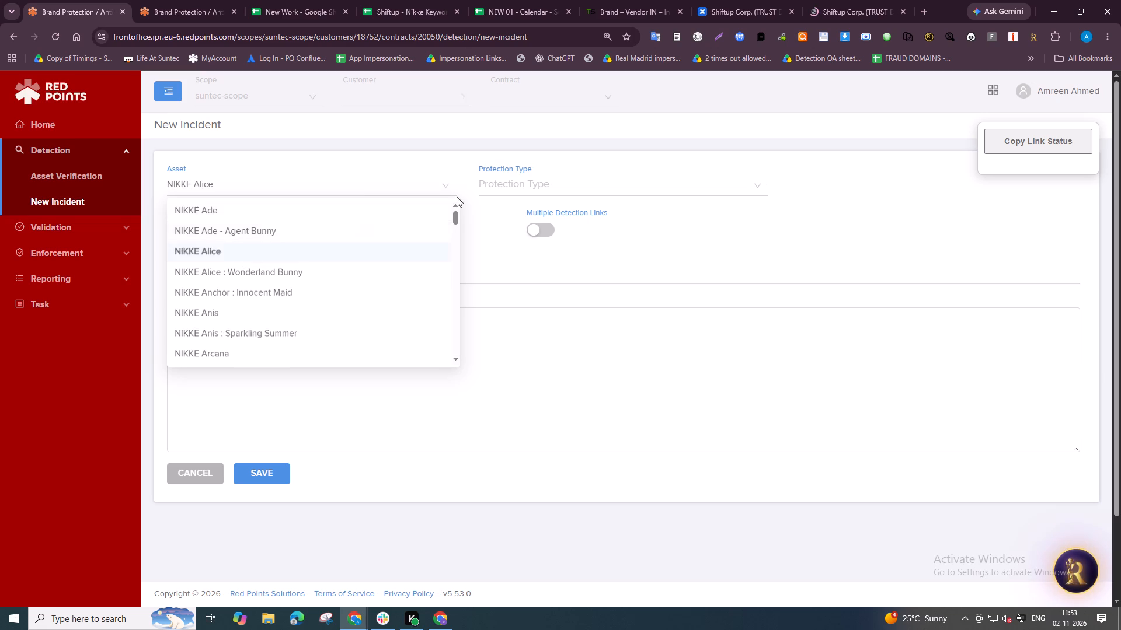
click(520, 192)
click(568, 229)
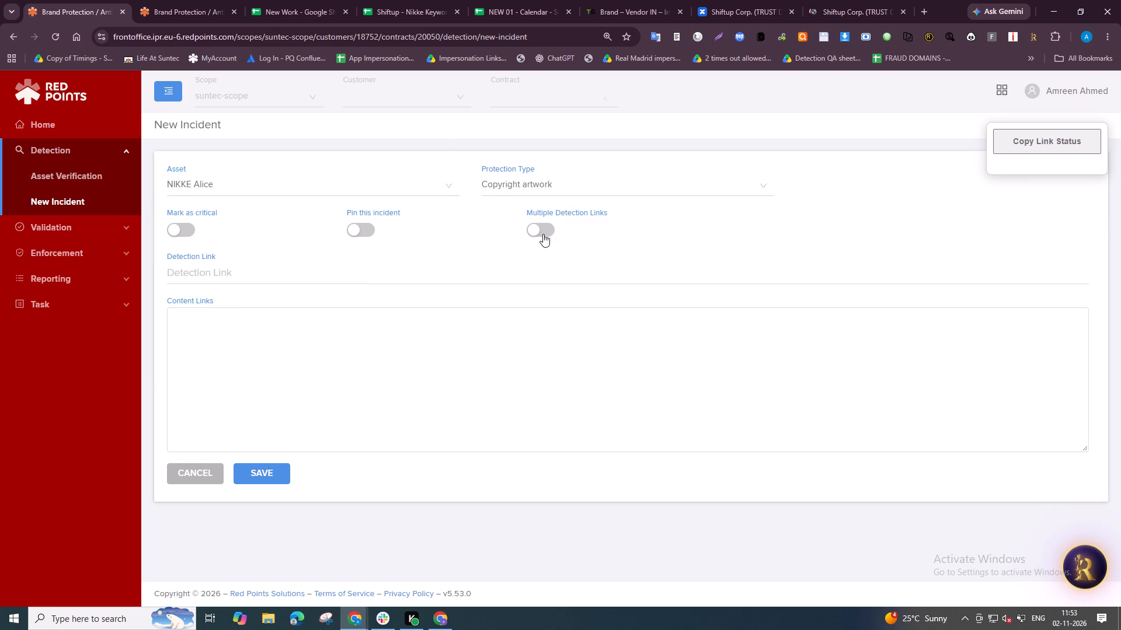
click(543, 233)
Copy the link of Taobao's Niki Alice Double Face Replacement figure listing into the incident's detection links and save the incident.
click(548, 309)
key(alt+Tab)
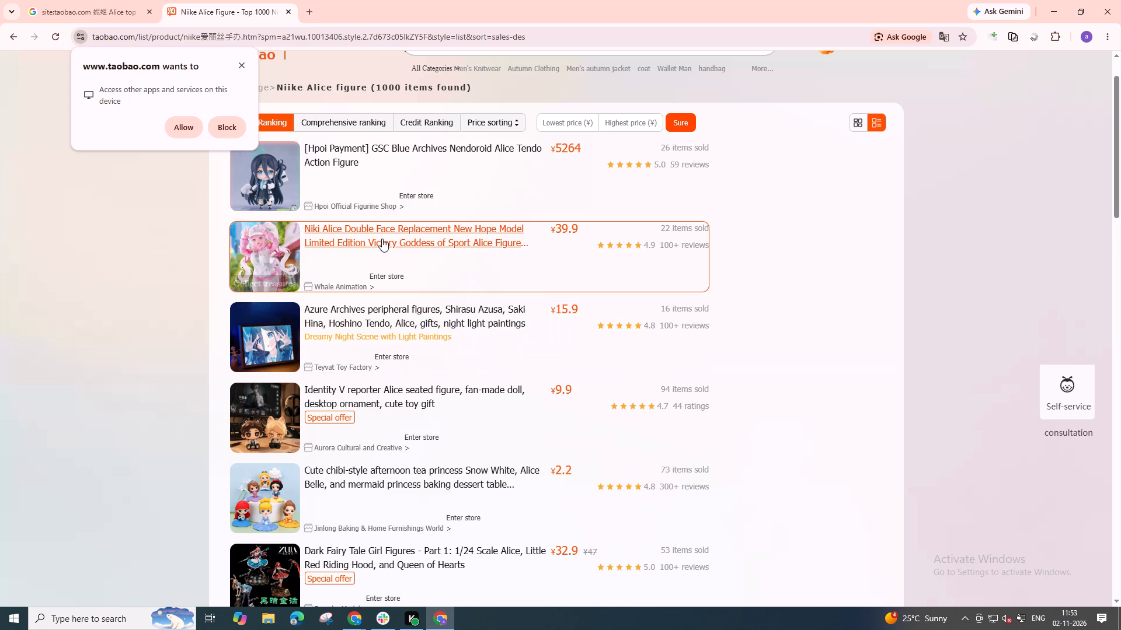
right_click(382, 237)
click(431, 355)
key(alt+Tab)
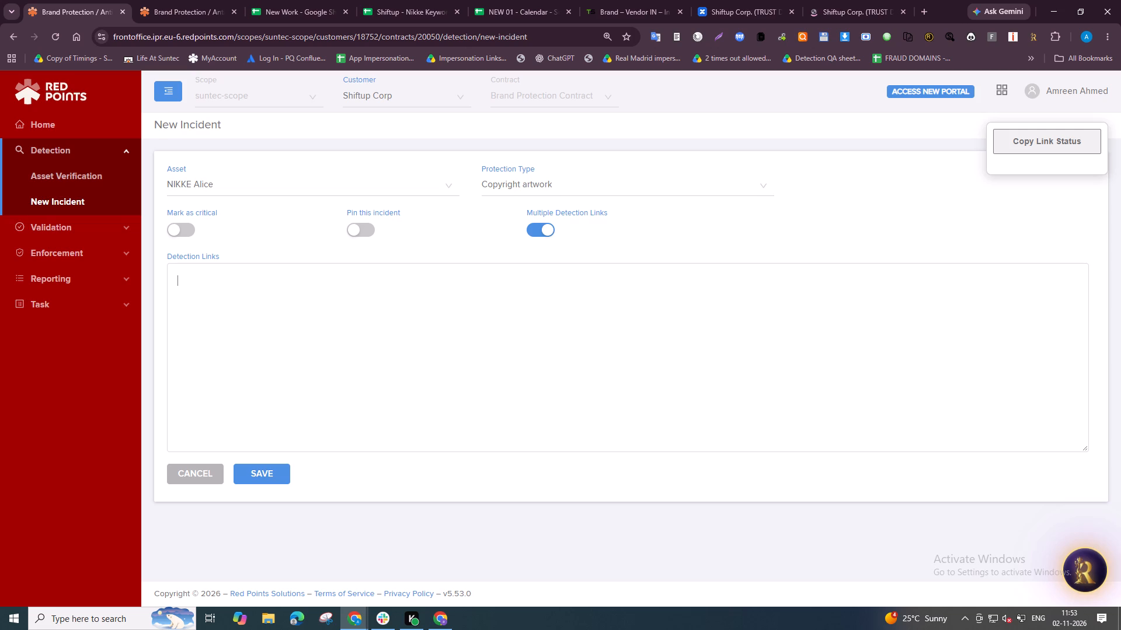
click(399, 356)
key(ctrl+v)
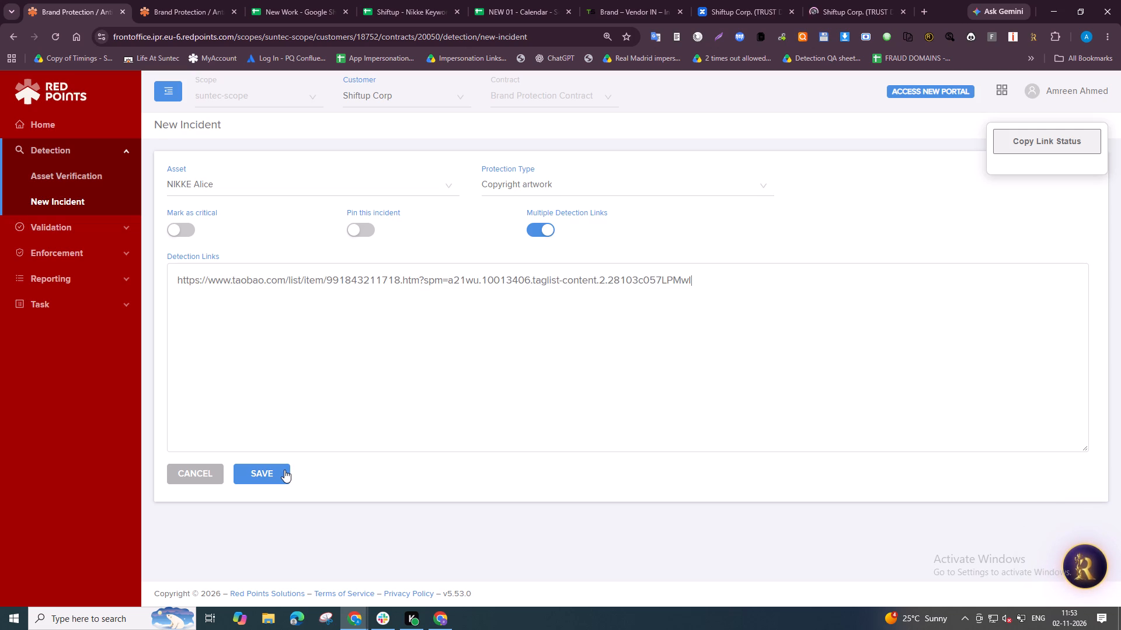
click(284, 469)
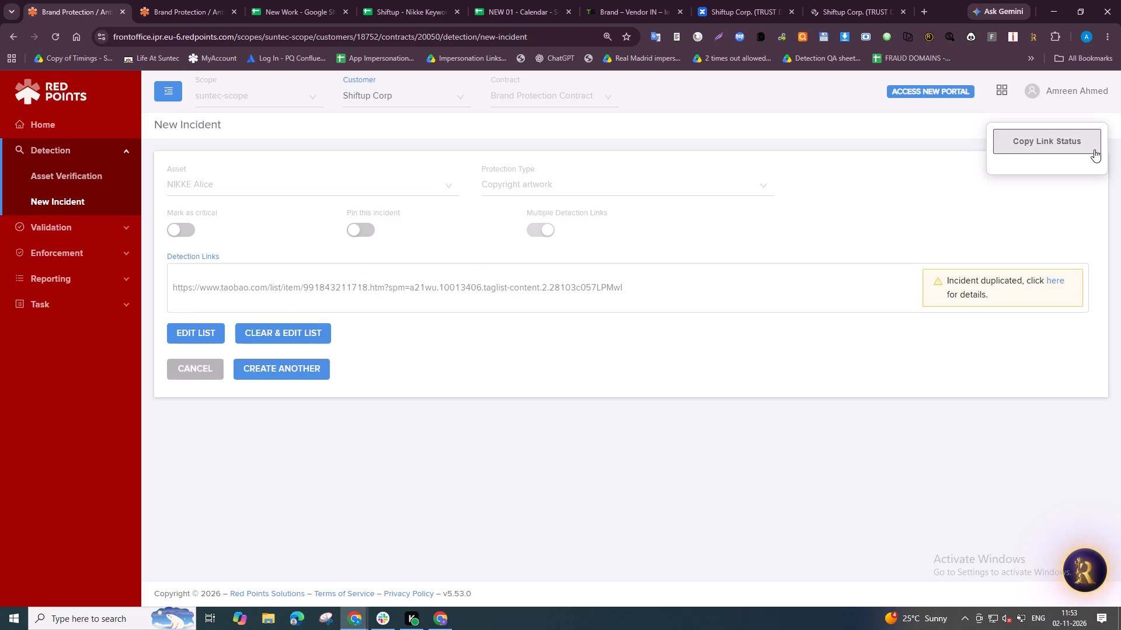
Return to the Taobao product list and dismiss its request to access other apps and services.
key(alt+Tab)
click(1030, 100)
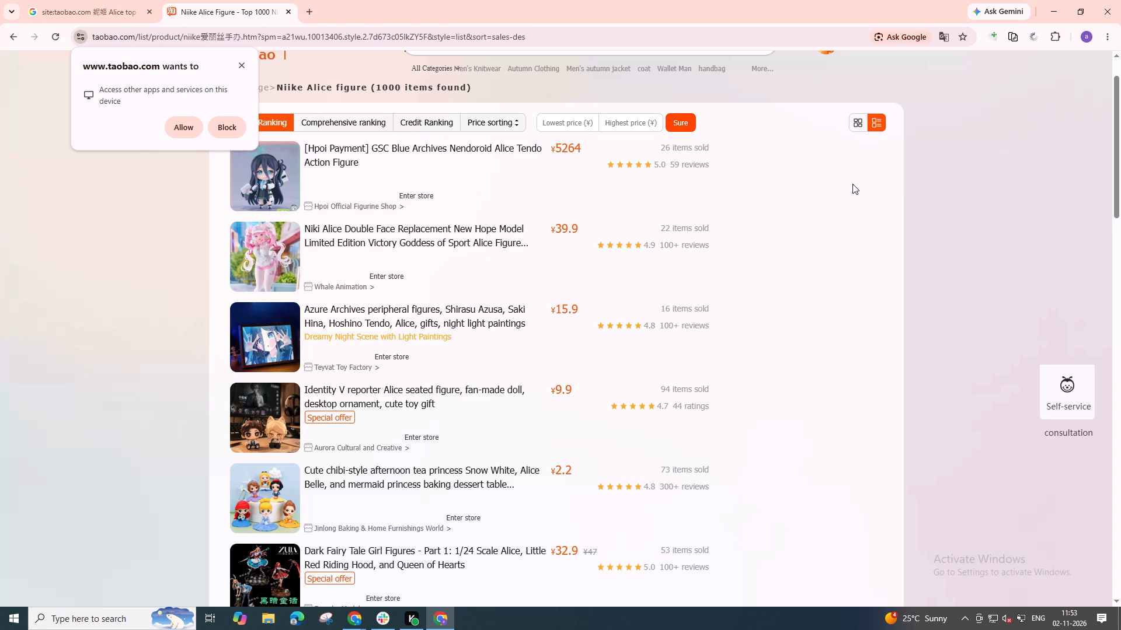
click(242, 66)
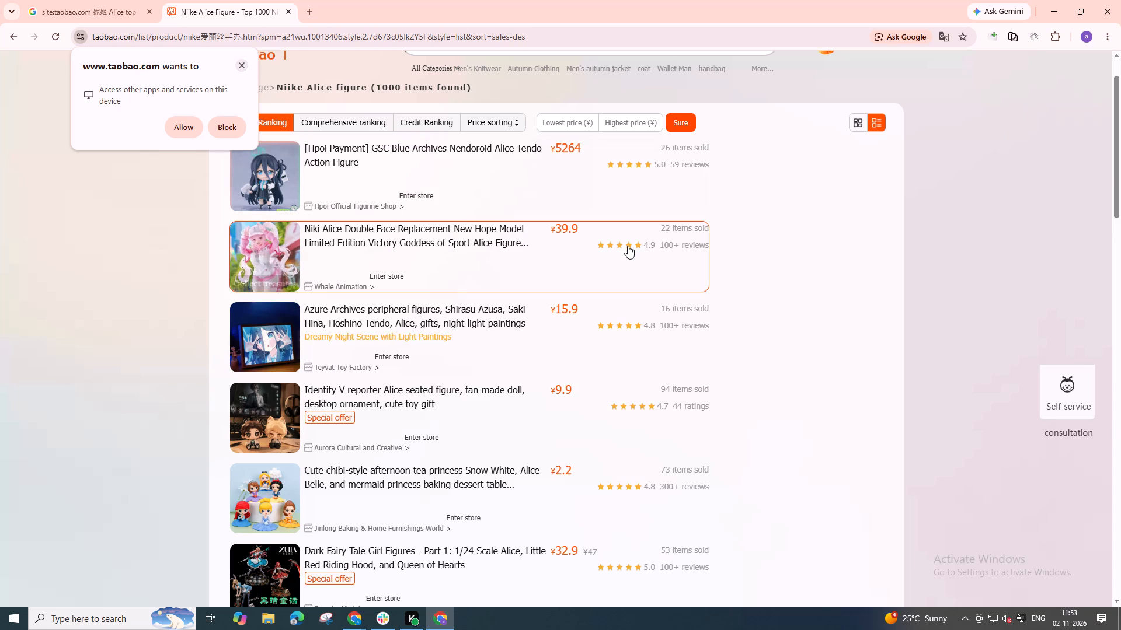
click(243, 67)
Look through the Niike Alice figure product list for NIKKE Alice items and close its tab.
scroll(605, 172, down, 3)
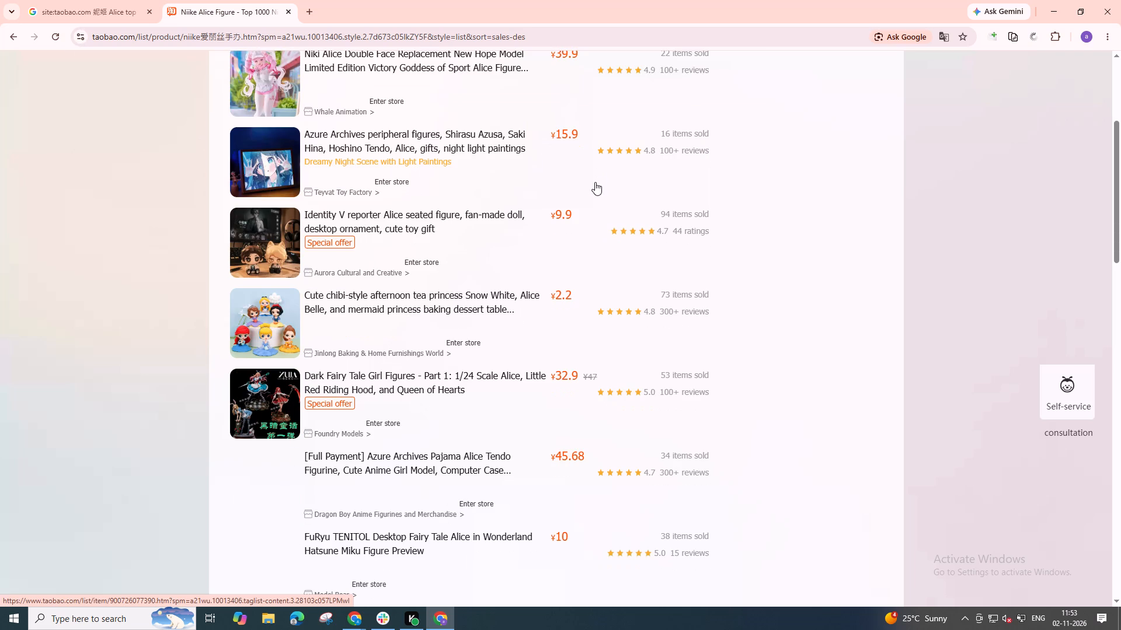
scroll(593, 183, down, 5)
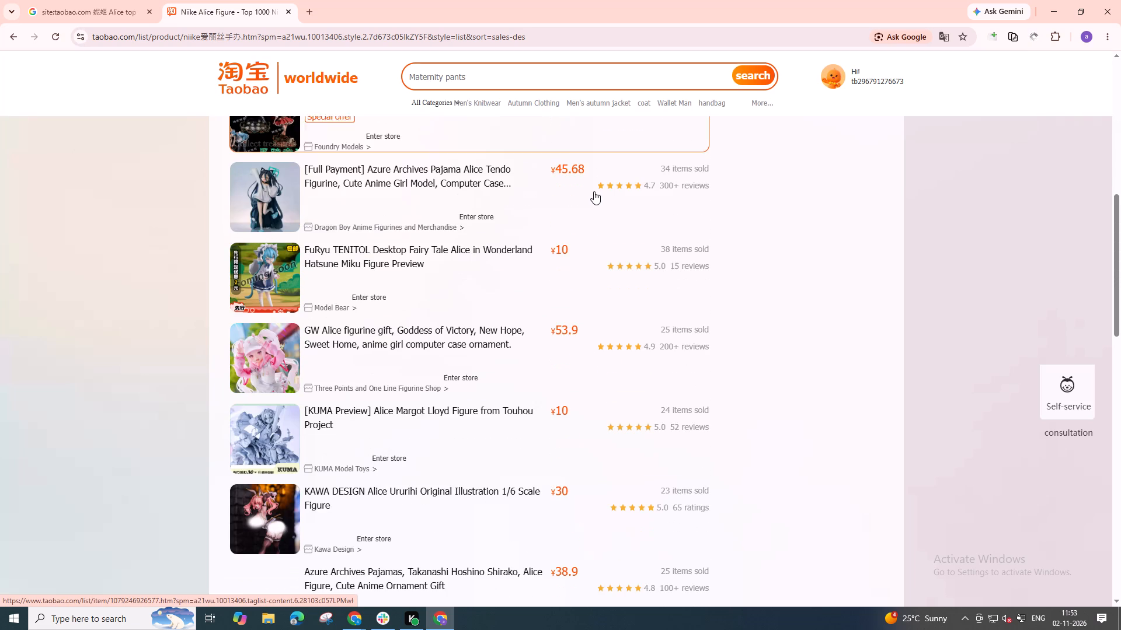
scroll(596, 191, up, 5)
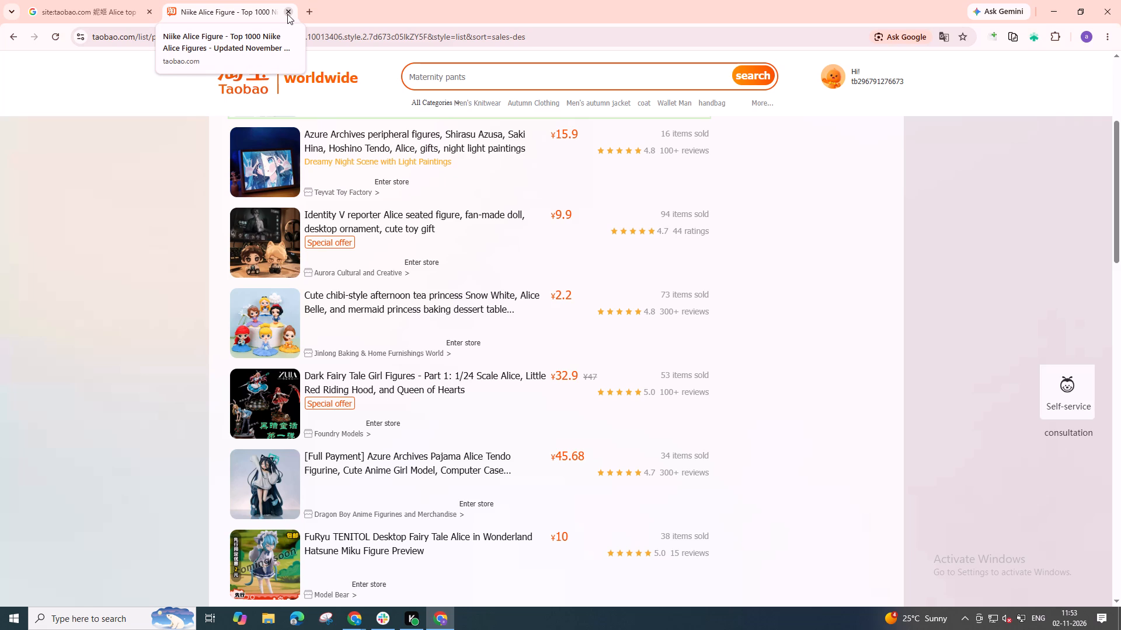
scroll(350, 404, up, 5)
scroll(353, 402, down, 11)
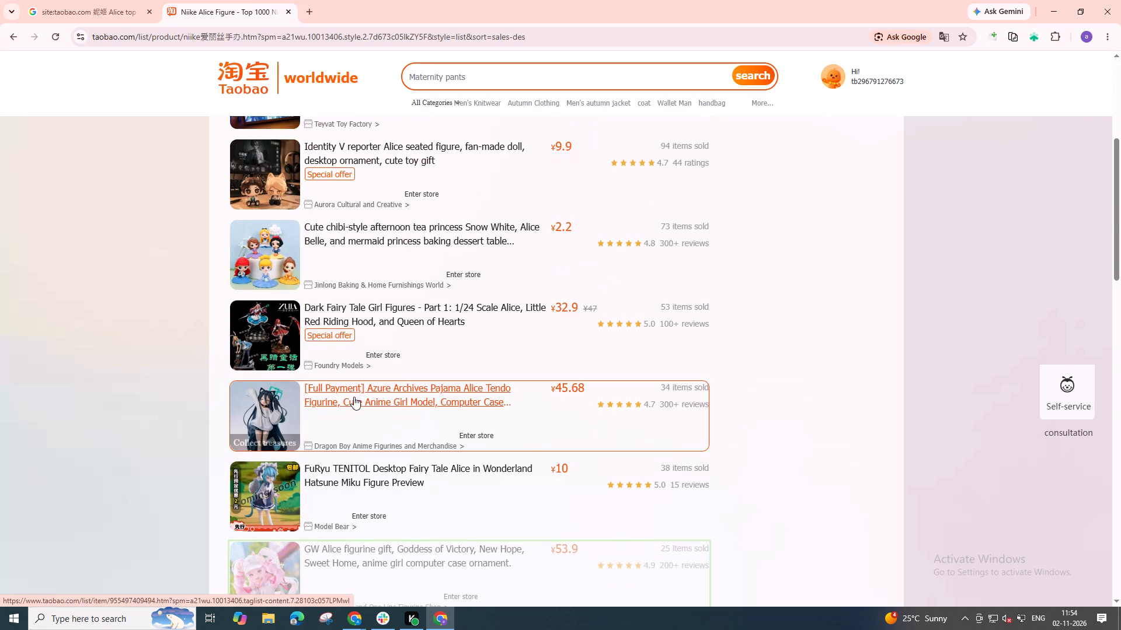
scroll(354, 395, down, 9)
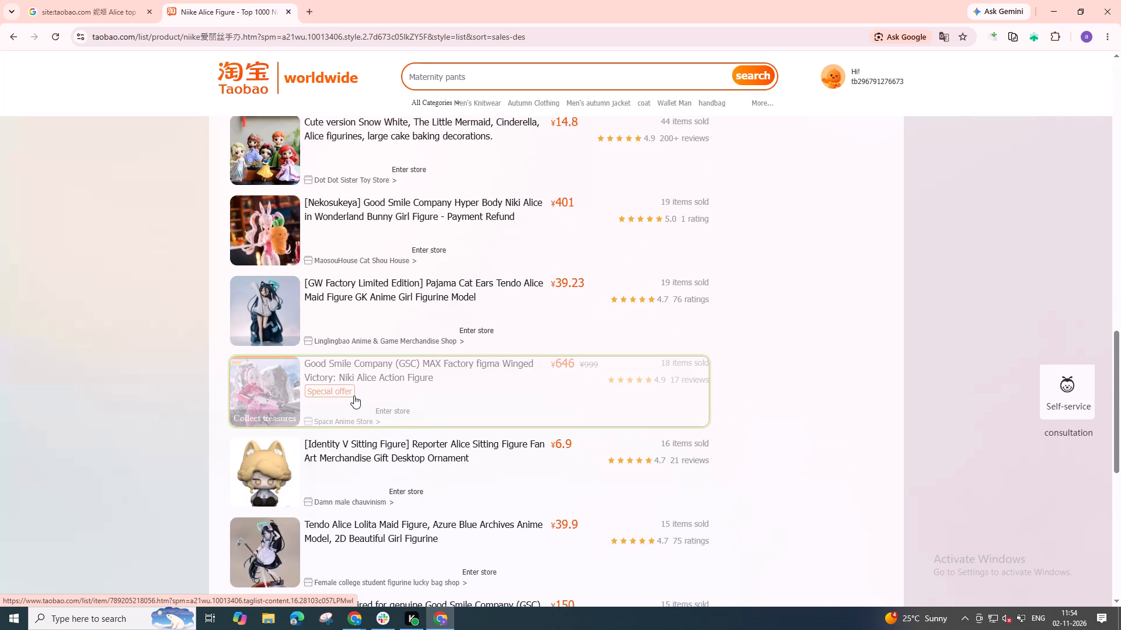
scroll(354, 395, down, 5)
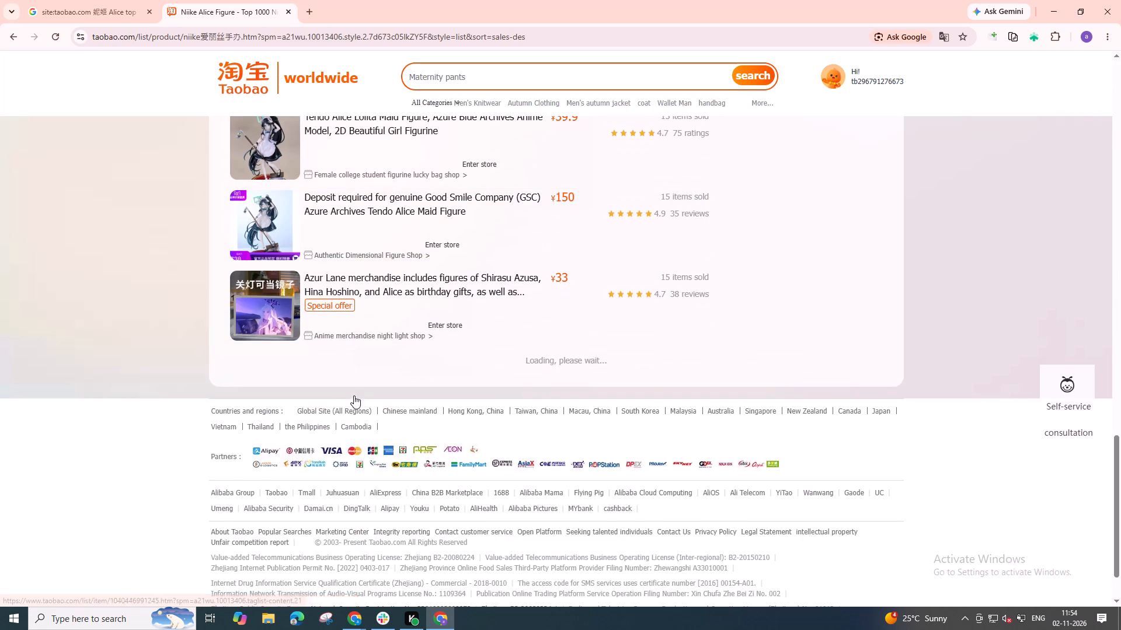
scroll(740, 323, down, 5)
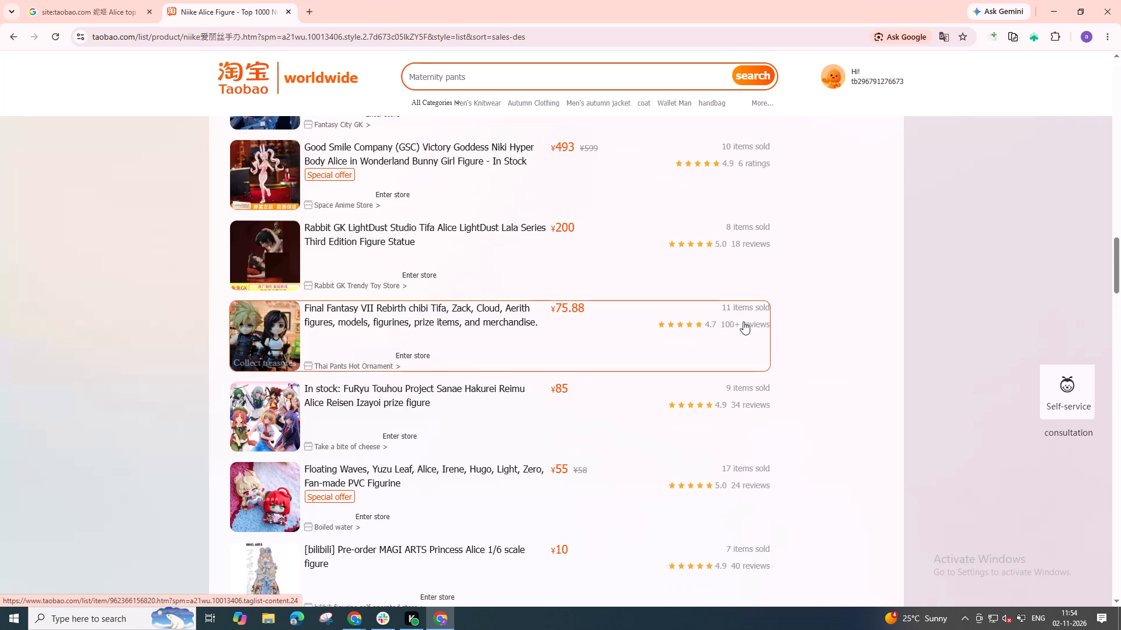
scroll(736, 321, down, 5)
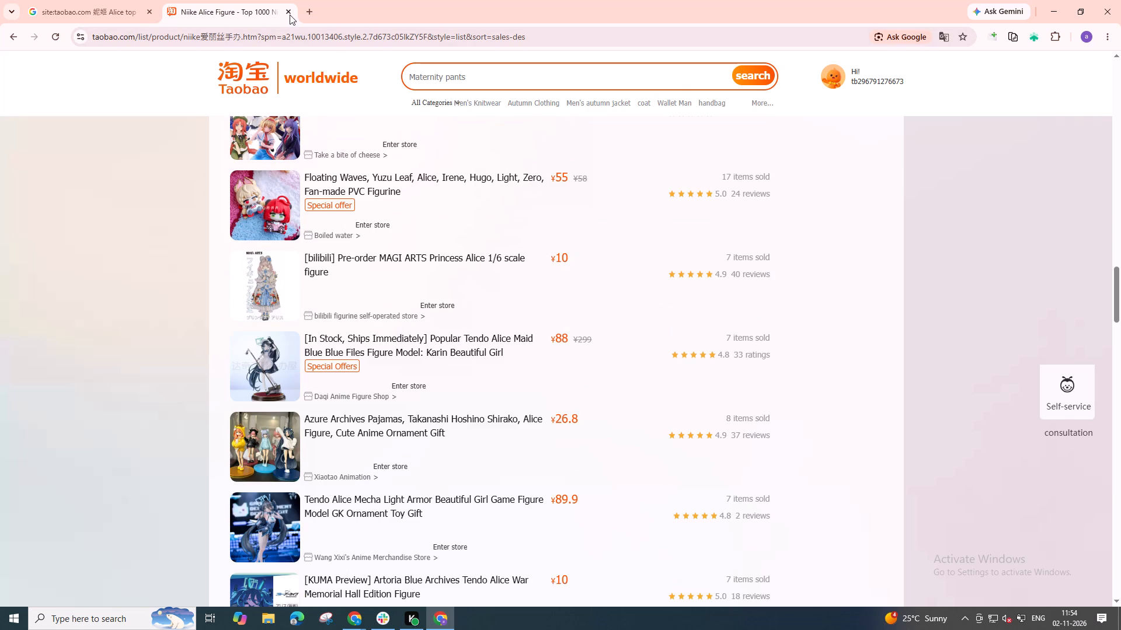
click(289, 14)
Open the Taobao result 爱丽丝回到未来手办 in a new tab, check its products and close the tab.
scroll(445, 444, down, 1)
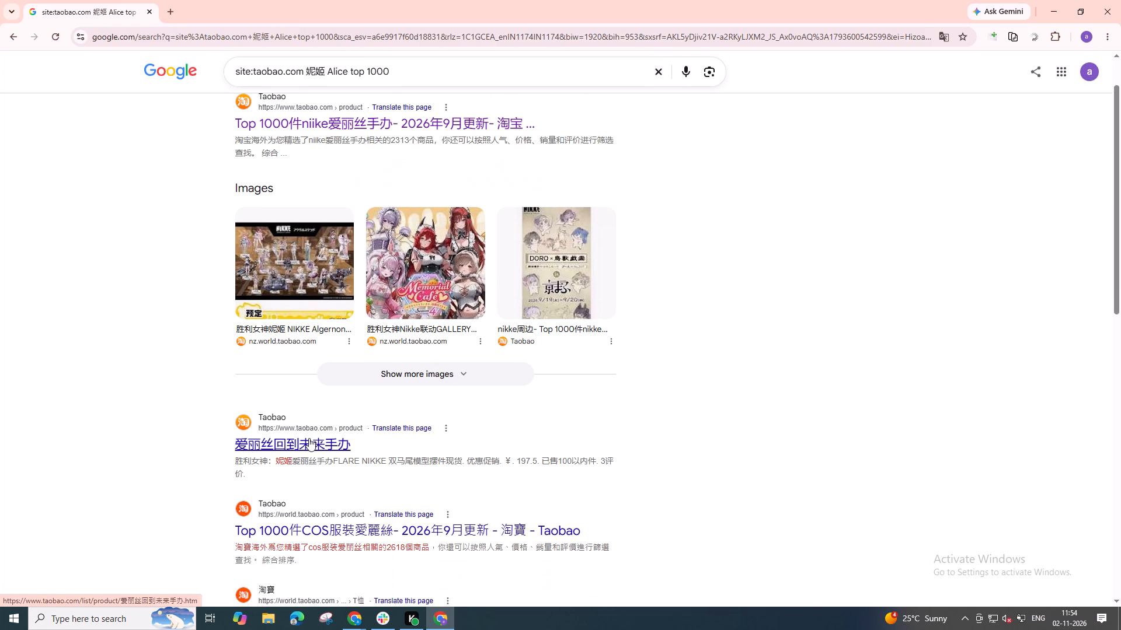
middle_click(309, 440)
click(260, 0)
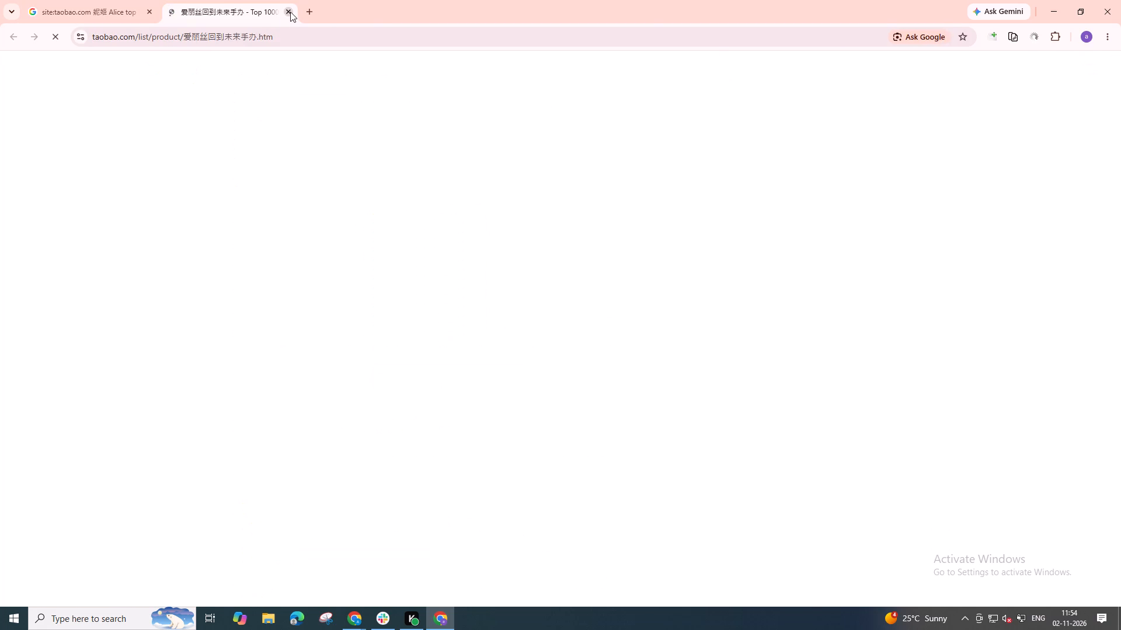
click(290, 12)
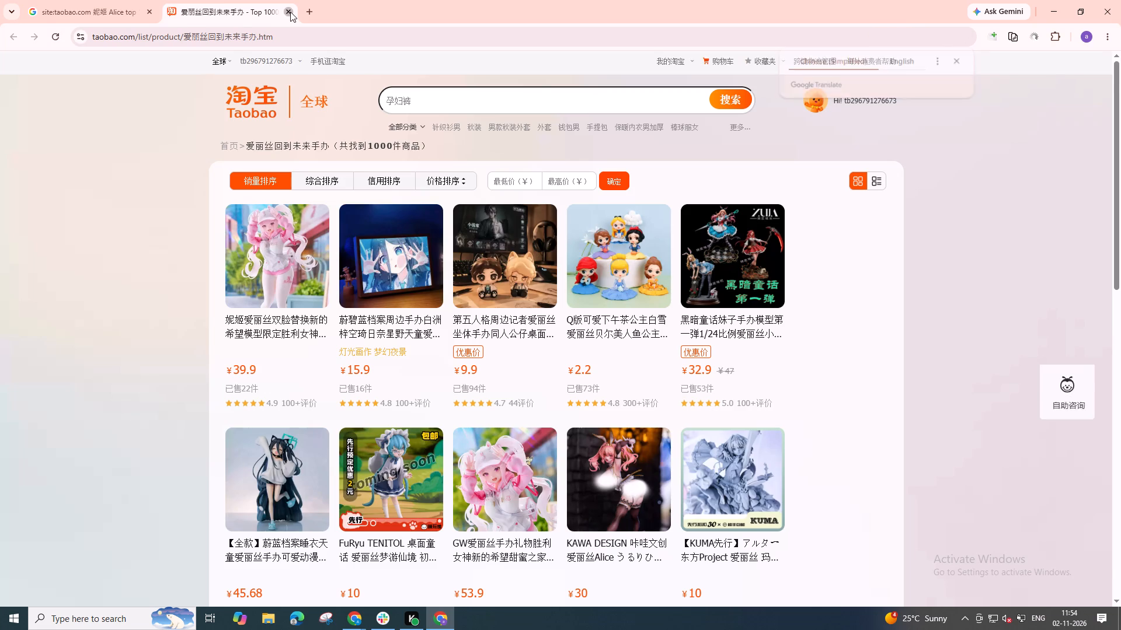
Open the Taobao 愛麗絲套裝 product page from the search results in a new tab, check its products and close it.
scroll(321, 371, down, 6)
middle_click(323, 375)
click(245, 0)
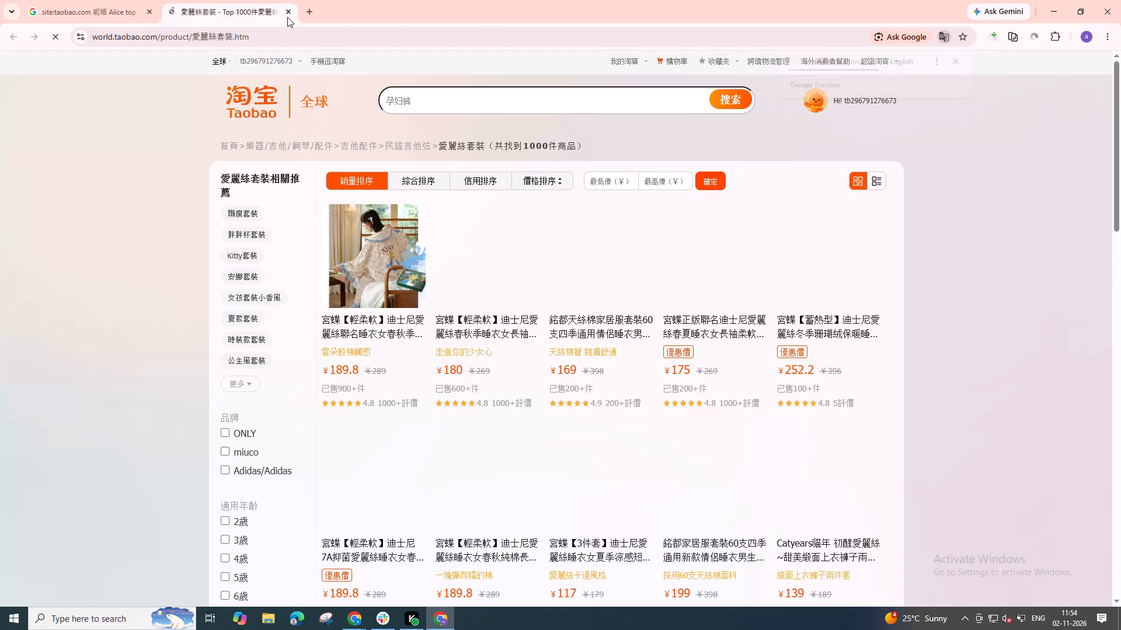
click(288, 17)
scroll(314, 326, down, 5)
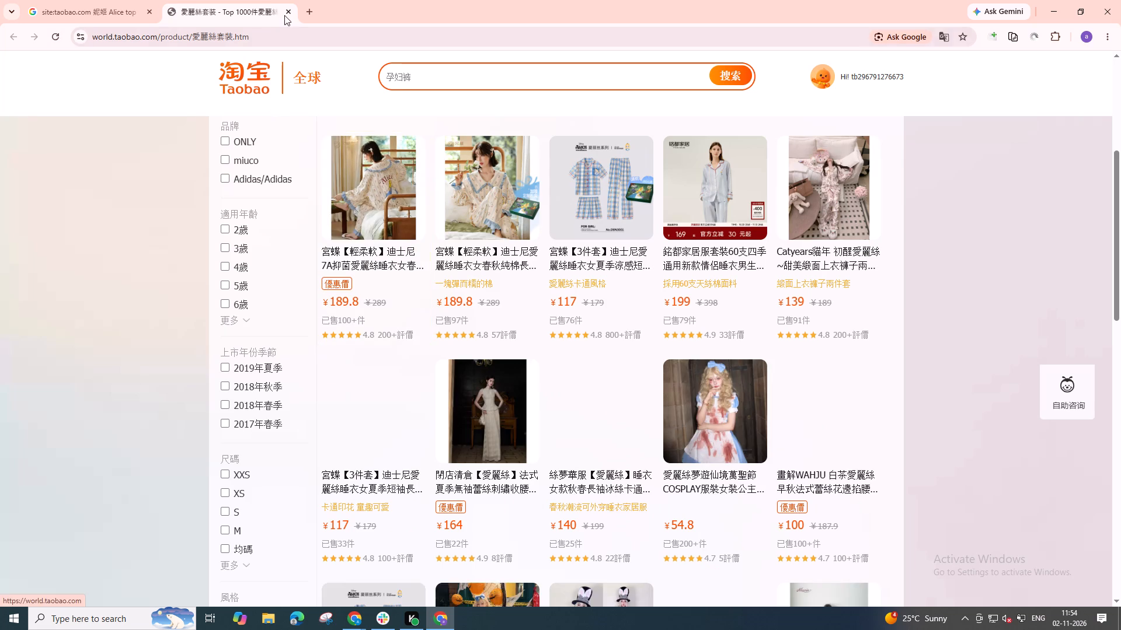
click(286, 13)
Show all Google image results for the 妮姬 Alice search and open the Taobao 模型alice top 50 result in a new tab.
scroll(325, 394, down, 6)
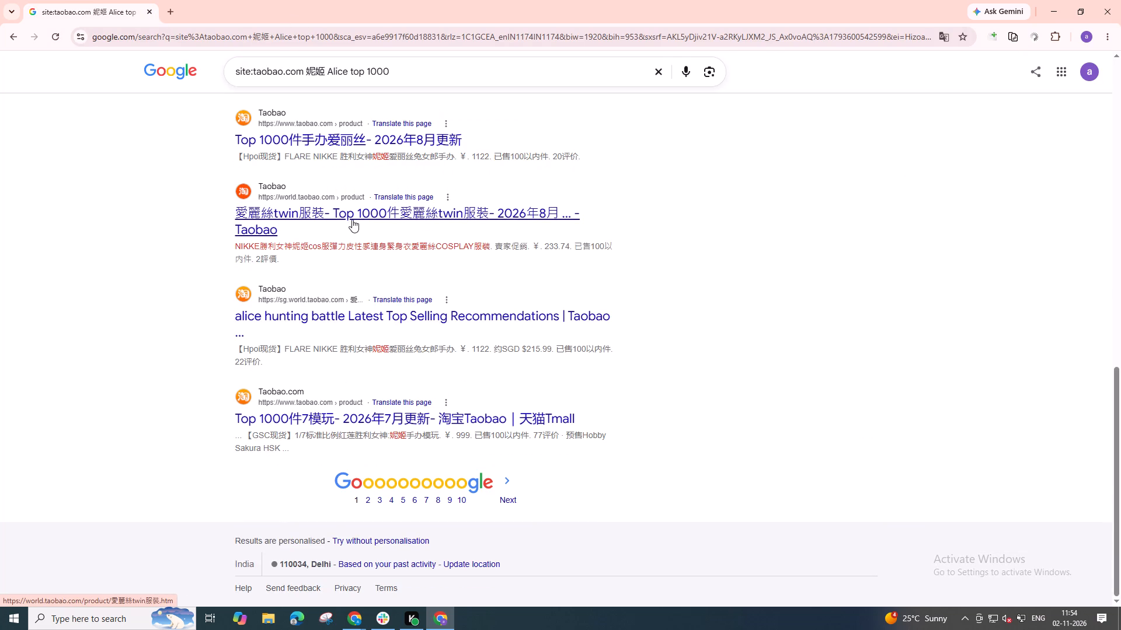
scroll(344, 435, up, 13)
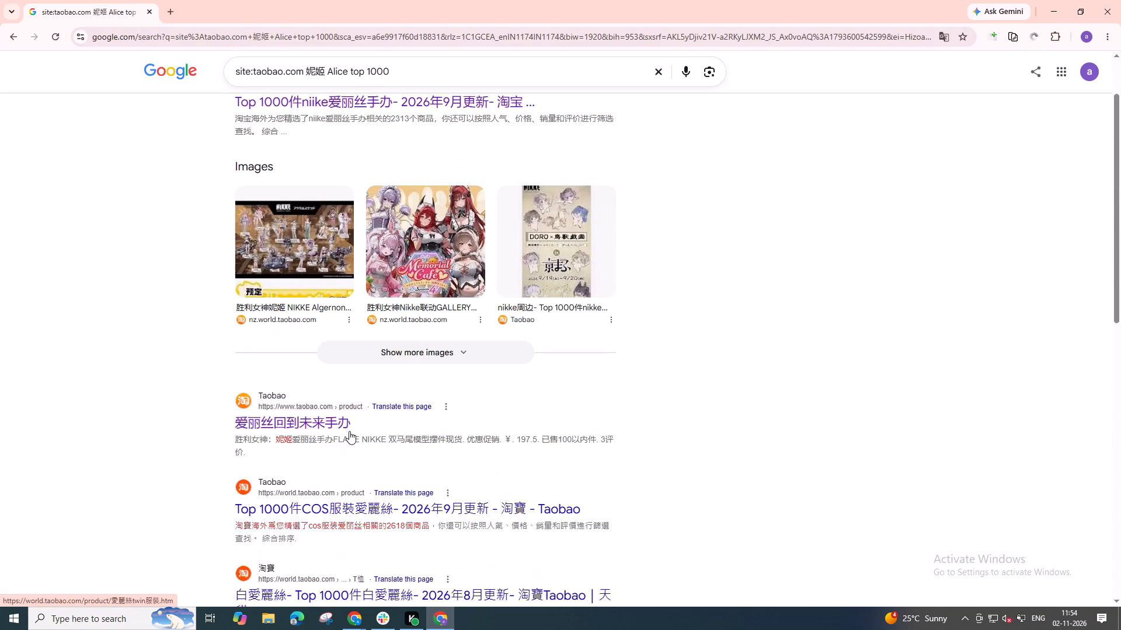
click(499, 428)
scroll(985, 360, down, 5)
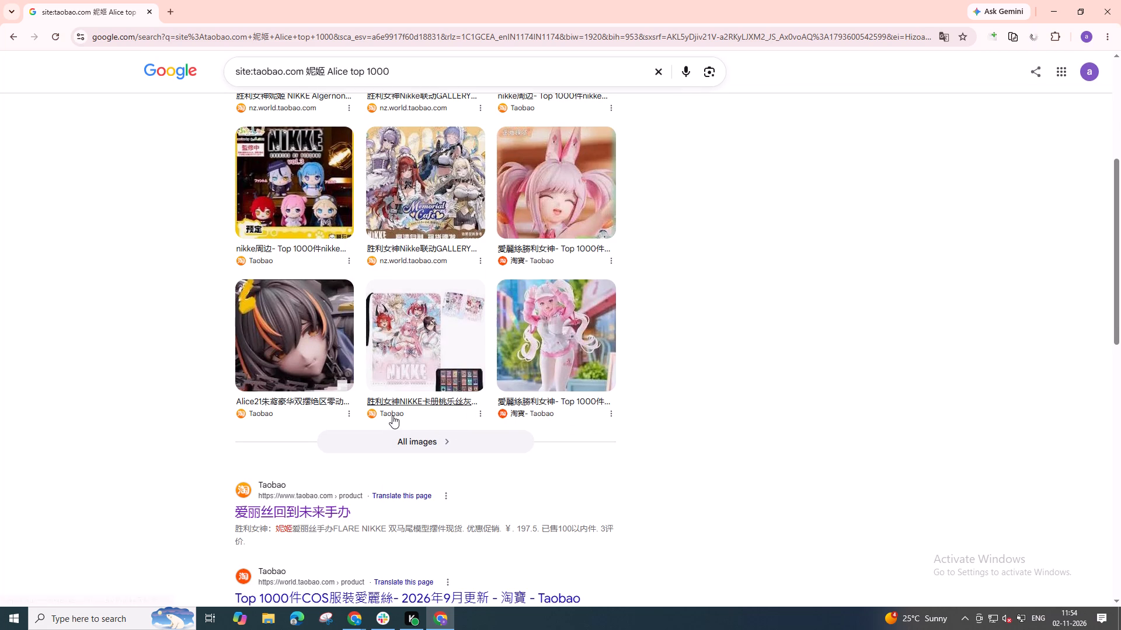
click(408, 433)
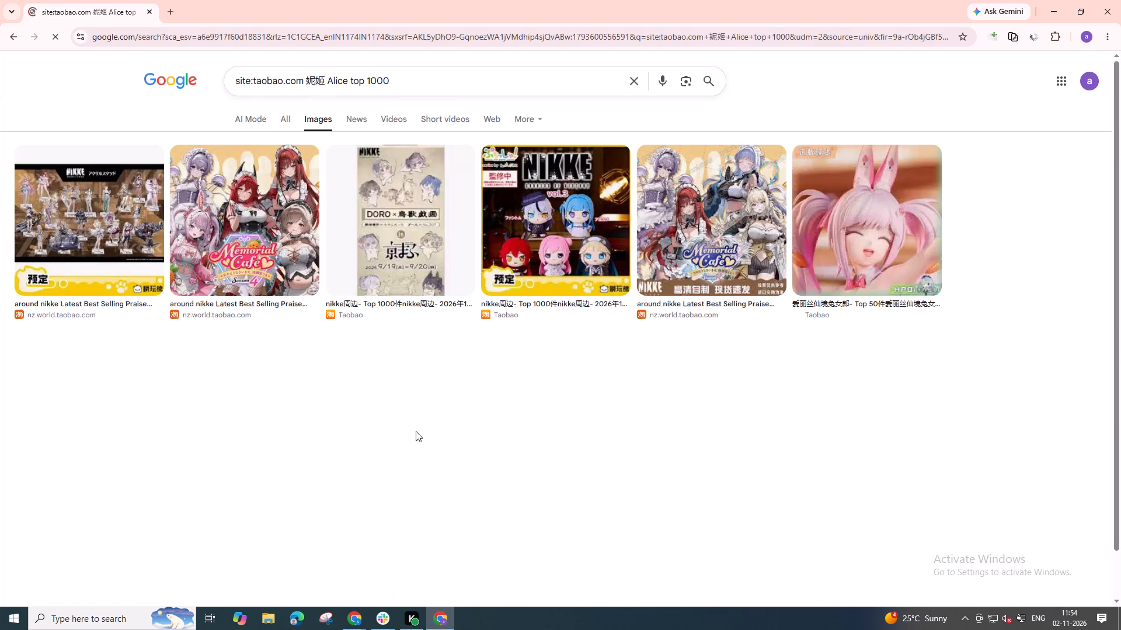
middle_click(715, 486)
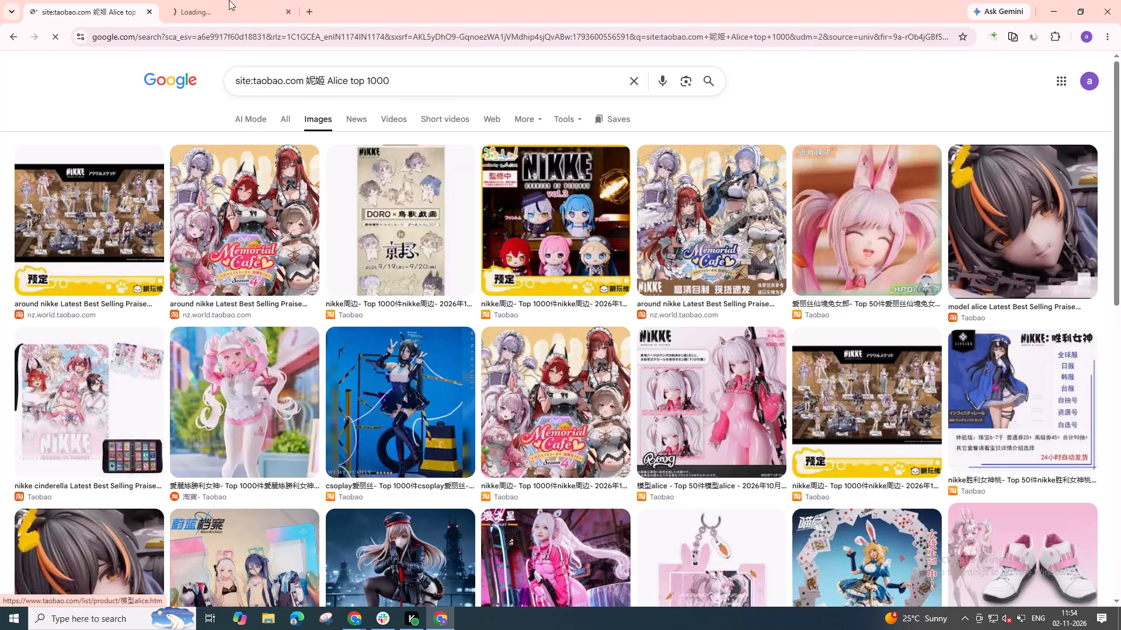
Switch the Taobao 模型alice product list to the detailed list layout and translate the page into English.
click(240, 0)
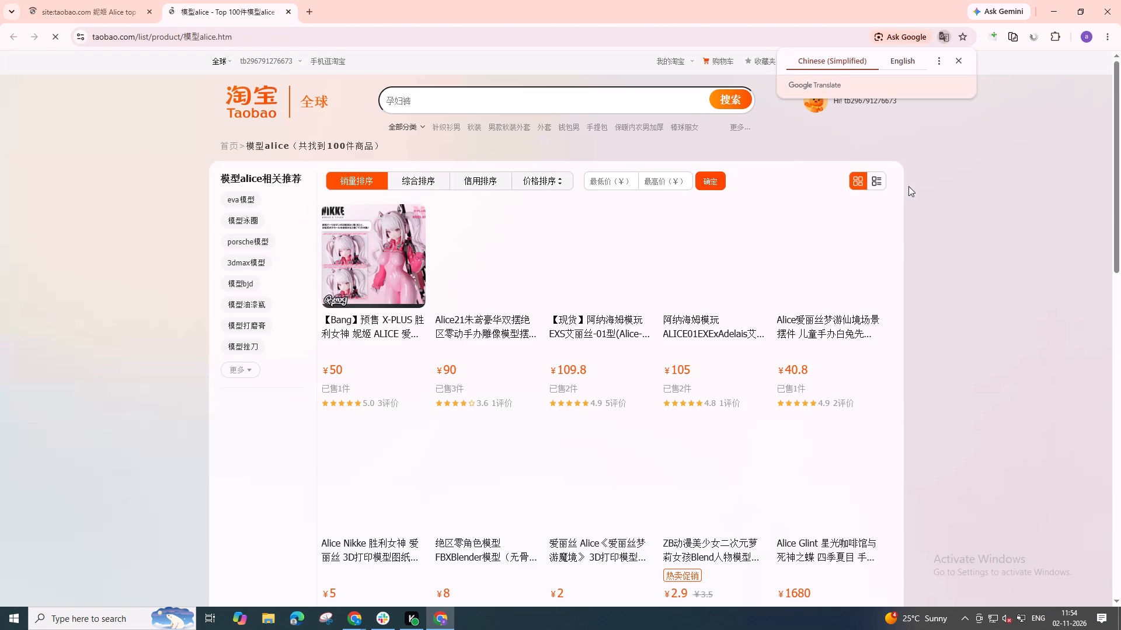
click(884, 180)
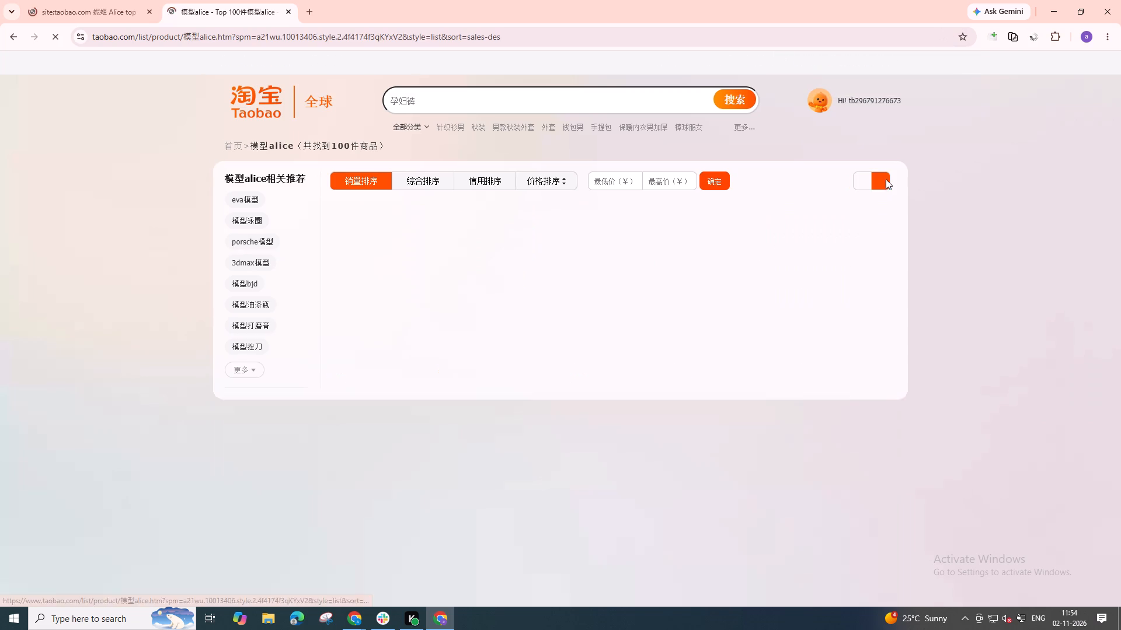
right_click(102, 214)
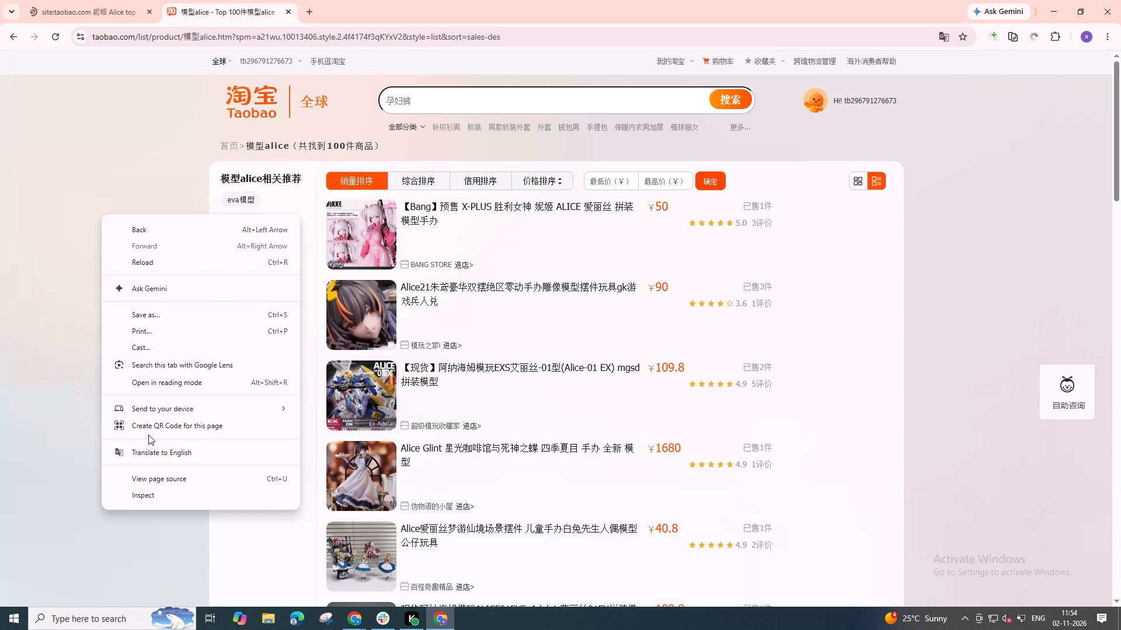
click(154, 444)
click(99, 288)
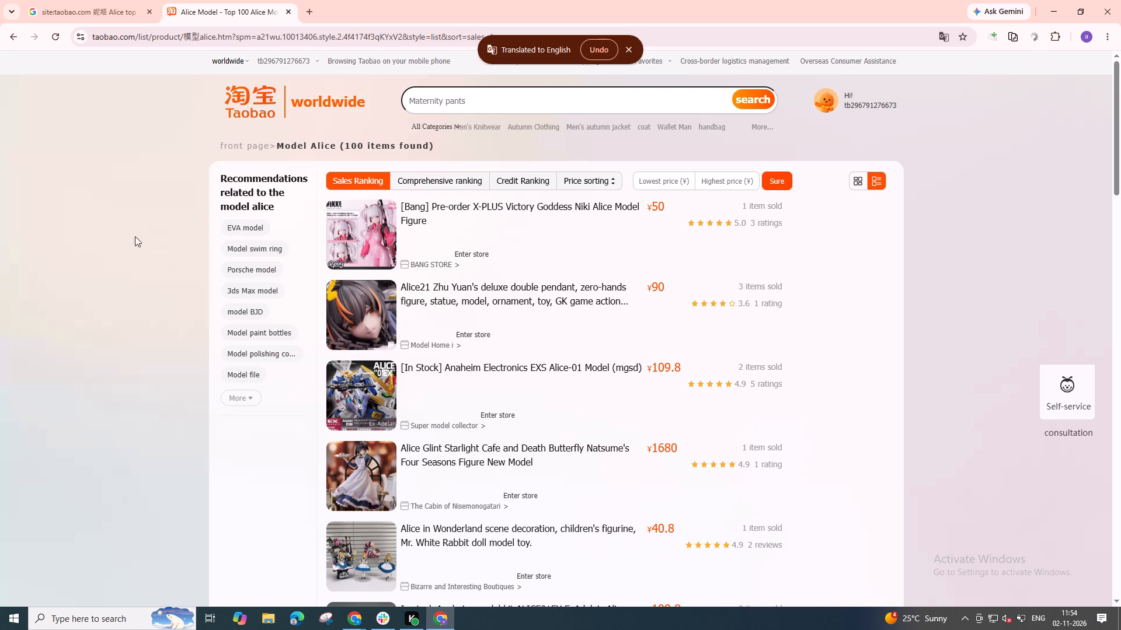
click(629, 49)
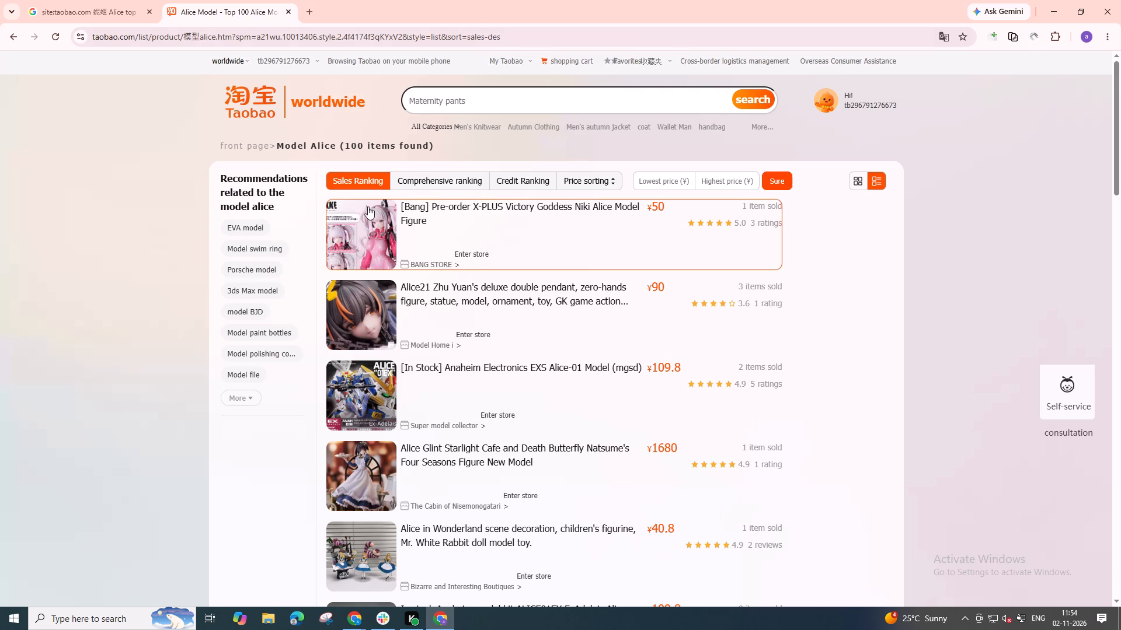
Look through the translated Model Alice product list for NIKKE Alice items that still have to be collected.
scroll(367, 209, down, 4)
scroll(409, 271, up, 4)
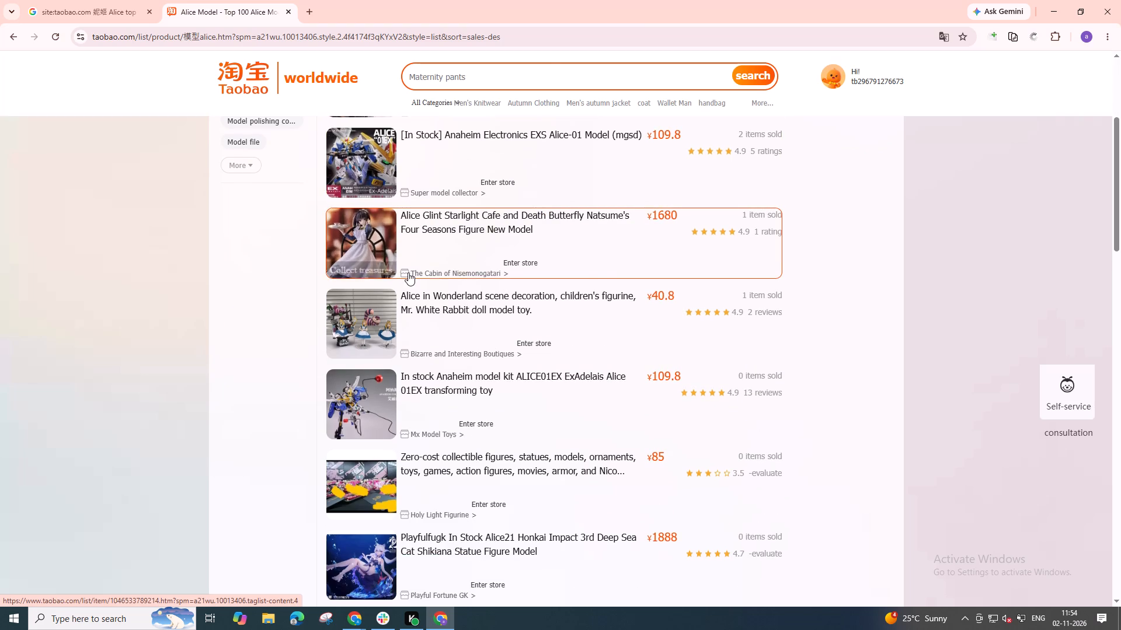
scroll(408, 272, up, 3)
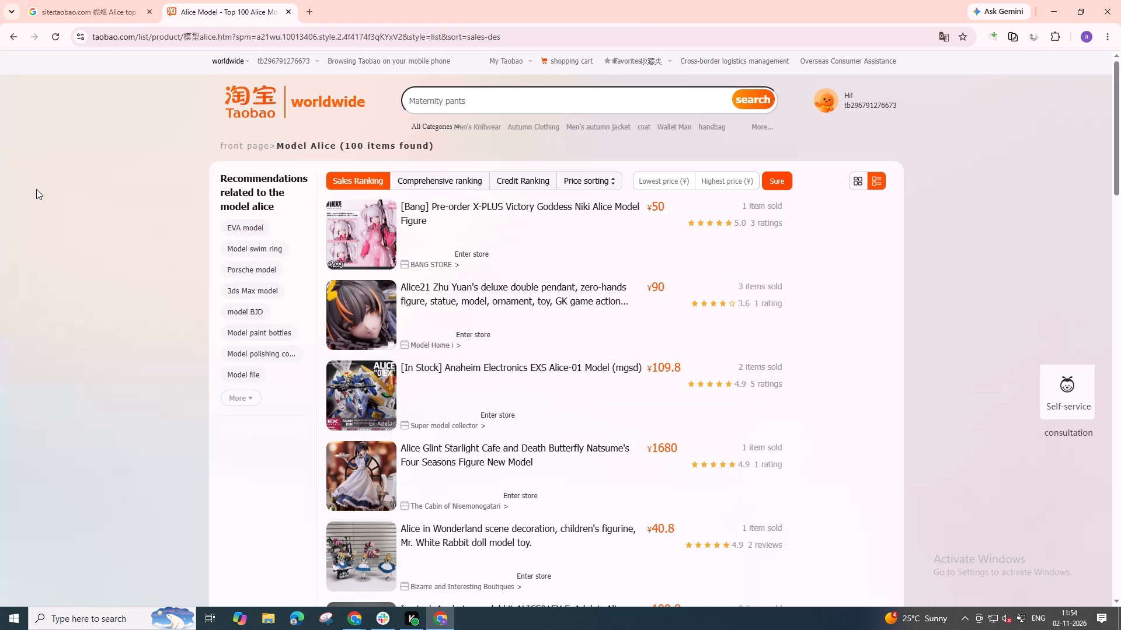
click(36, 189)
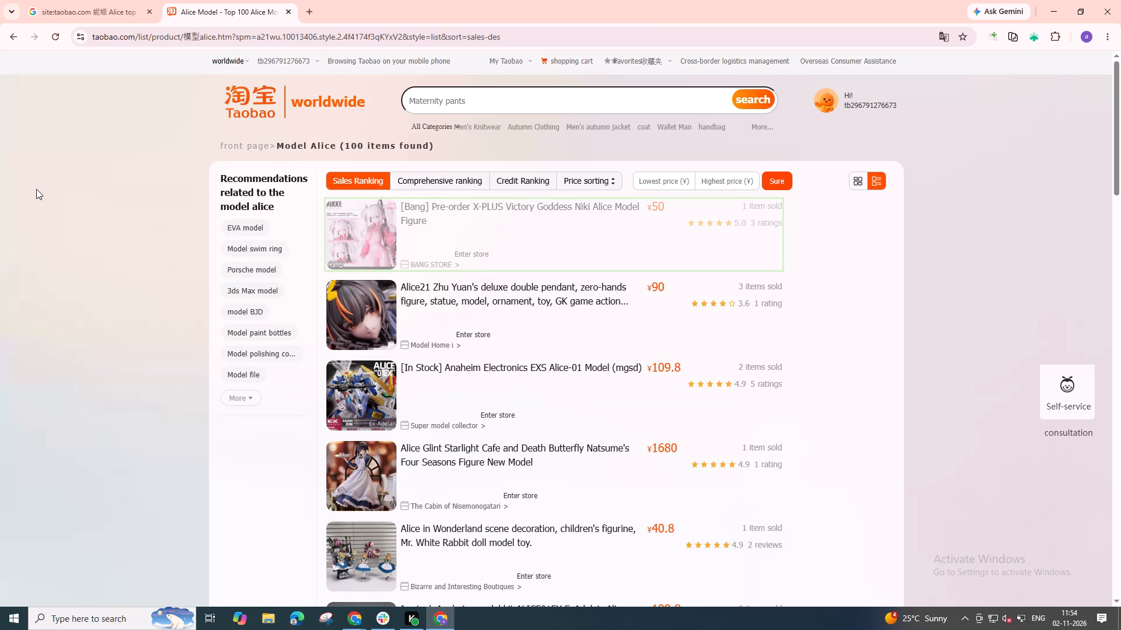
scroll(36, 189, down, 10)
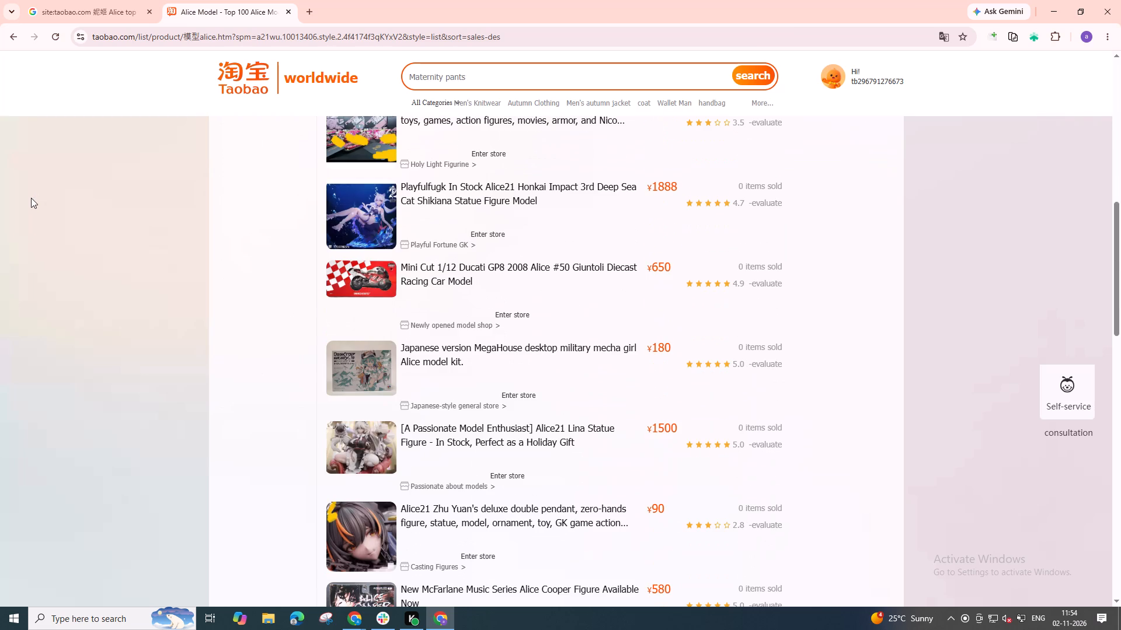
scroll(36, 200, down, 12)
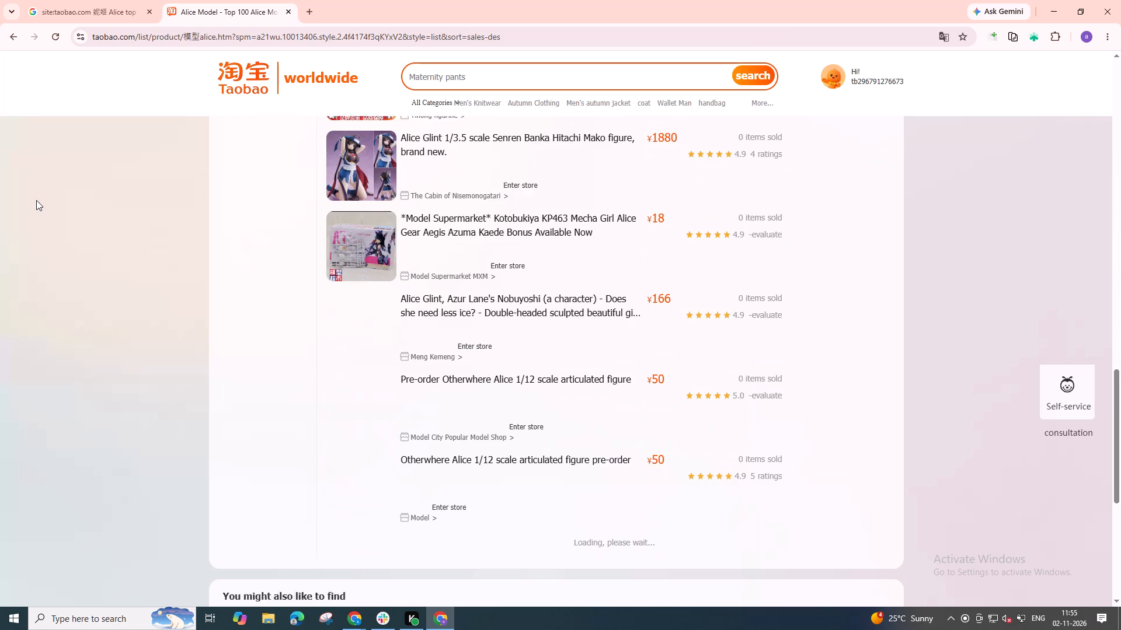
scroll(36, 200, down, 3)
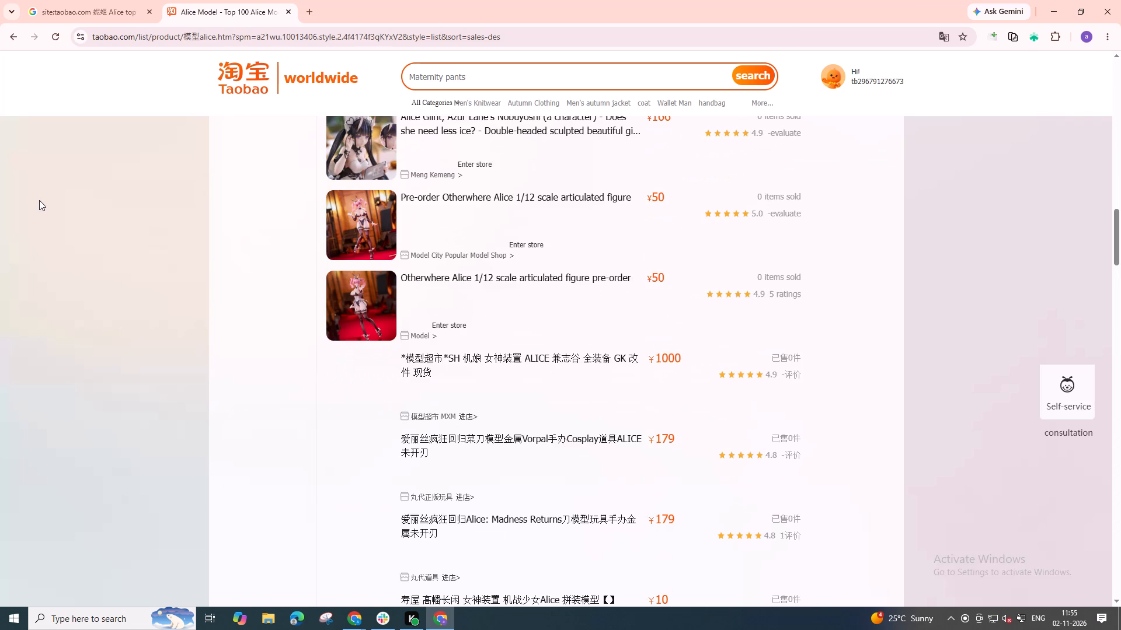
scroll(39, 200, down, 8)
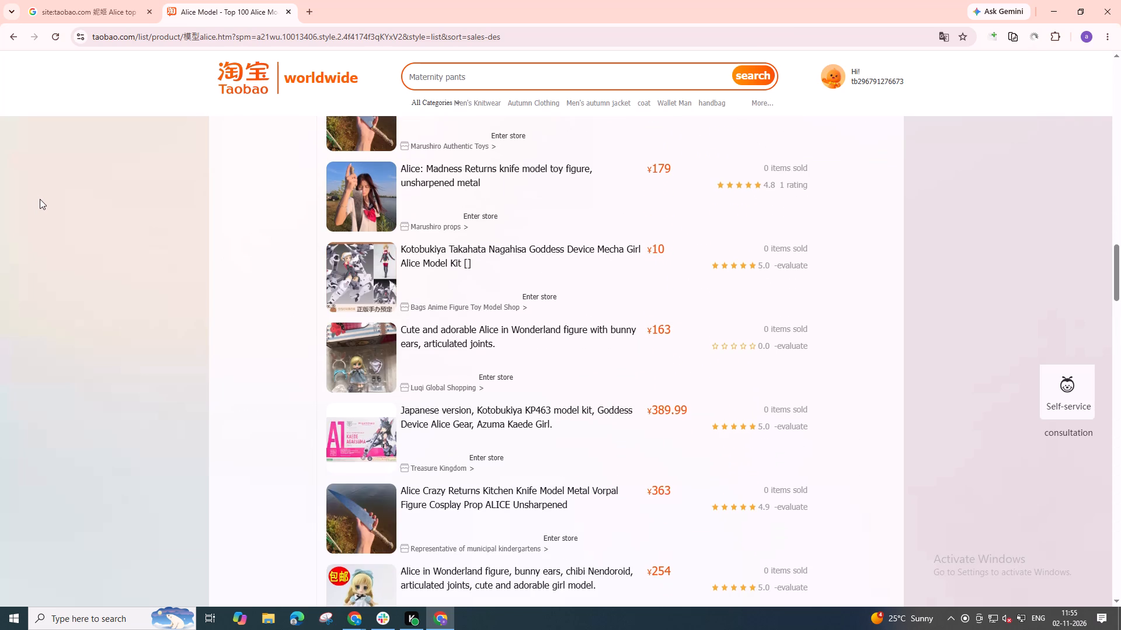
scroll(40, 199, down, 8)
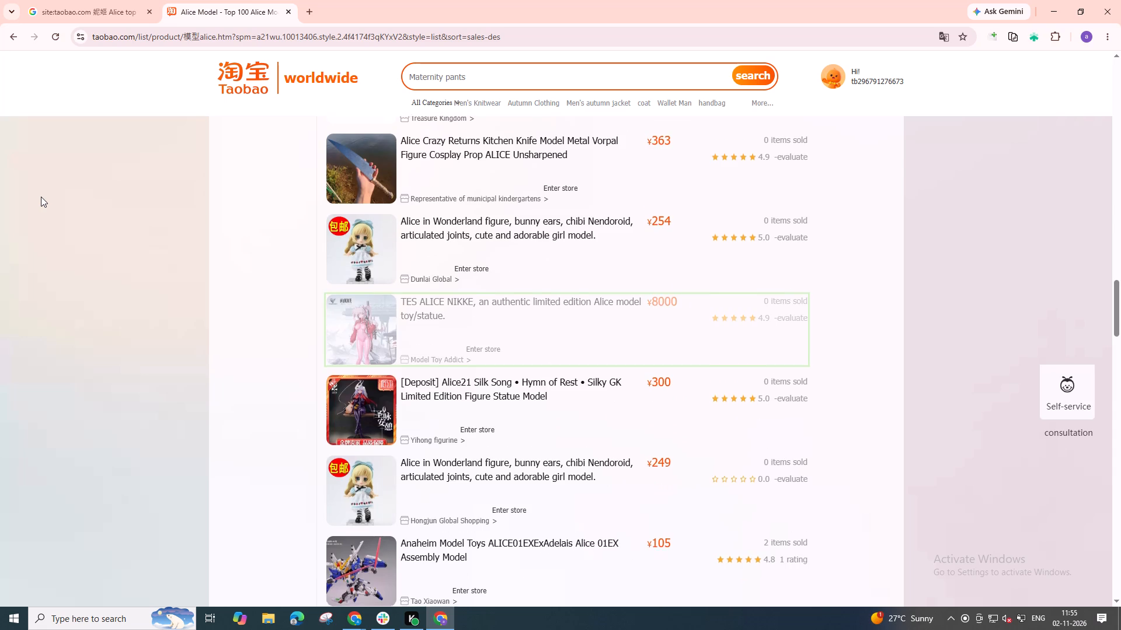
scroll(41, 197, down, 7)
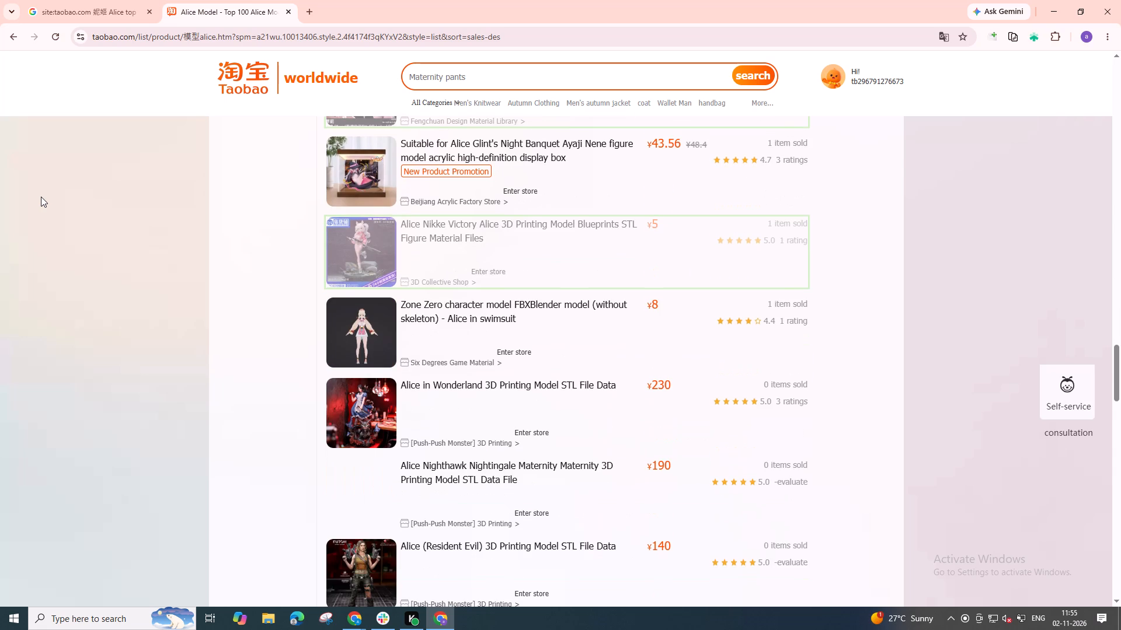
scroll(41, 197, down, 8)
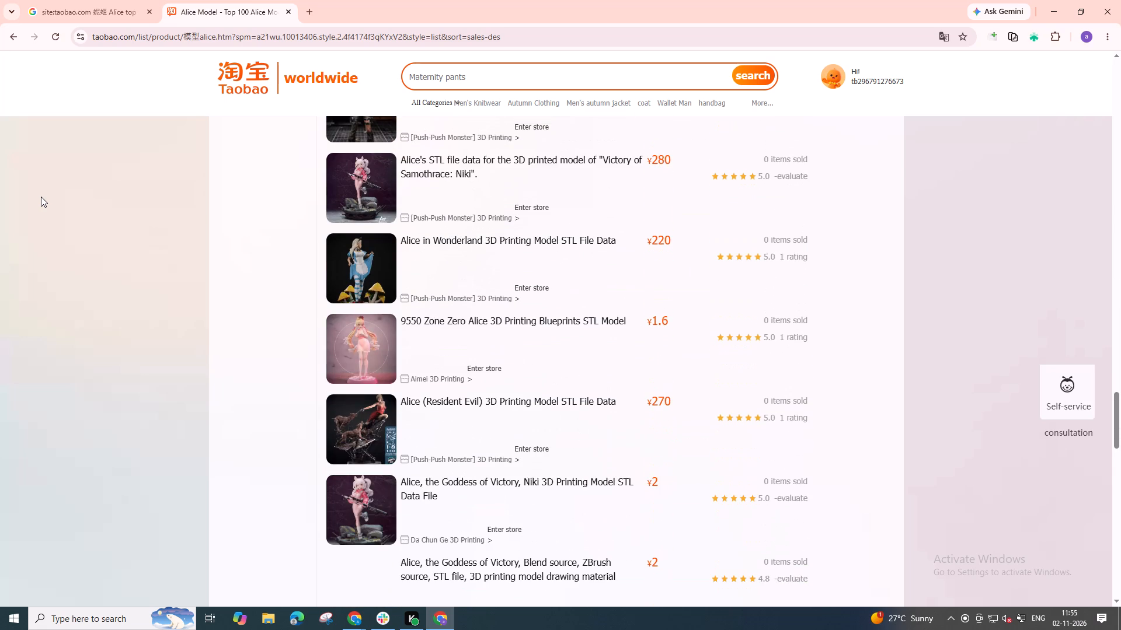
Copy the link of the ¥280 "Victory of Samothrace: Niki" Alice STL listing into the New Work sheet's Links column, below the last Herbalife APAC entry.
right_click(465, 177)
click(514, 302)
key(alt+Tab)
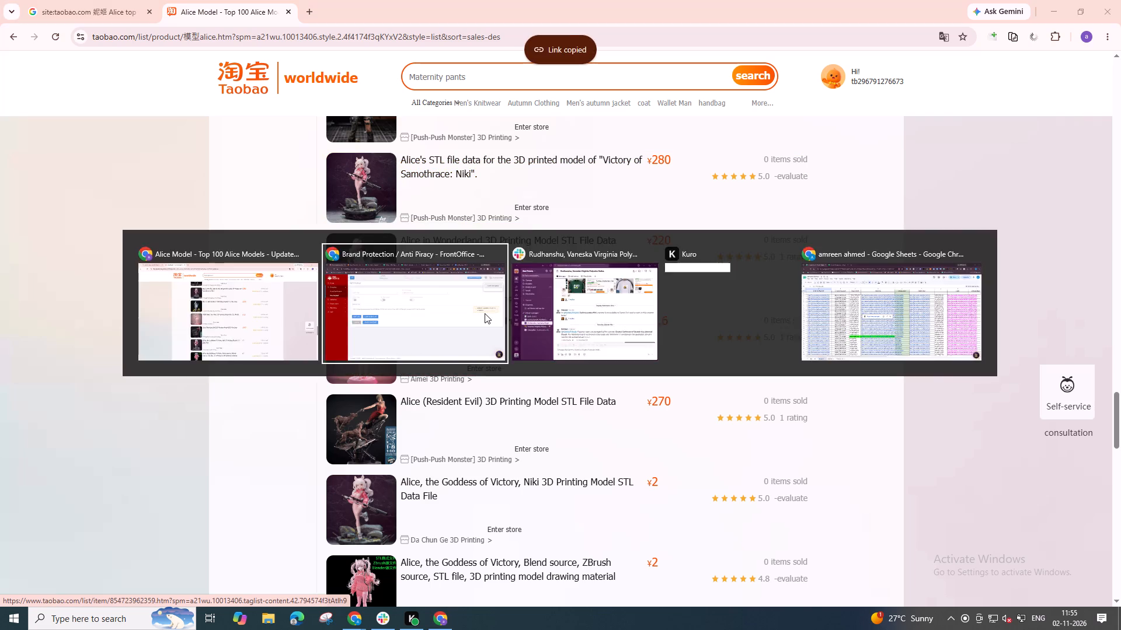
click(270, 0)
scroll(347, 363, down, 8)
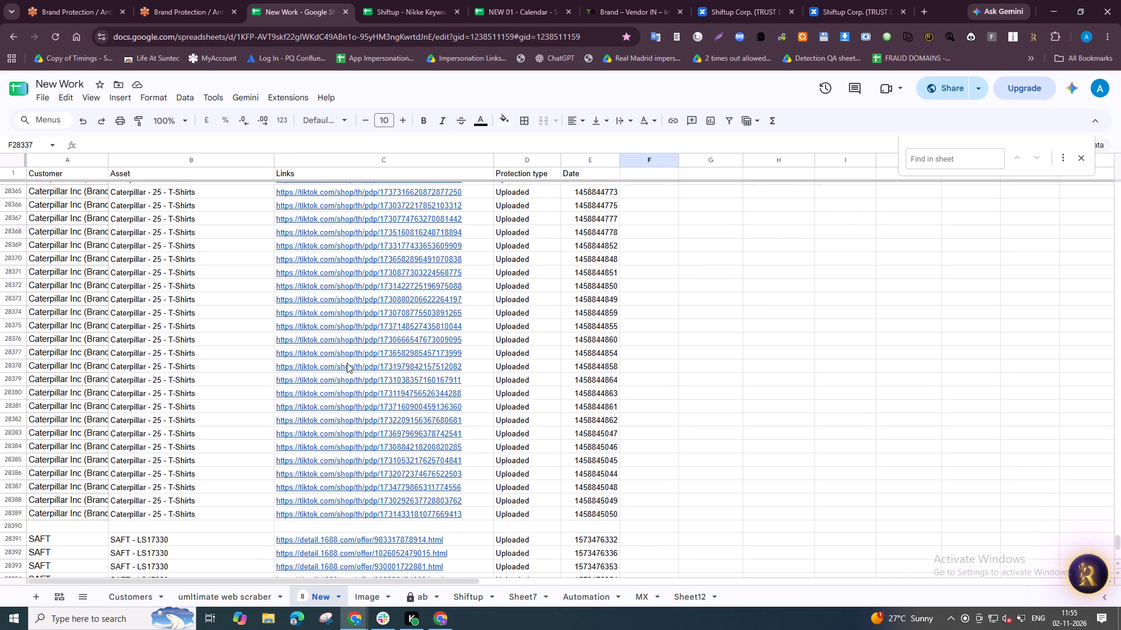
click(348, 363)
key(ctrl+End)
key(ctrl+Left)
key(ctrl+Left)
key(ctrl+Up)
key(Down)
key(Right)
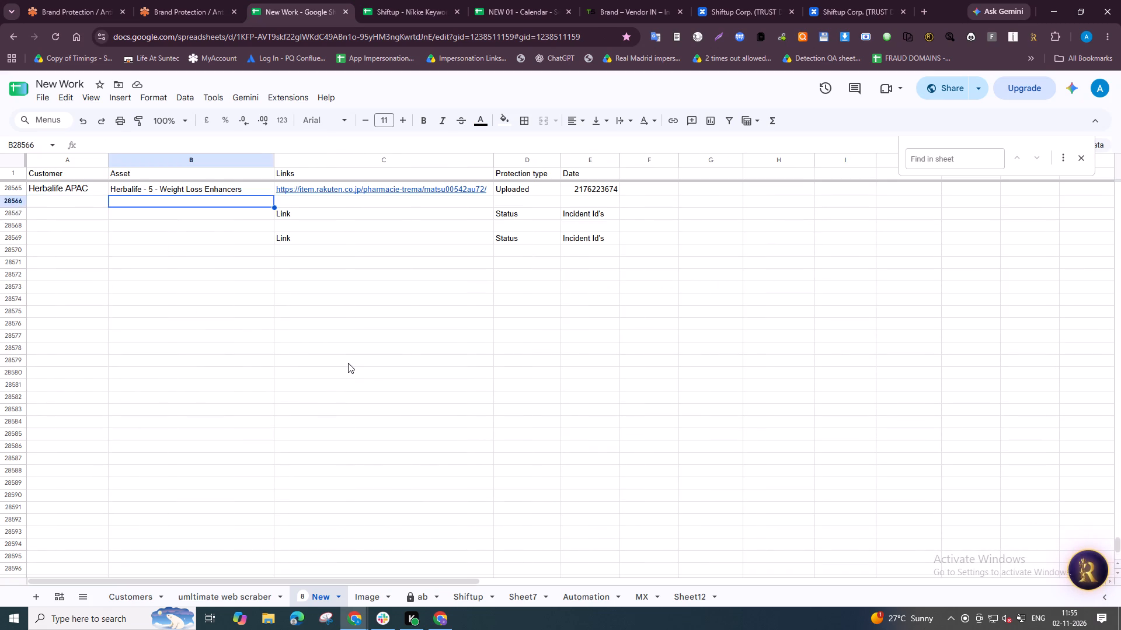
key(Down)
key(Down)
key(Right)
key(Up)
key(ctrl+v)
Copy the link of Da Chun Ge 3D Printing's Alice Goddess of Victory STL listing into the next row of the sheet's Links column.
key(alt+Tab)
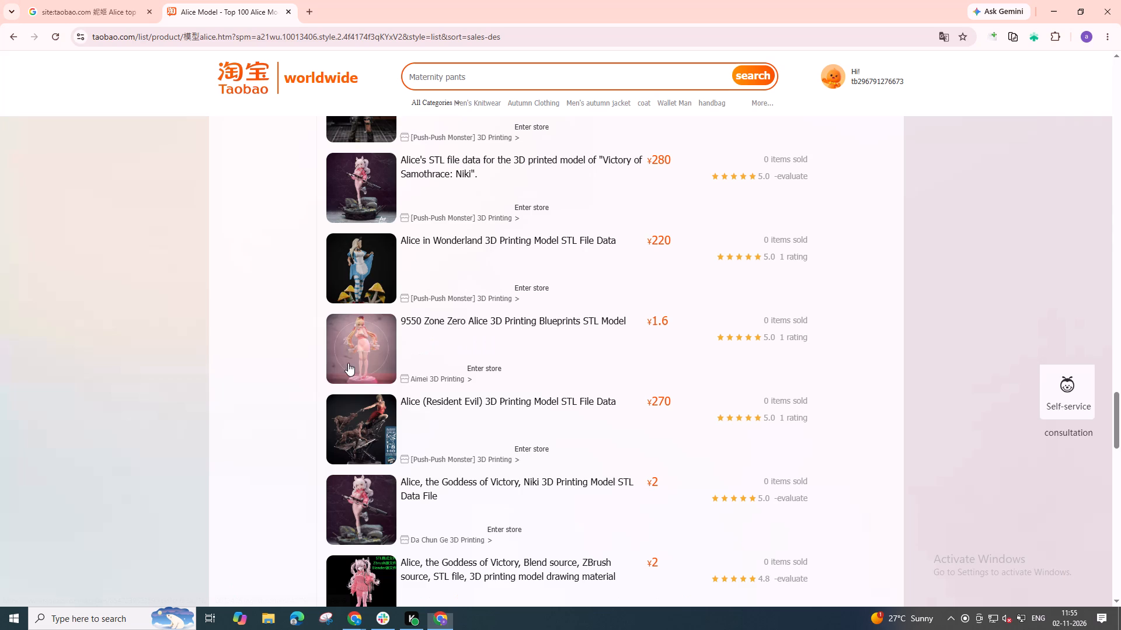
scroll(433, 492, down, 2)
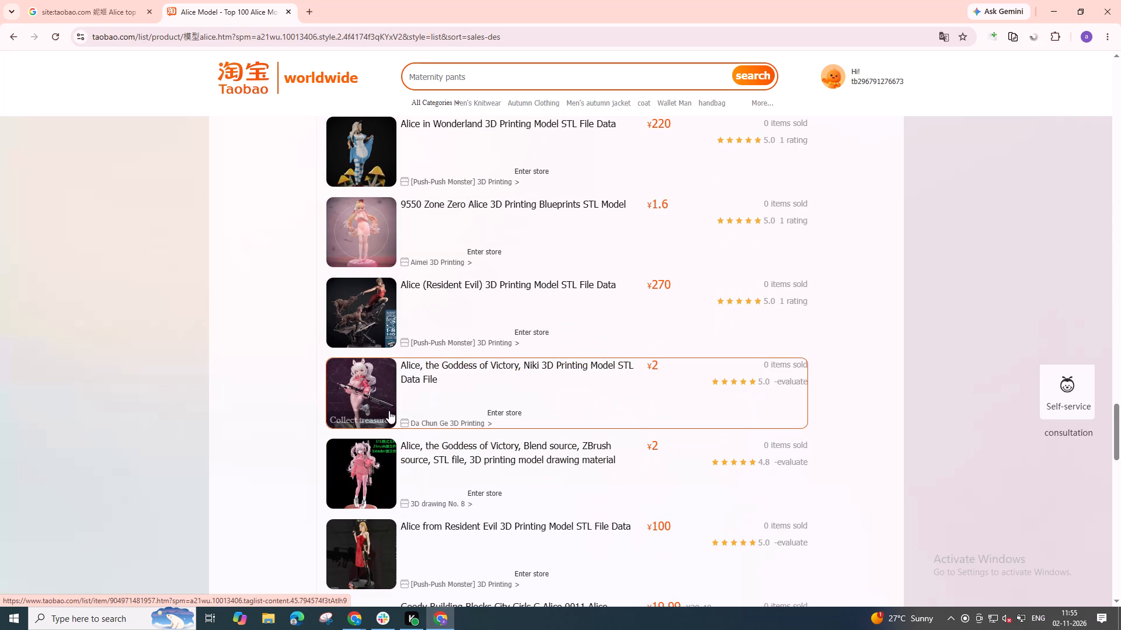
right_click(436, 380)
click(521, 505)
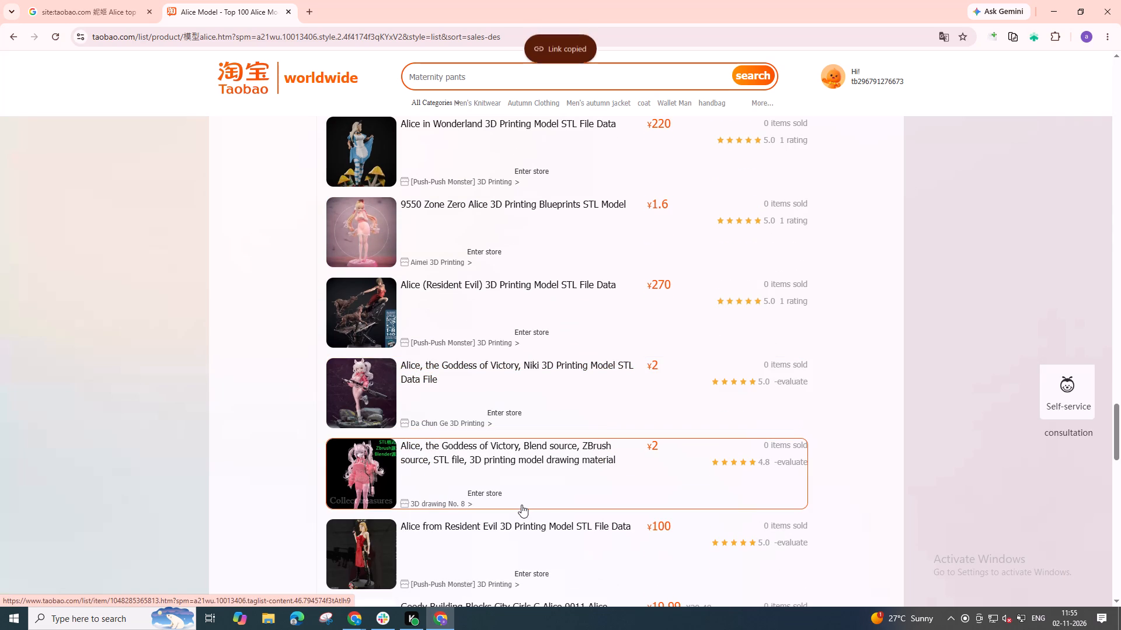
key(alt+Tab)
click(402, 228)
key(ctrl+v)
Copy the link of 3D drawing No. 8's Alice Blend and ZBrush source listing into the following row of the sheet's Links column.
key(alt+Tab)
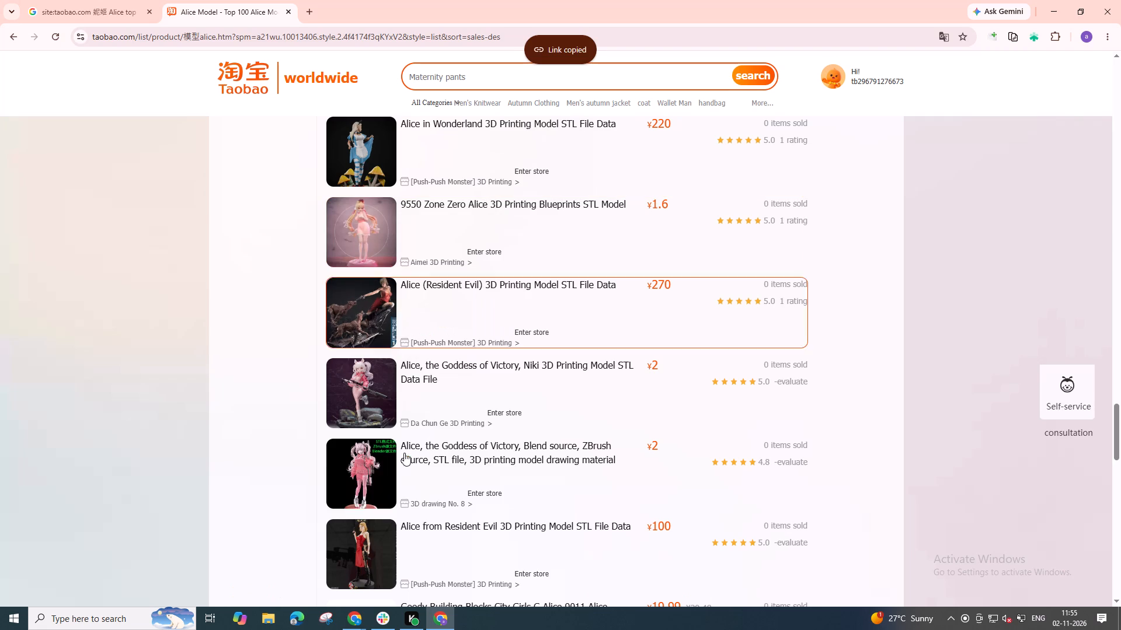
right_click(466, 462)
click(532, 393)
key(alt+Tab)
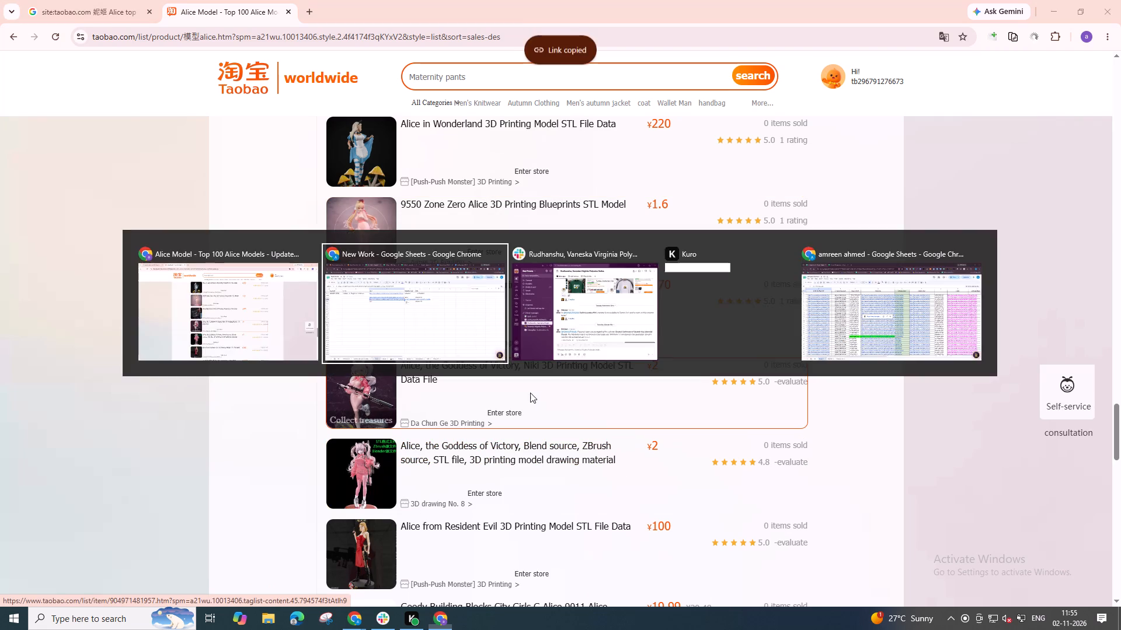
click(401, 234)
key(ctrl+v)
Look through the rest of the Model Alice product list for further NIKKE Alice items and close its tab.
key(alt+Tab)
scroll(419, 414, down, 5)
scroll(610, 388, down, 5)
scroll(663, 363, down, 6)
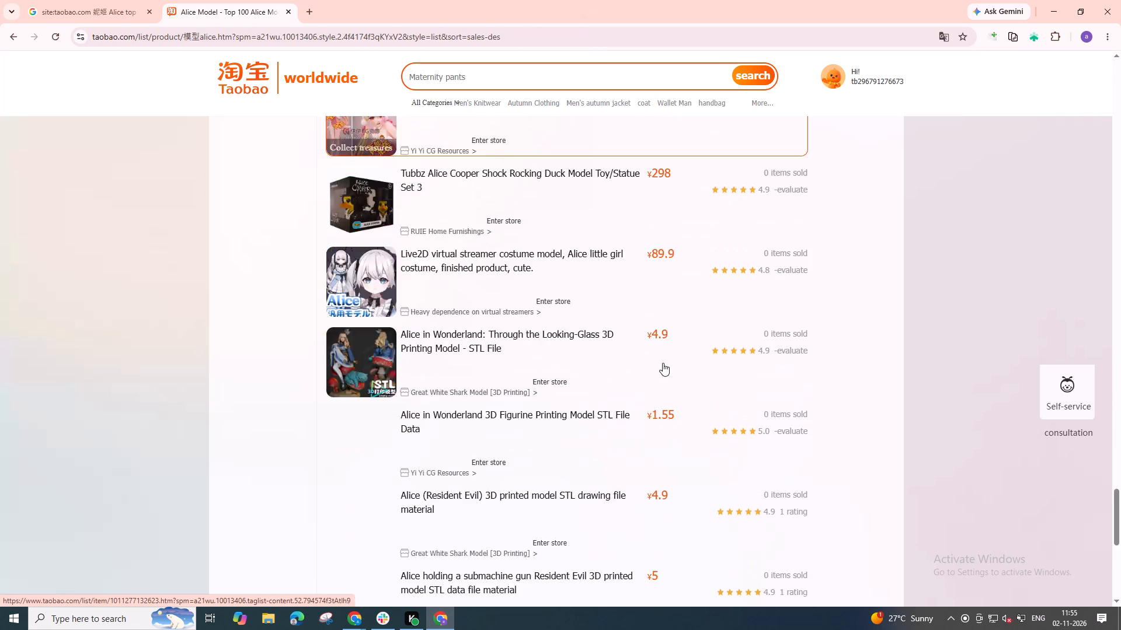
scroll(660, 363, down, 6)
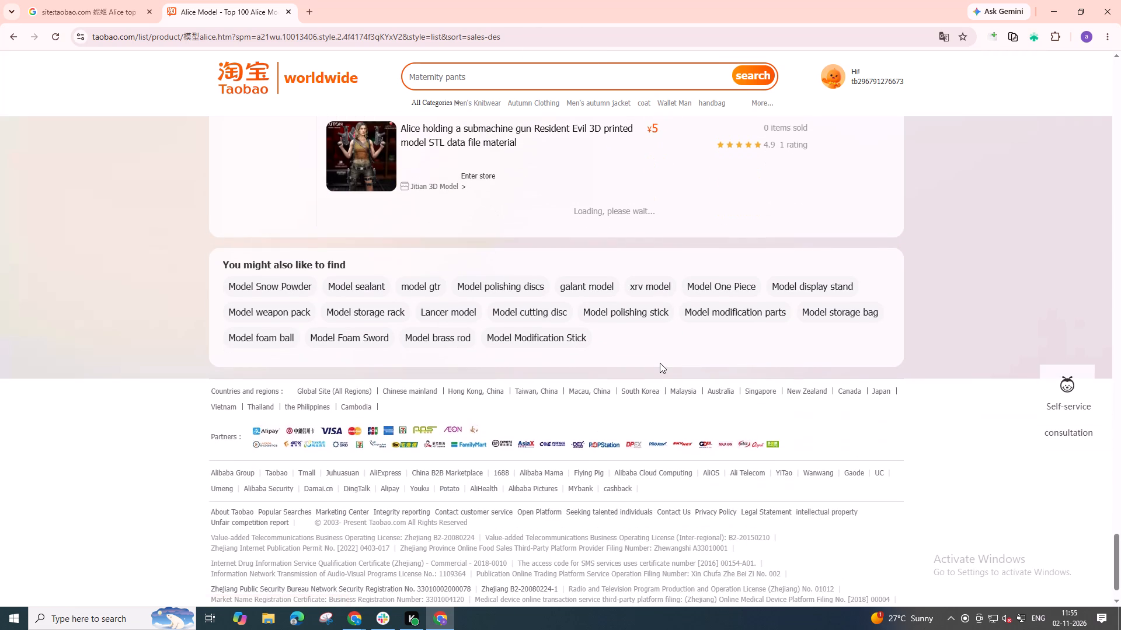
scroll(626, 341, up, 2)
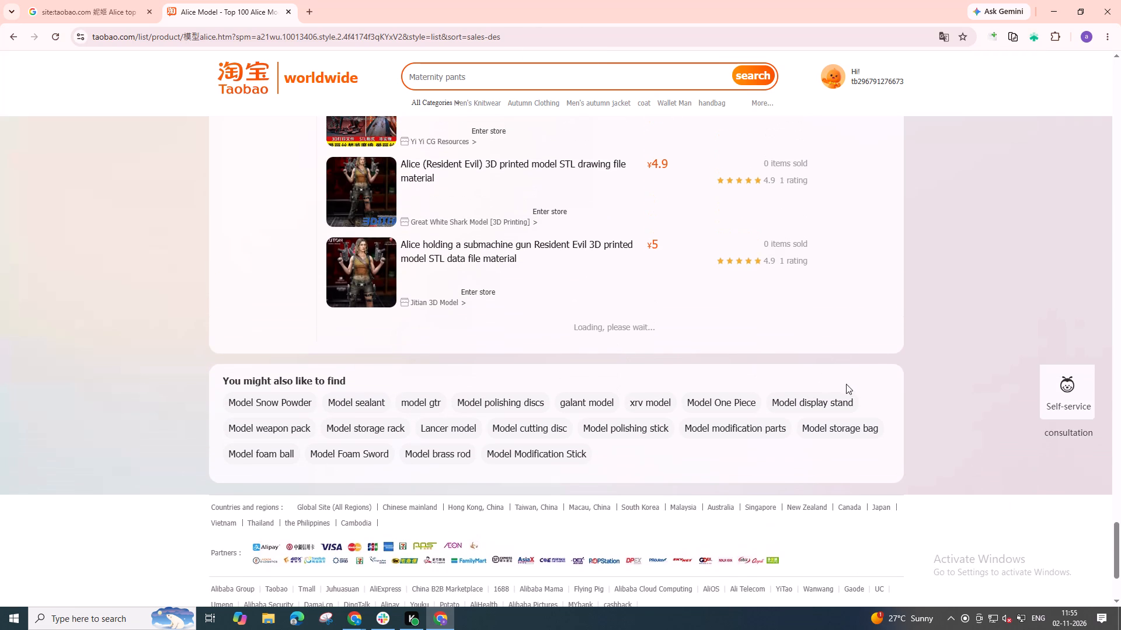
scroll(361, 335, down, 2)
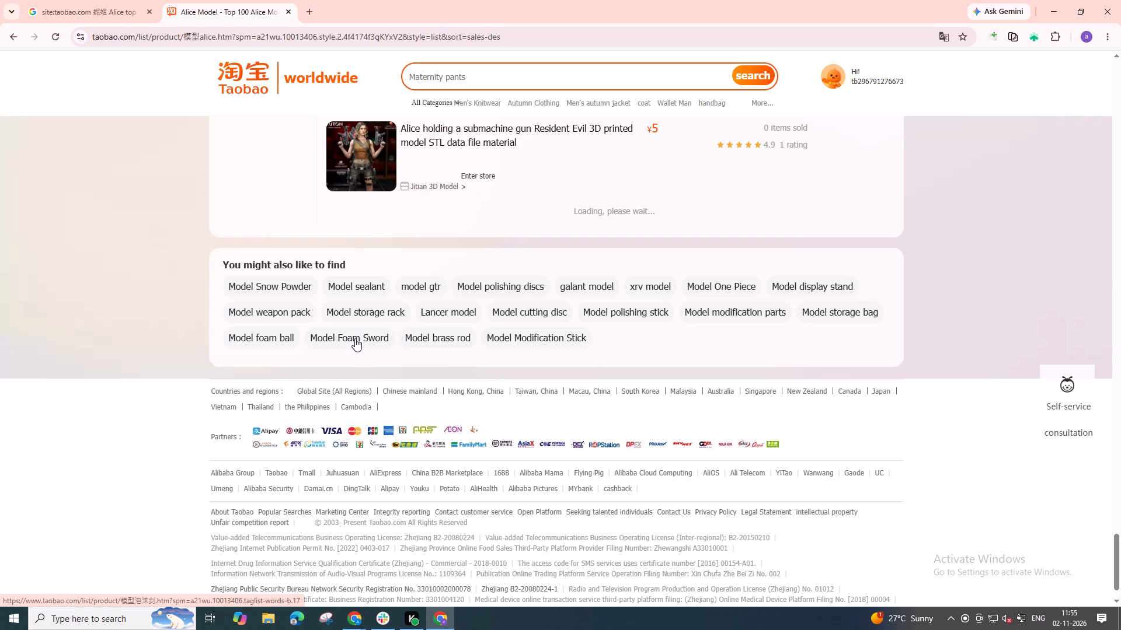
scroll(355, 338, up, 7)
scroll(355, 338, down, 1)
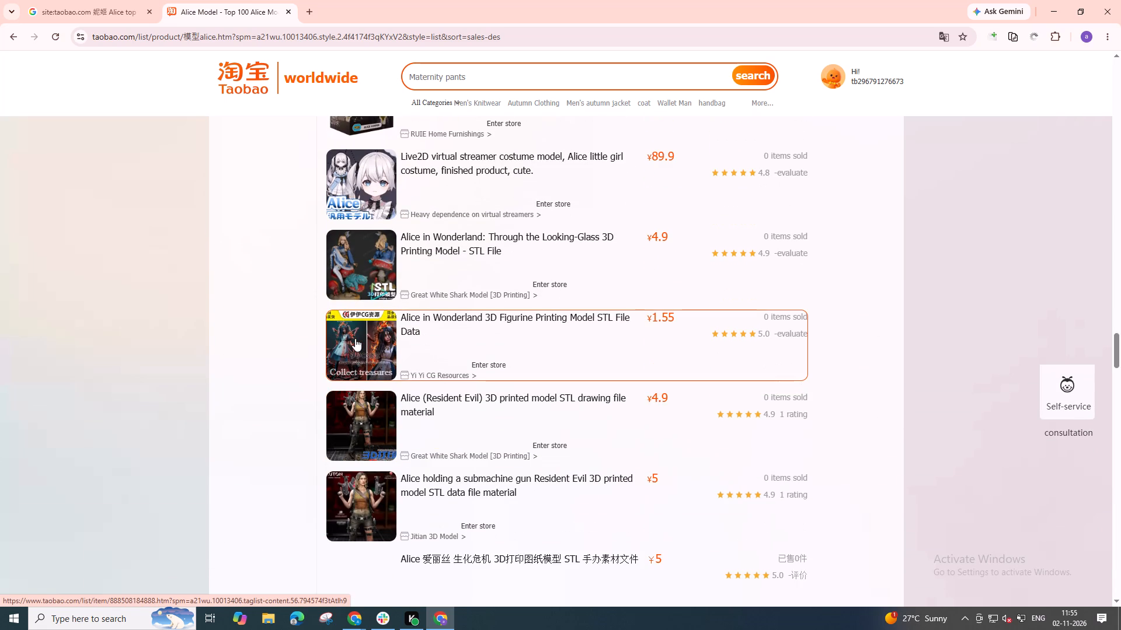
scroll(355, 338, down, 4)
scroll(352, 402, down, 7)
scroll(803, 356, down, 4)
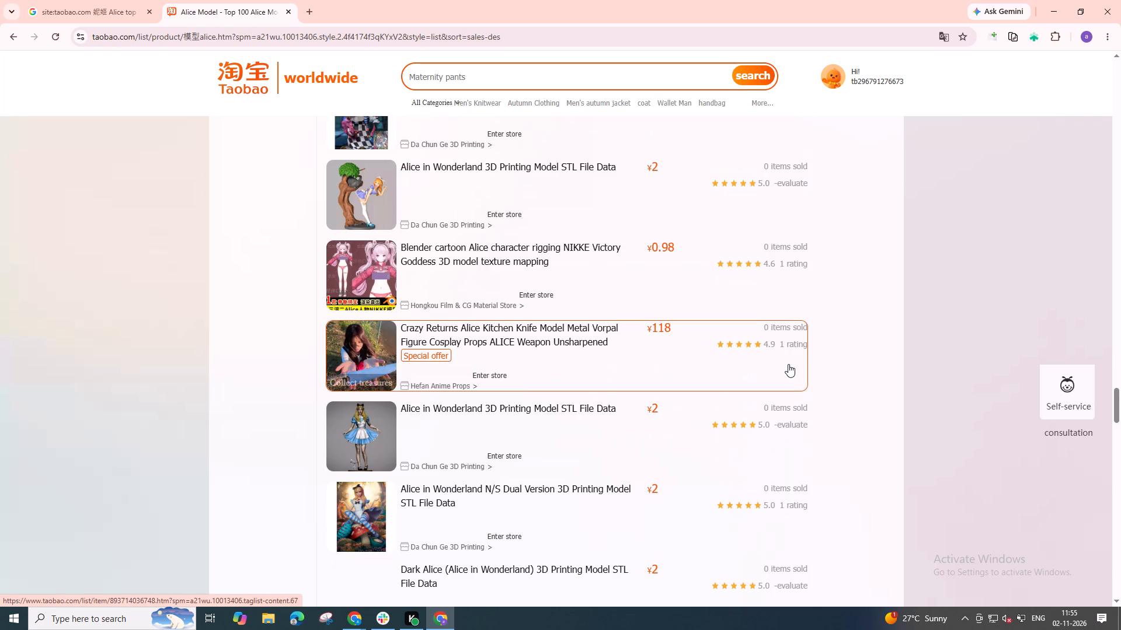
scroll(787, 359, down, 9)
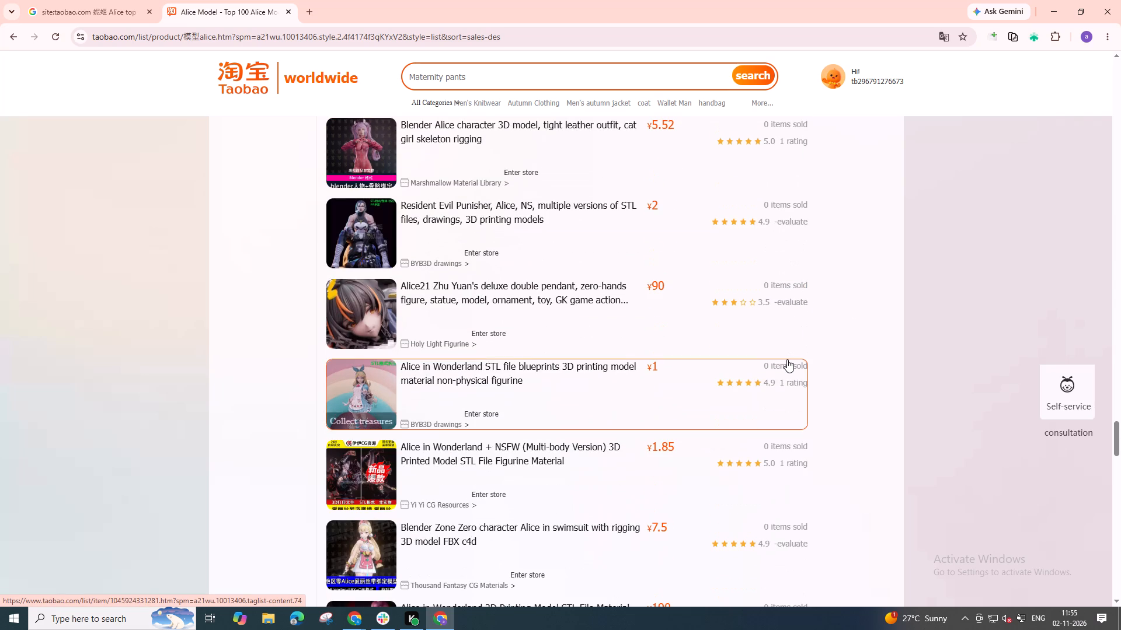
scroll(787, 359, down, 14)
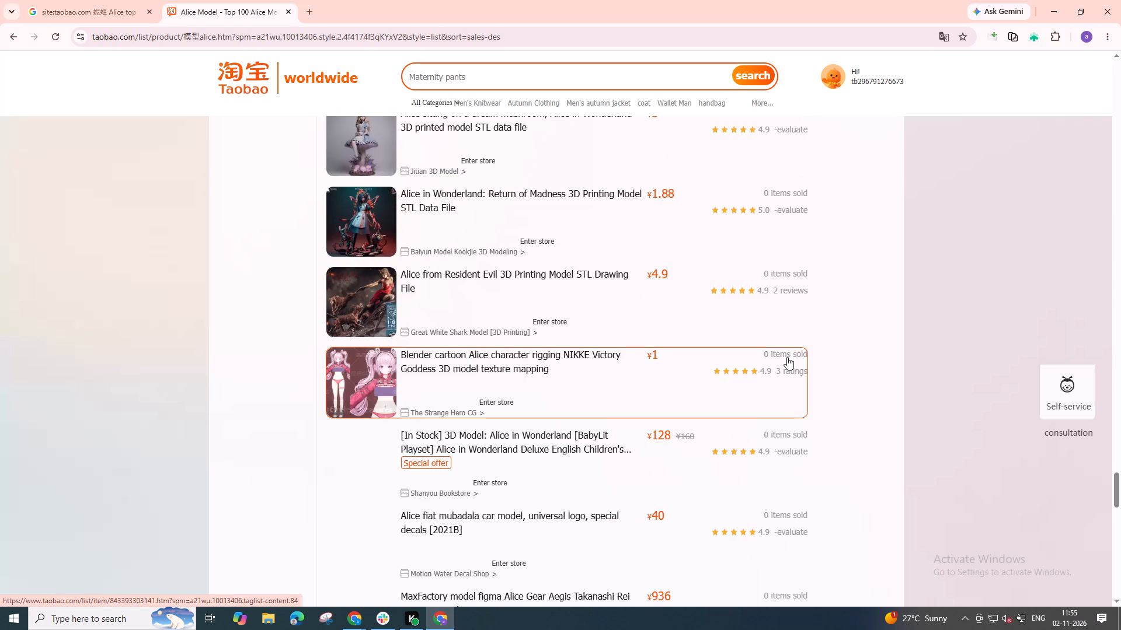
scroll(787, 356, down, 11)
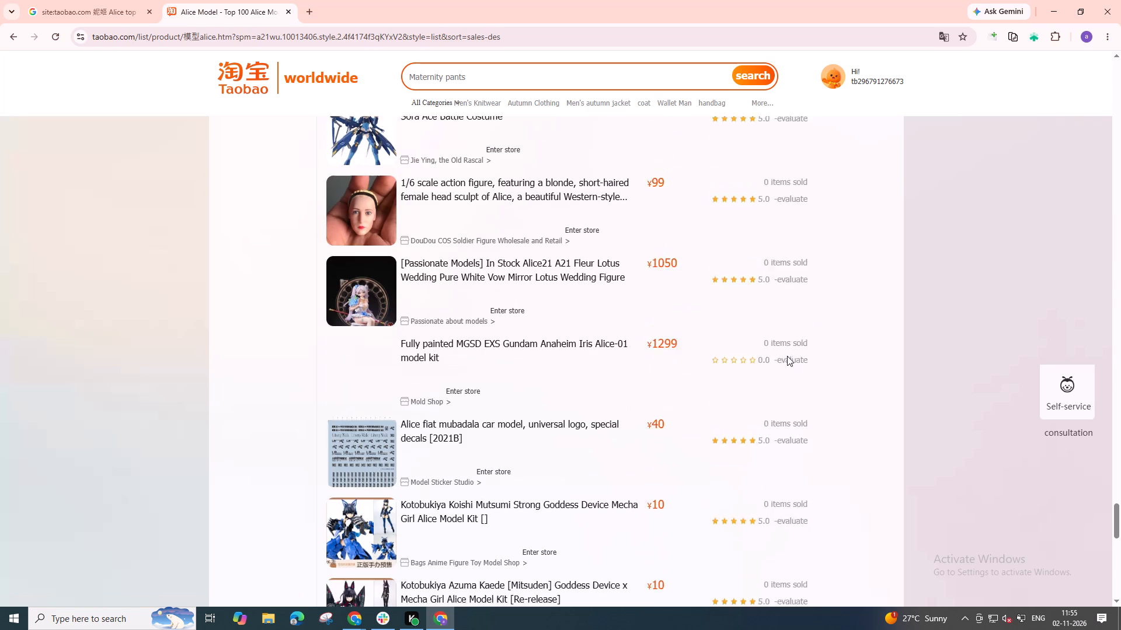
scroll(787, 356, down, 9)
key(ctrl+w)
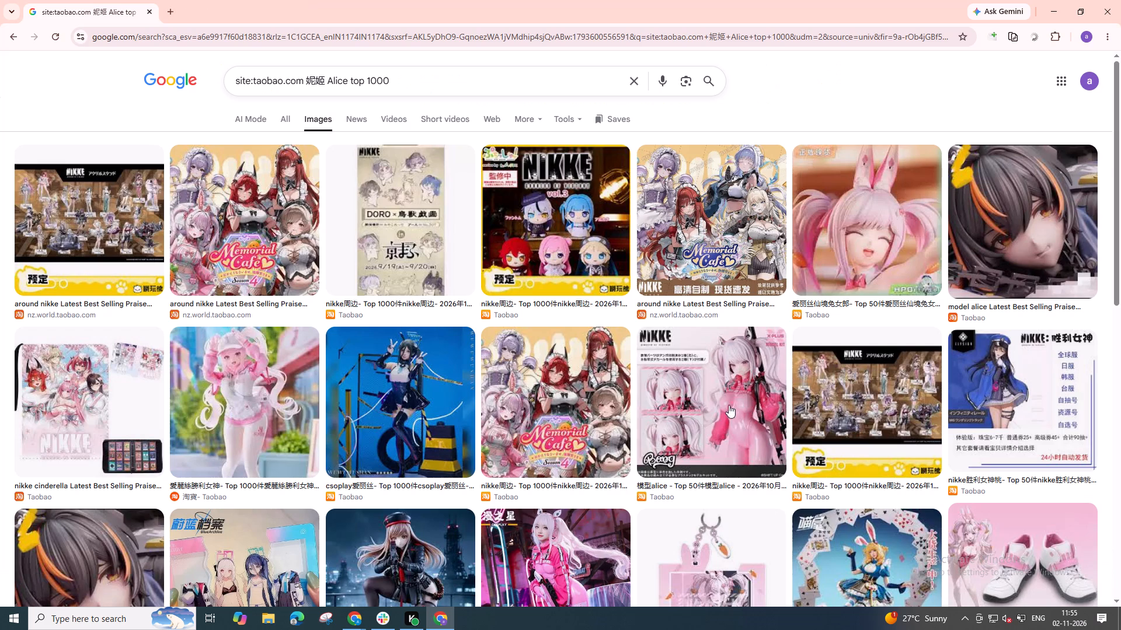
Look through the Taobao image results and the 模型alice Top 100 product list for NIKKE Alice items, and close that list's tab.
scroll(382, 515, down, 3)
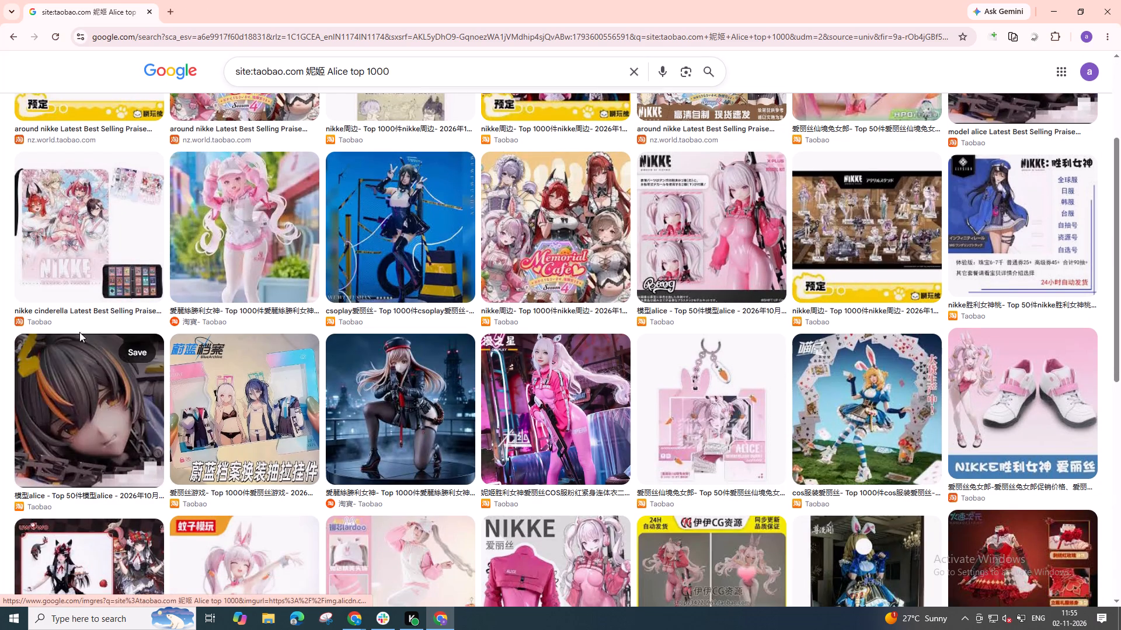
scroll(163, 480, down, 4)
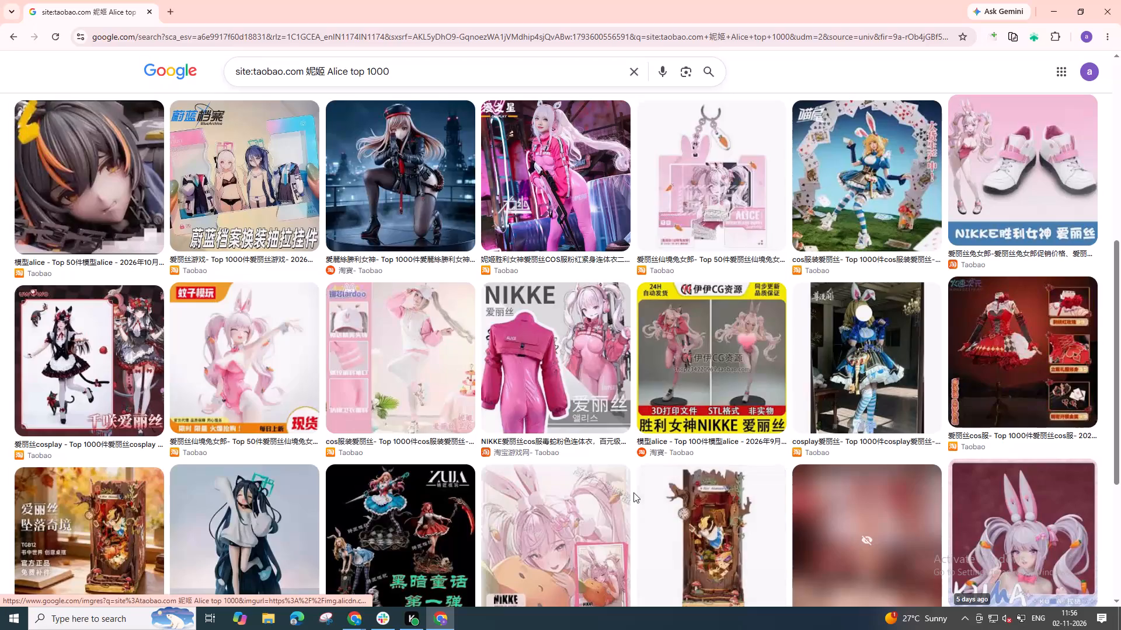
middle_click(670, 440)
click(246, 0)
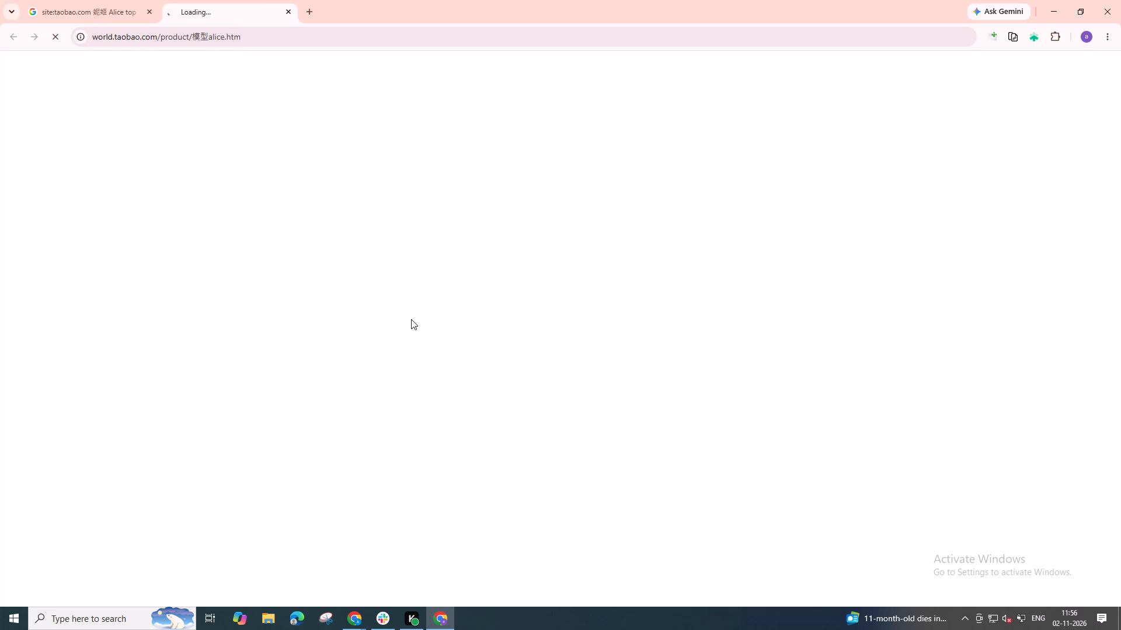
scroll(458, 335, down, 5)
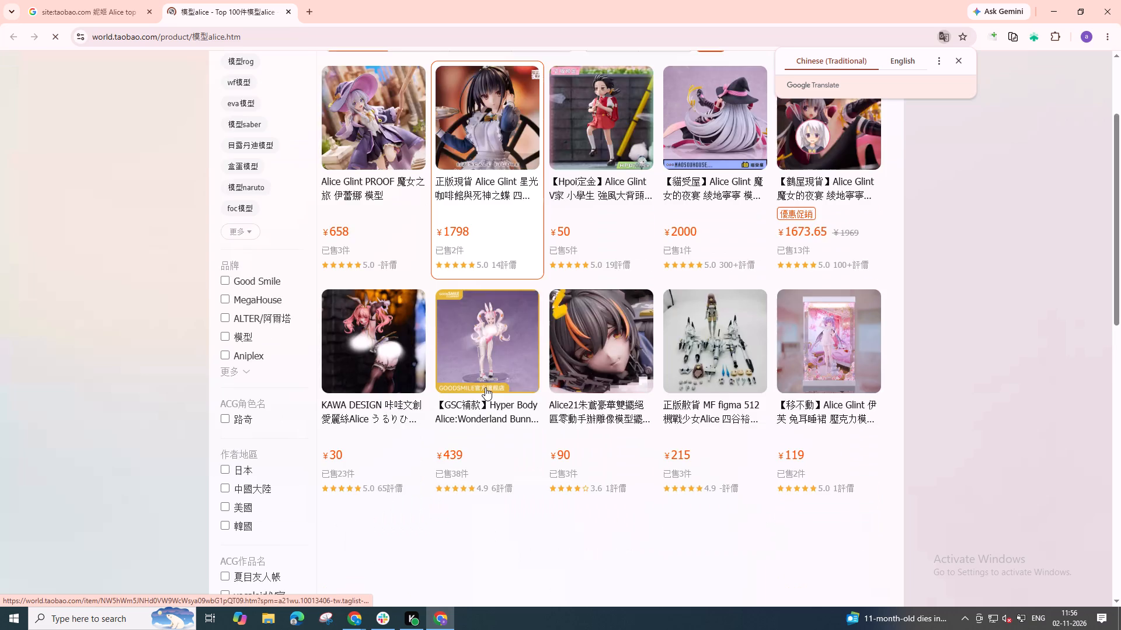
scroll(807, 394, down, 4)
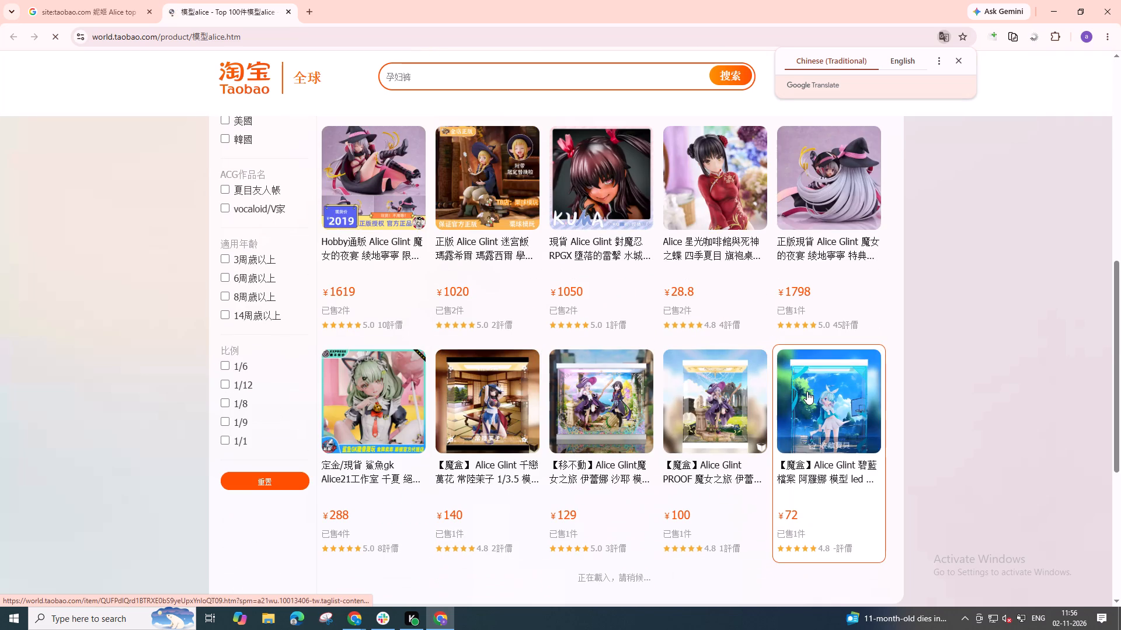
scroll(807, 391, up, 8)
click(290, 12)
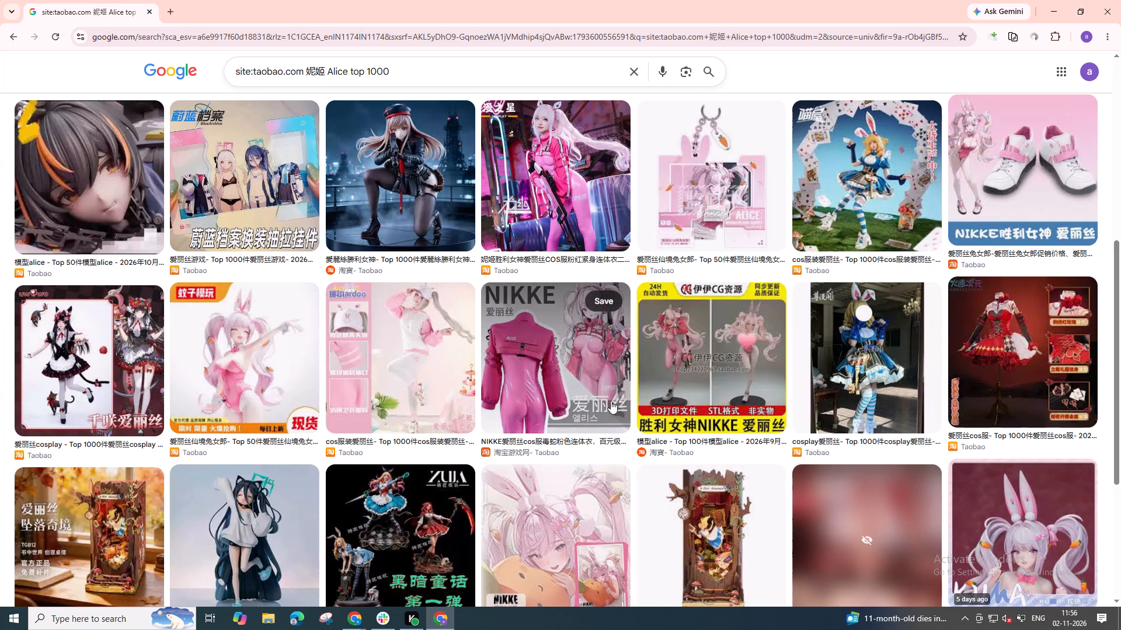
Open the 爱丽丝仙境兔女郎 Top 50 product list from the image results and show its products in list layout.
scroll(1023, 450, down, 5)
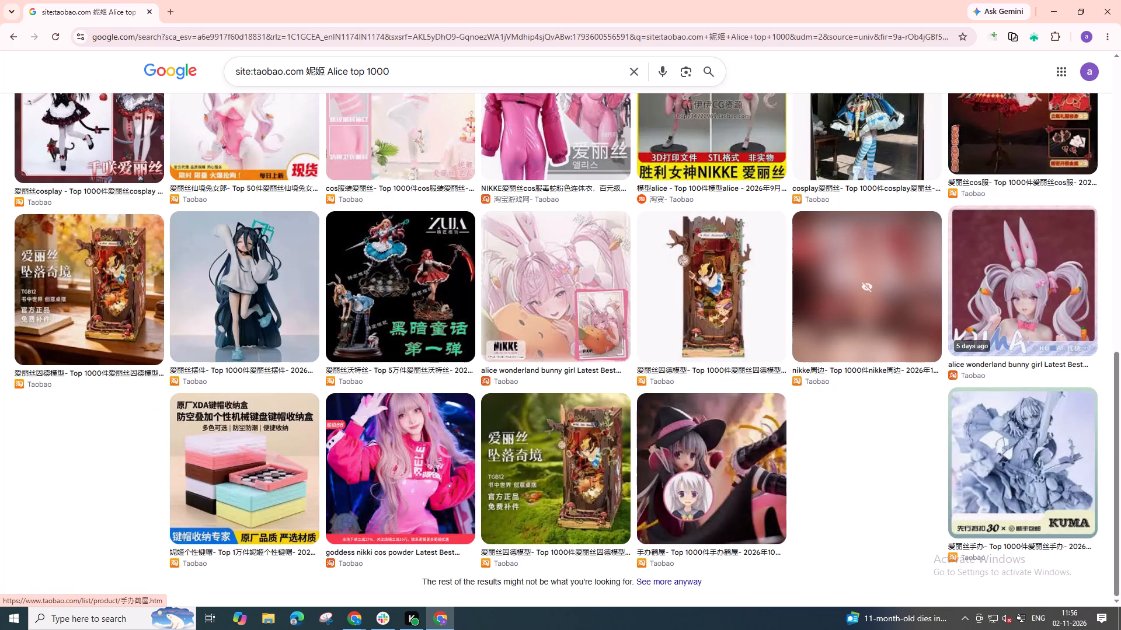
scroll(641, 497, up, 2)
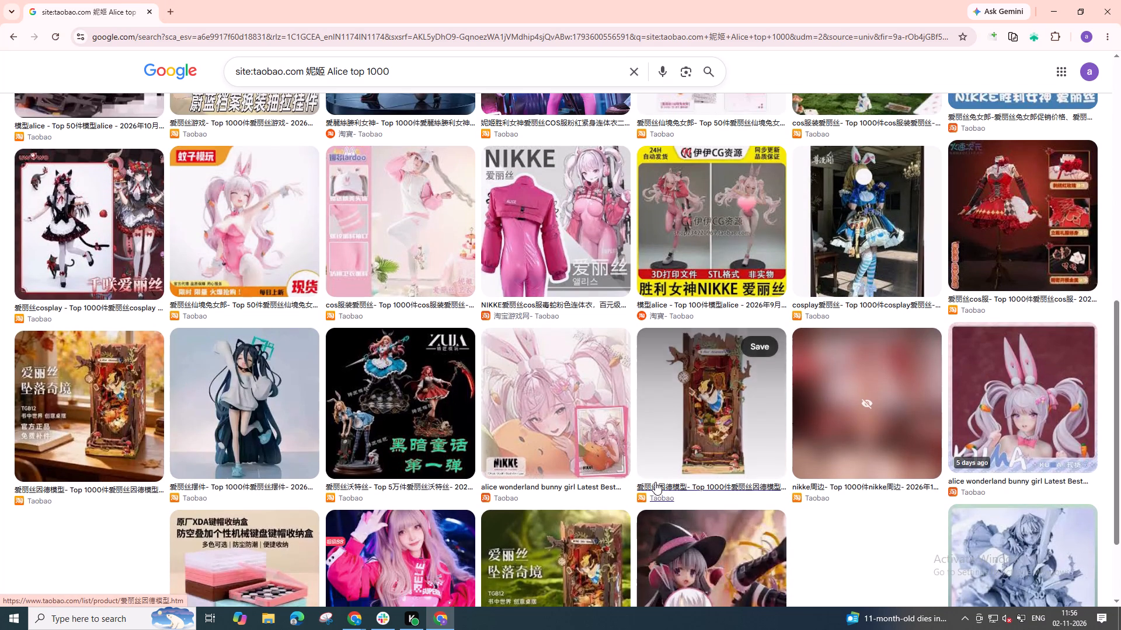
scroll(655, 482, up, 6)
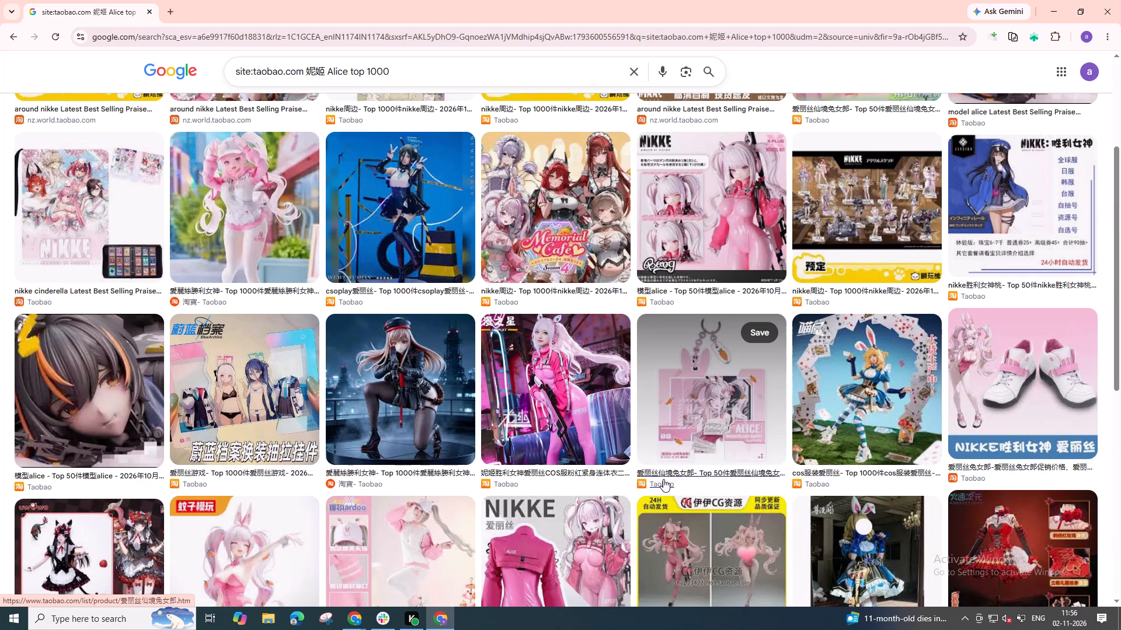
middle_click(663, 479)
click(259, 0)
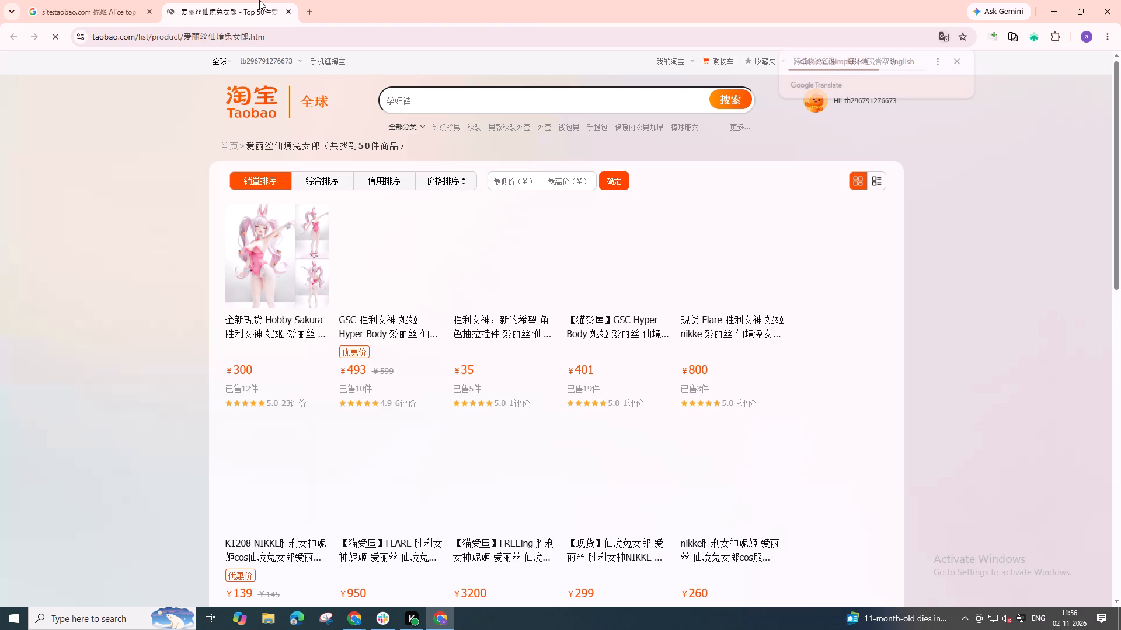
scroll(603, 176, down, 3)
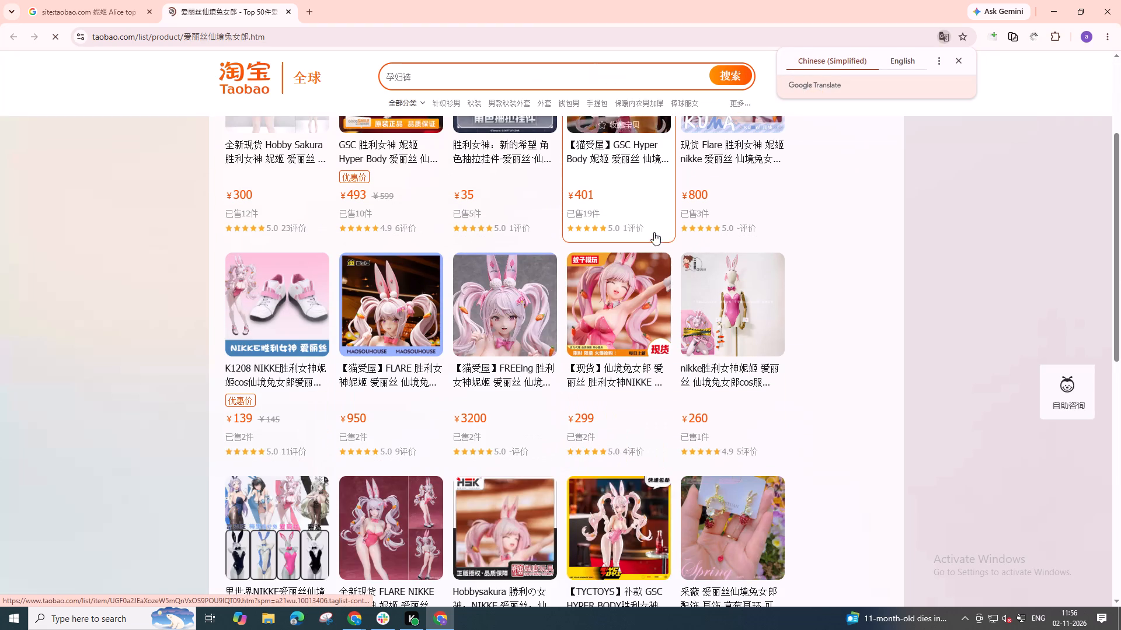
scroll(740, 258, up, 3)
click(884, 182)
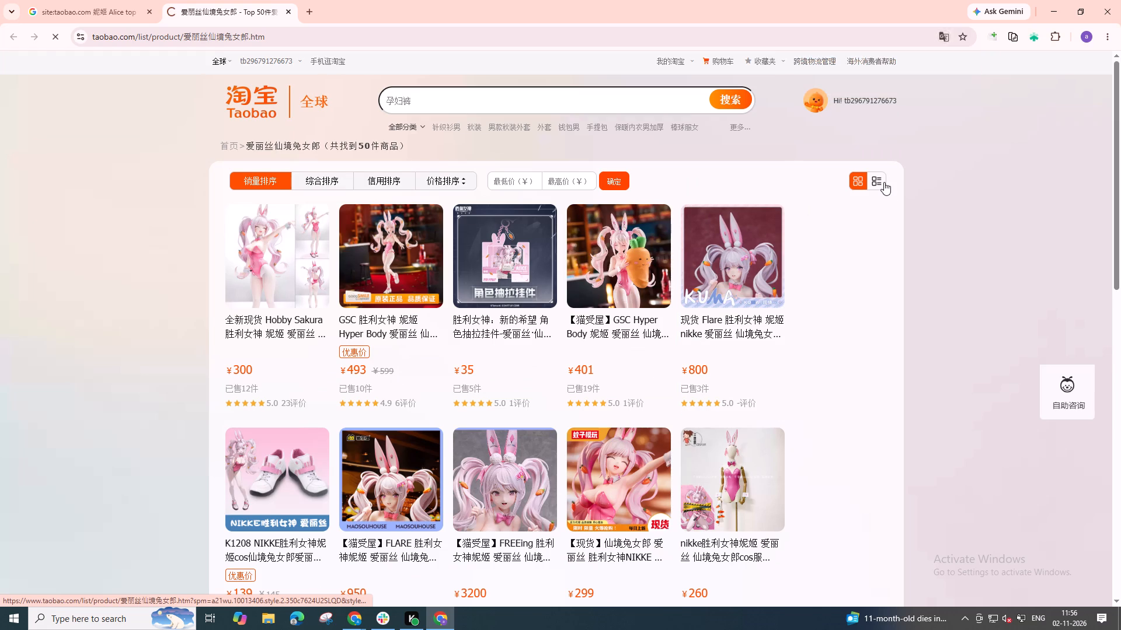
scroll(936, 337, down, 3)
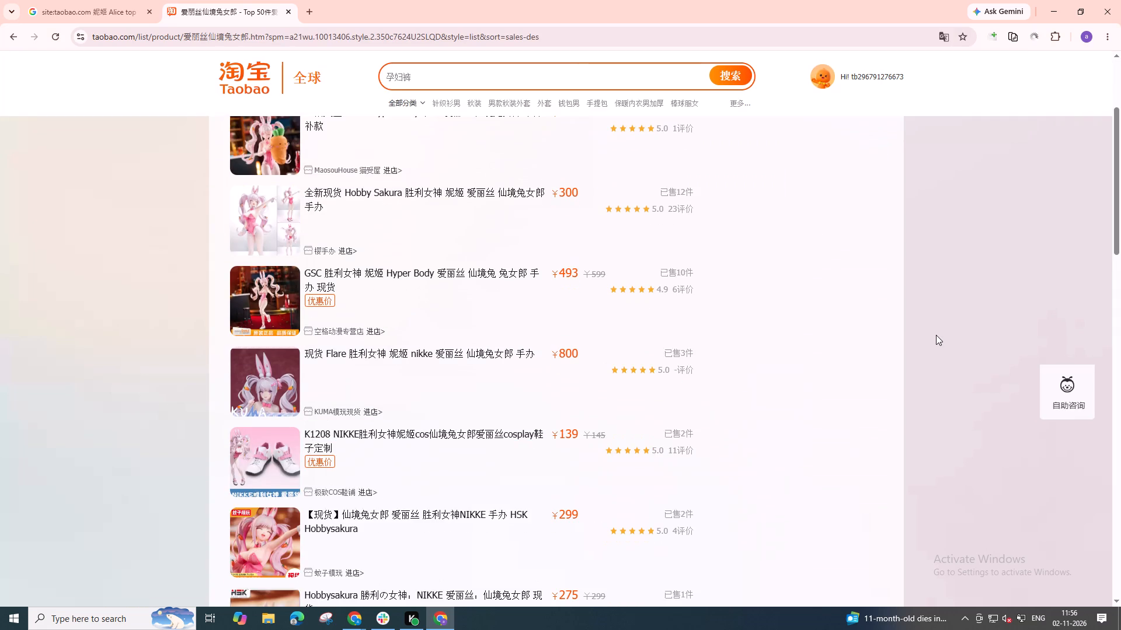
scroll(936, 335, up, 5)
Start a RedPoints plugin Detection task for customer Shiftup Corp, Brand Protection Contract and the NIKKE Alice Wonderland asset.
click(1036, 38)
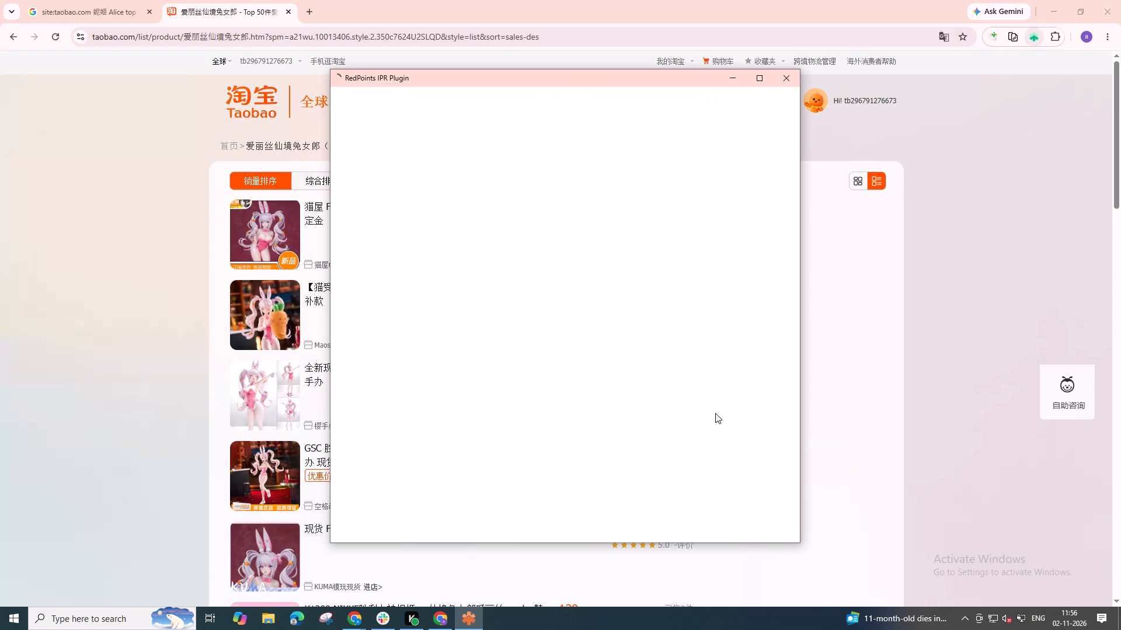
click(619, 328)
click(671, 211)
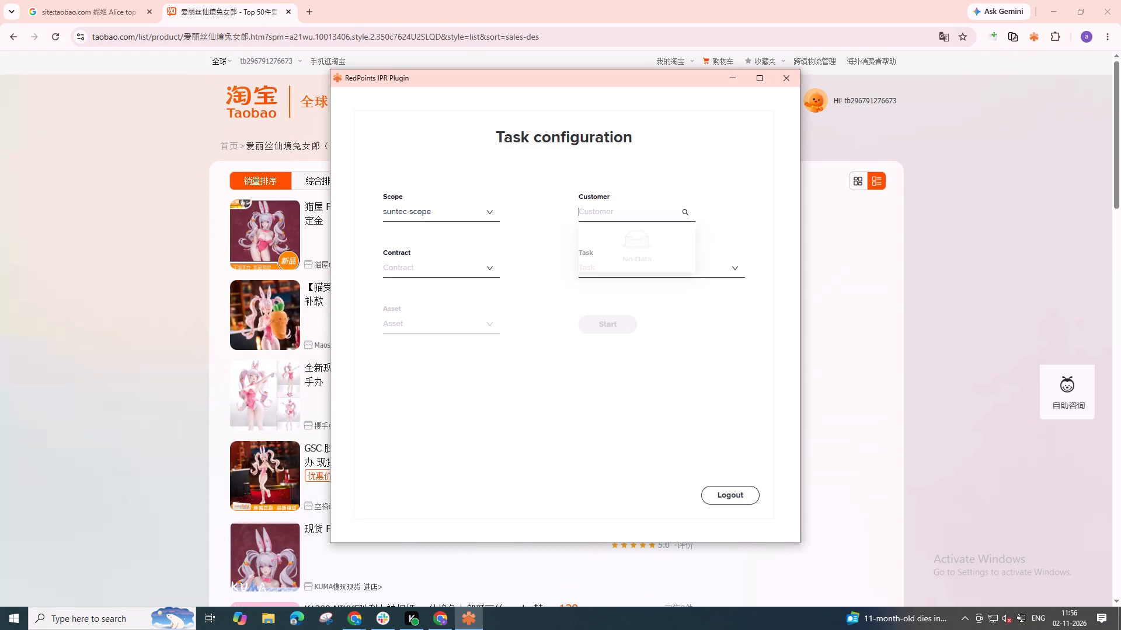
text(shift)
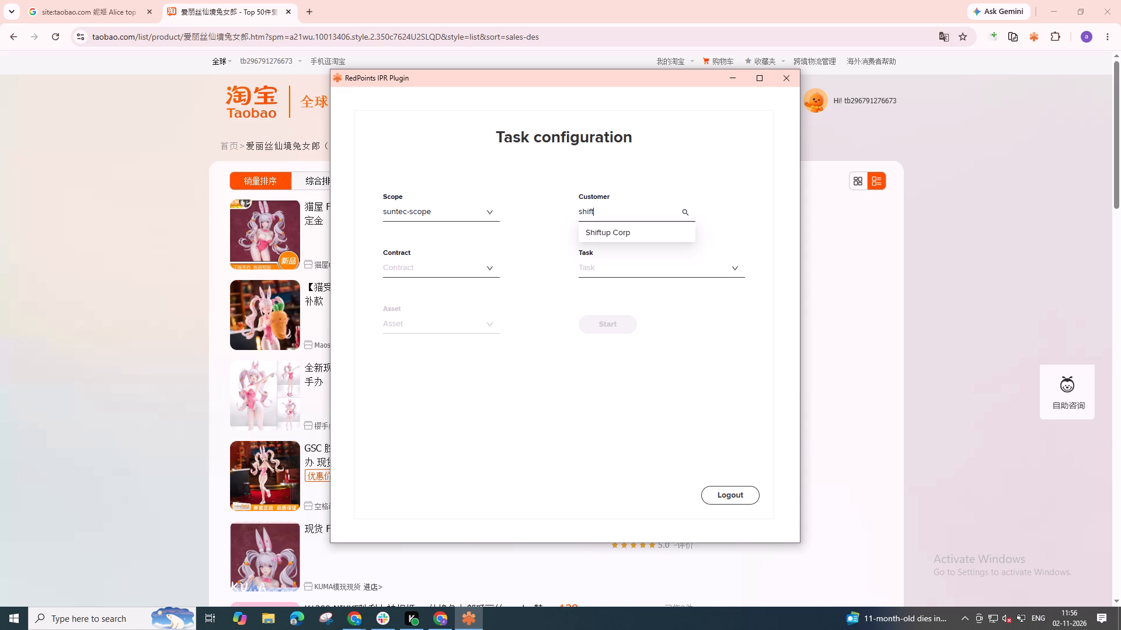
click(647, 233)
click(606, 271)
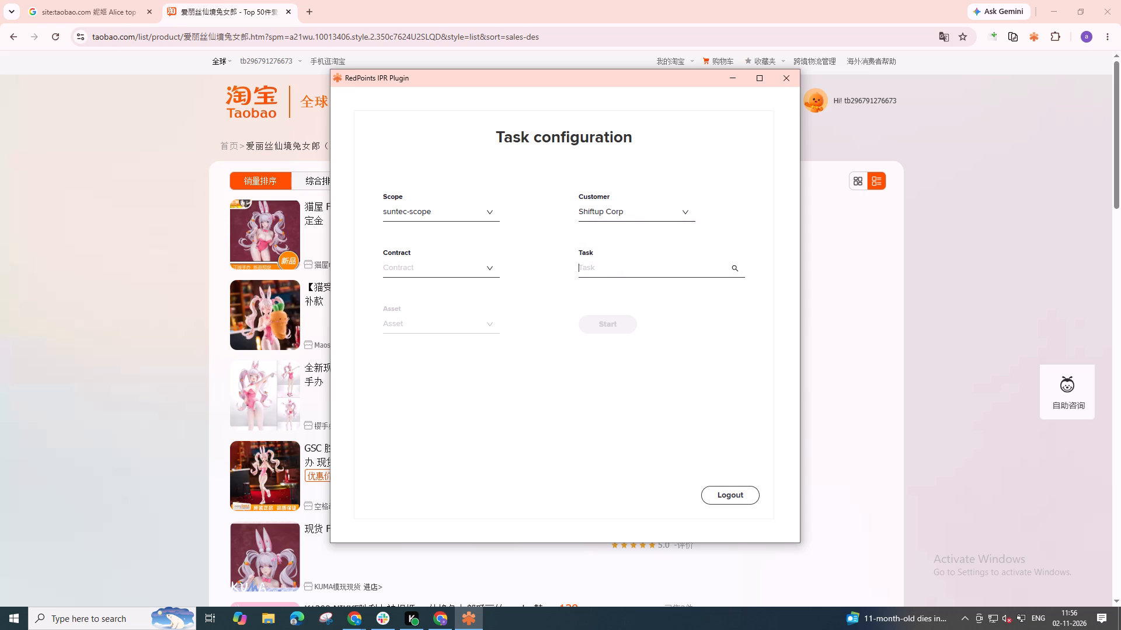
click(601, 308)
click(458, 267)
click(611, 222)
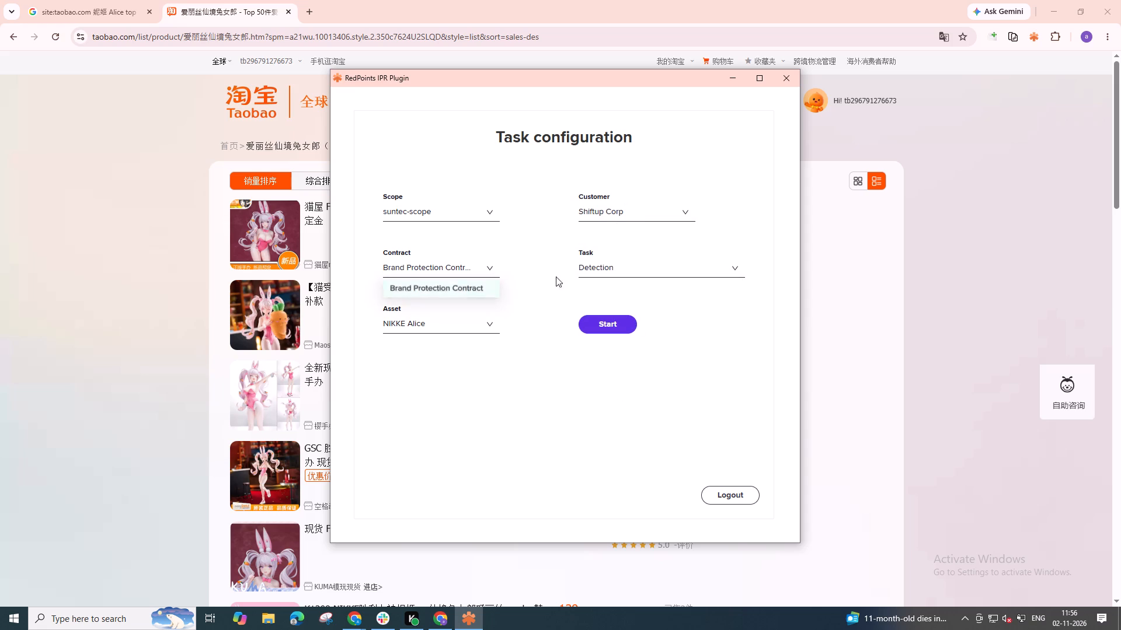
click(459, 315)
click(467, 425)
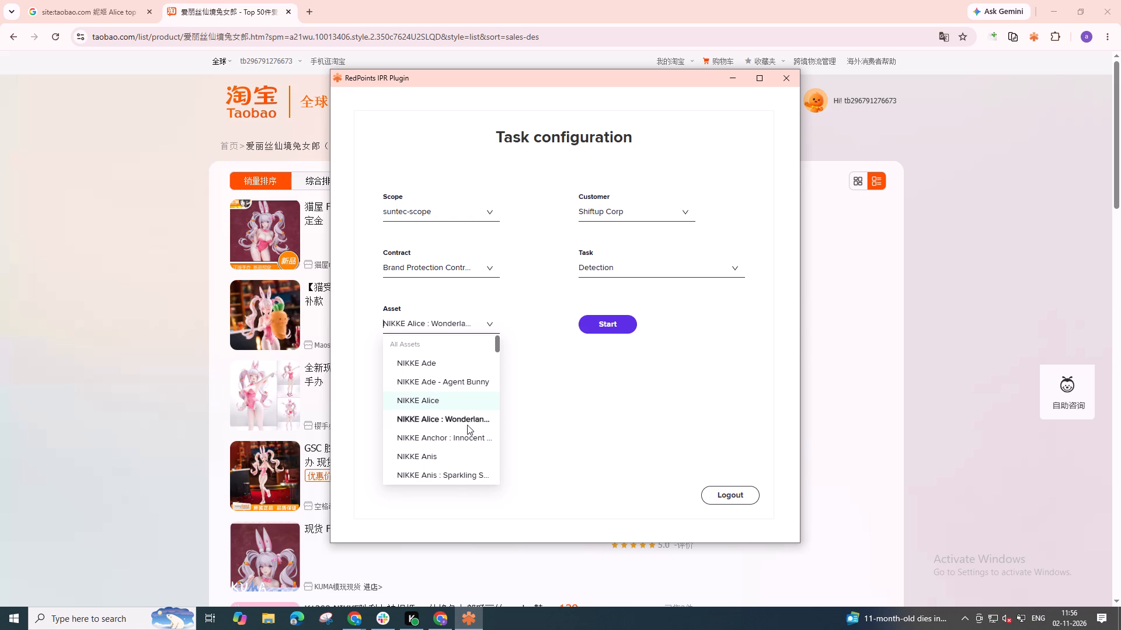
click(617, 330)
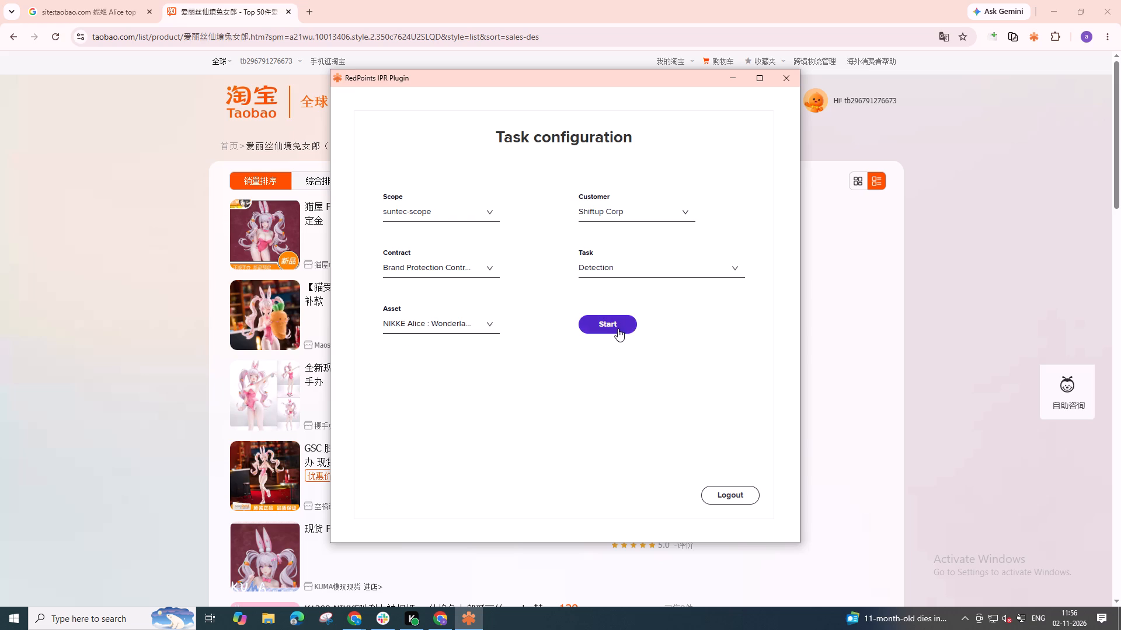
Copy the three Taobao links from the New Work sheet and save them as NIKKE Alice detection links in Red Points' New Incident form.
key(alt+Tab)
click(441, 345)
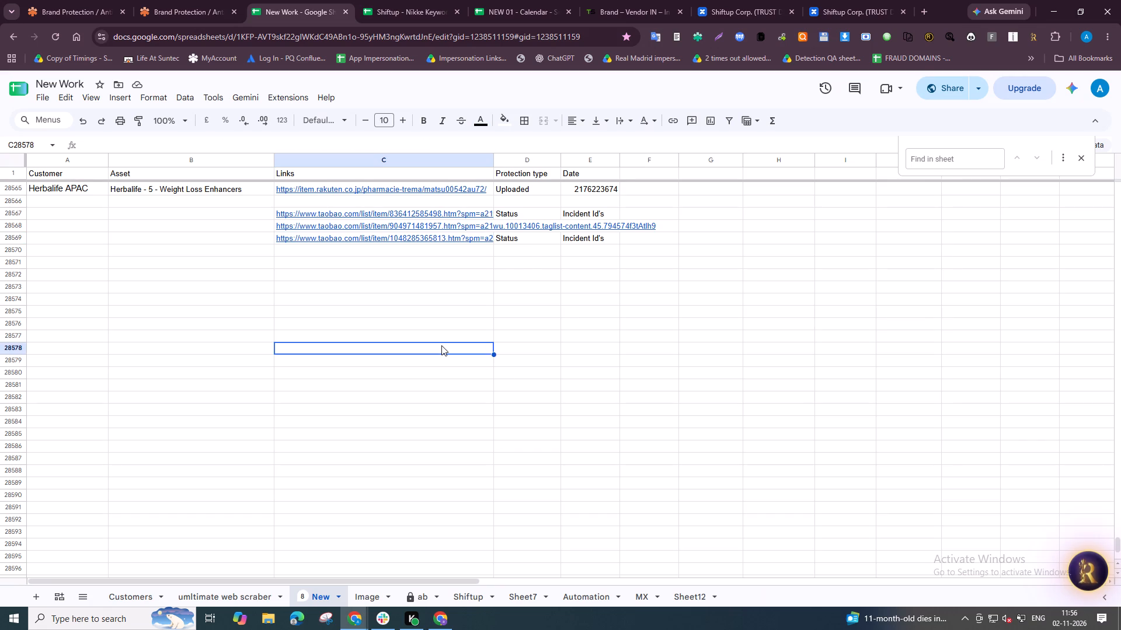
key(ctrl+Up)
key(ctrl+shift+Up)
key(ctrl+c)
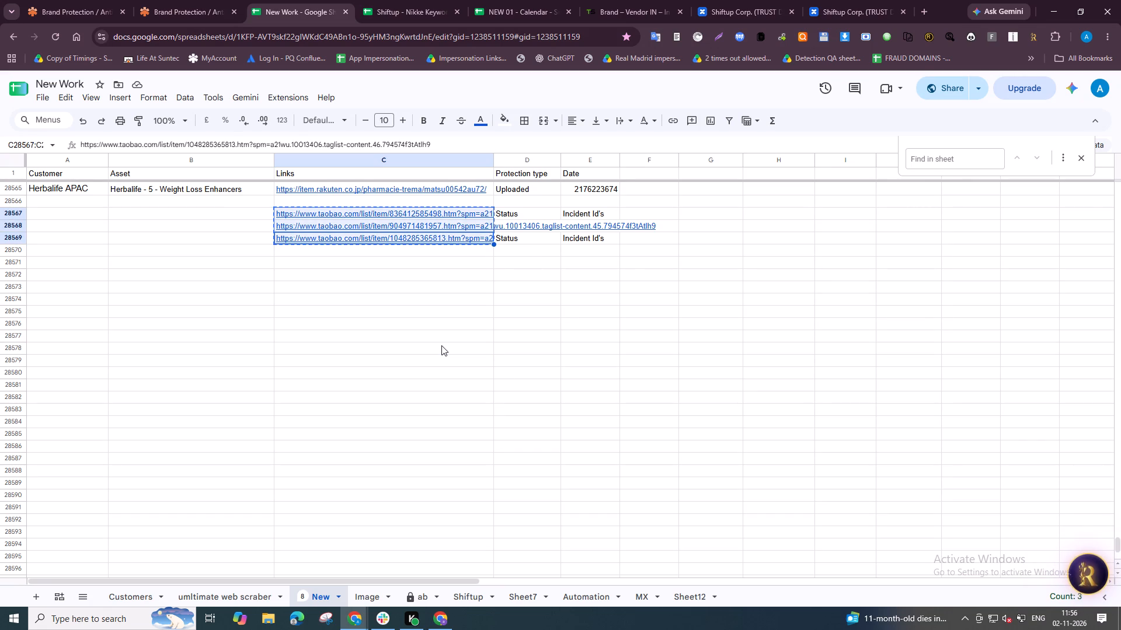
click(79, 0)
click(285, 344)
click(286, 335)
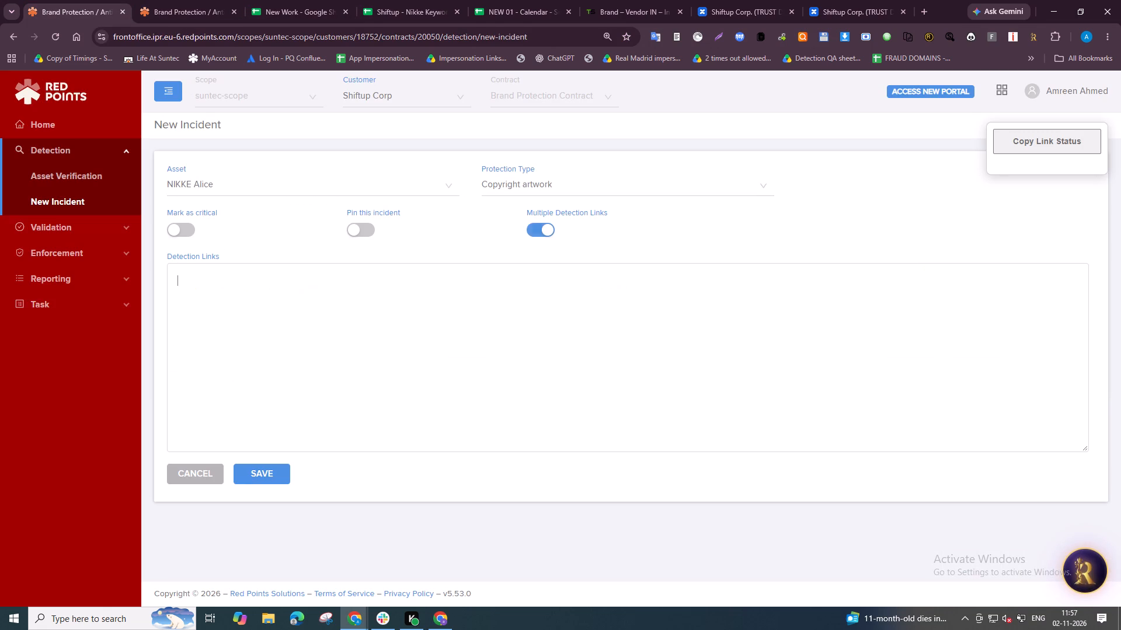
key(ctrl+v)
click(276, 470)
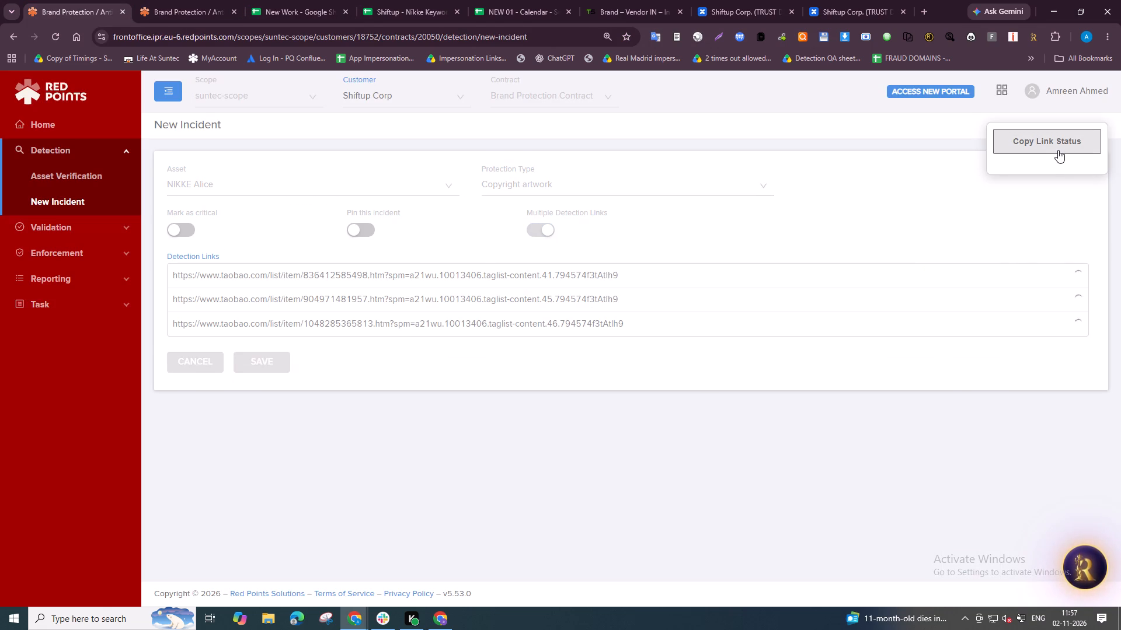
Copy the link status of the three submitted listings from Red Points and paste it over their links in the New Work sheet.
click(1057, 148)
click(354, 0)
key(ctrl+v)
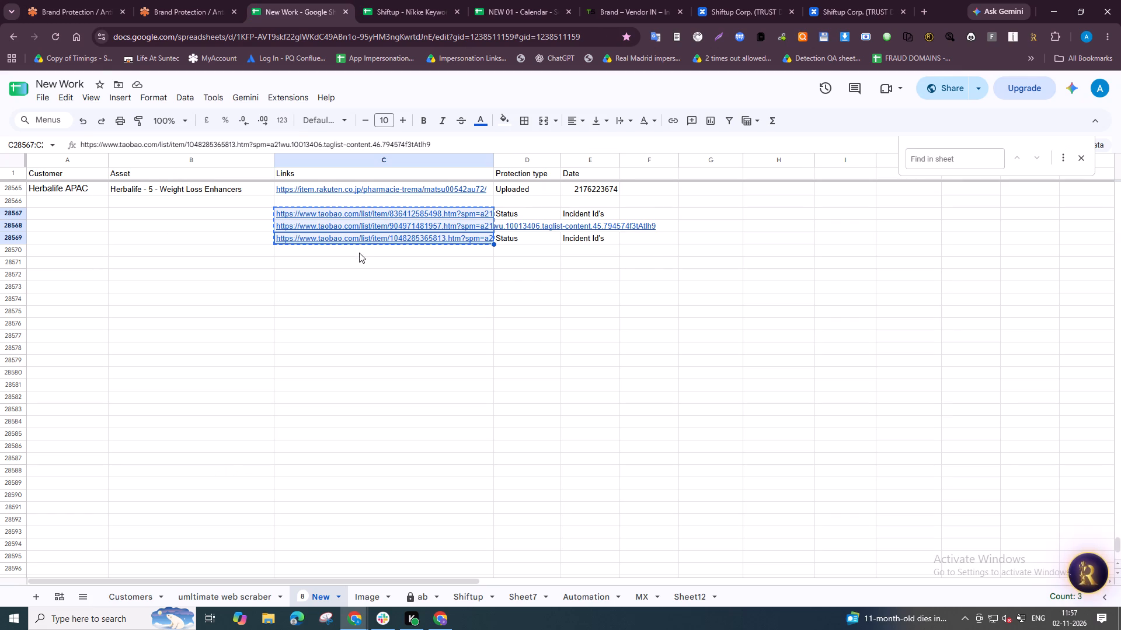
Copy the asset name NIKKE Alice from Red Points into the sheet's Asset column for all three uploaded link rows.
click(64, 0)
alt+click(209, 186)
click(272, 0)
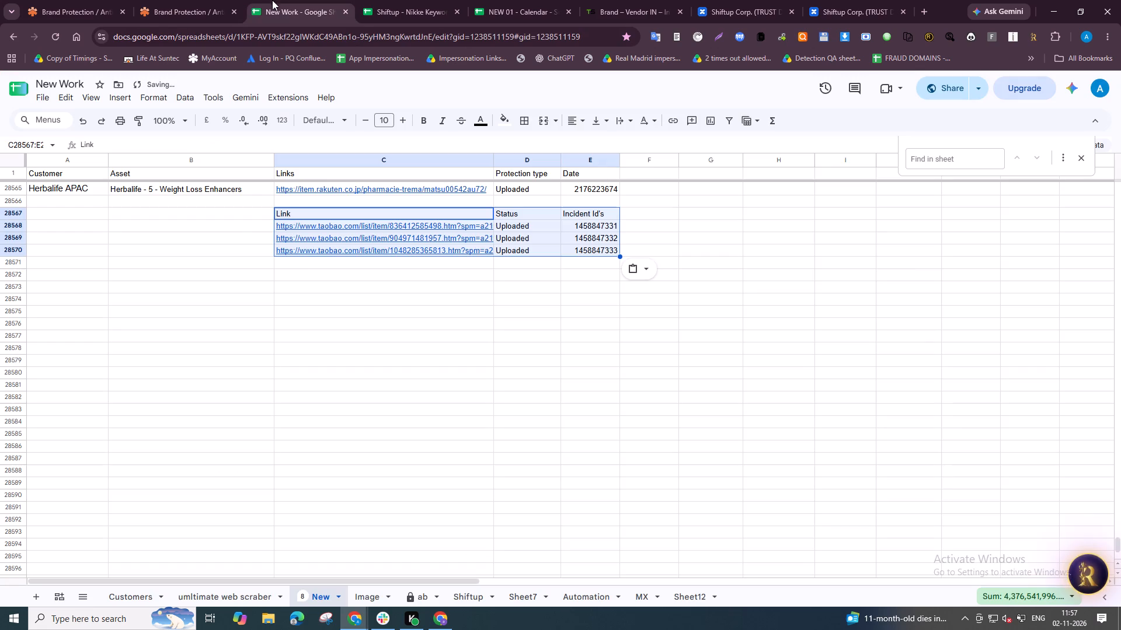
click(235, 218)
click(239, 226)
key(ctrl+v)
shift+click(243, 250)
key(ctrl+d)
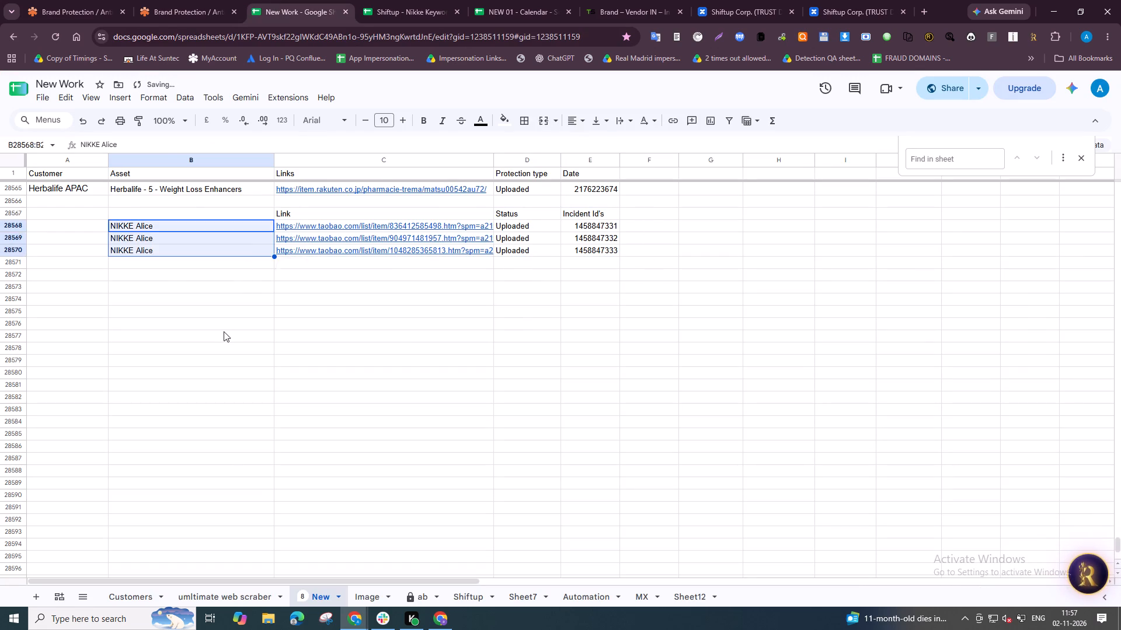
click(224, 331)
Copy the customer name Shiftup Corp from Red Points into the sheet's Customer column for the same three rows.
click(44, 0)
alt+click(389, 96)
click(340, 0)
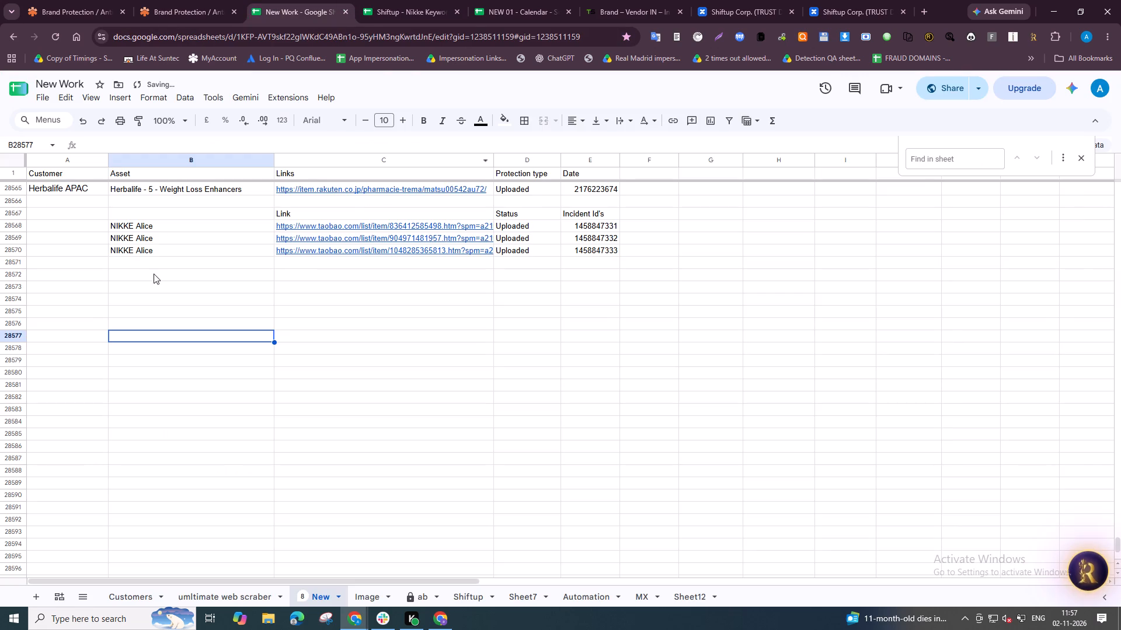
click(95, 223)
key(ctrl+v)
shift+click(90, 254)
key(ctrl+d)
click(320, 318)
Switch back to the Taobao bunny-girl product list and find the ¥381 TYCTOYS GSC Hyper Body listing.
key(alt+Tab)
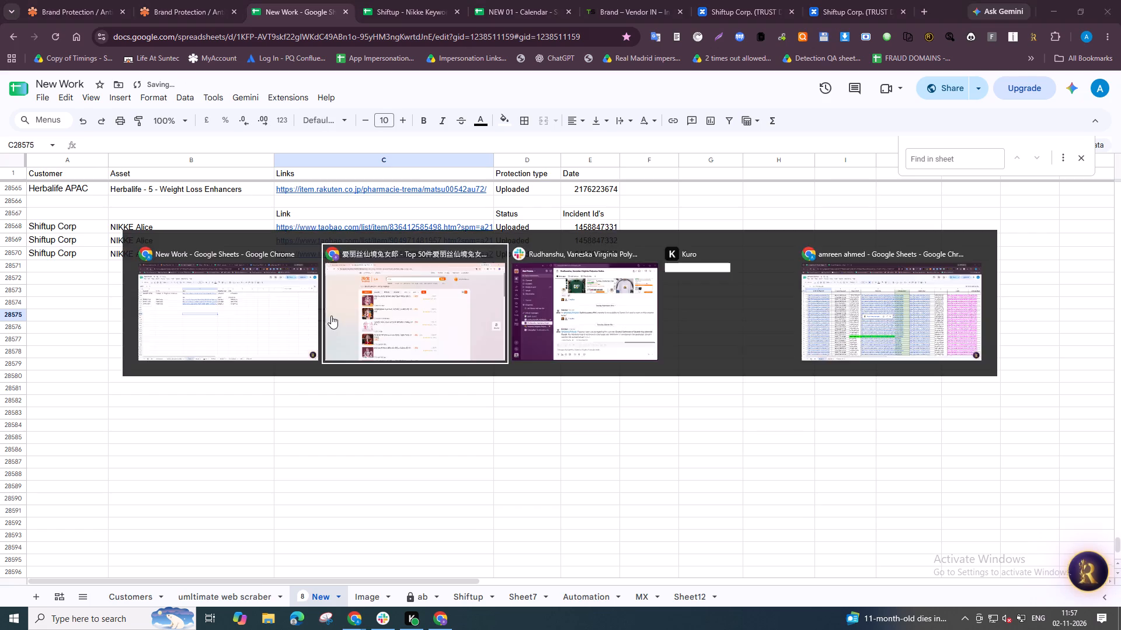
scroll(470, 281, down, 5)
scroll(458, 327, down, 6)
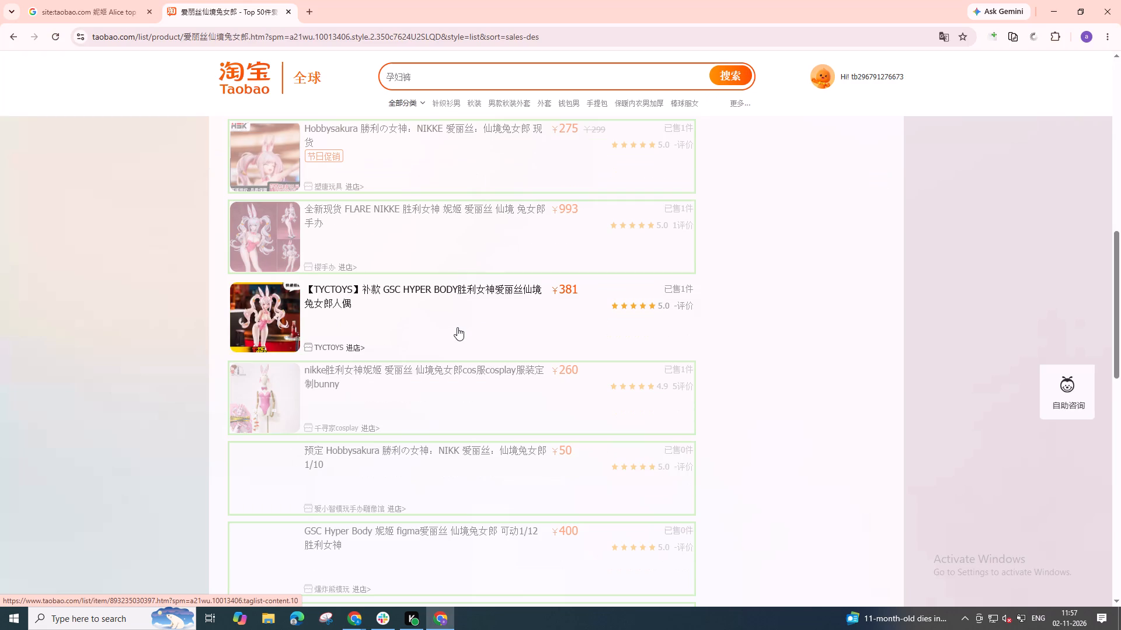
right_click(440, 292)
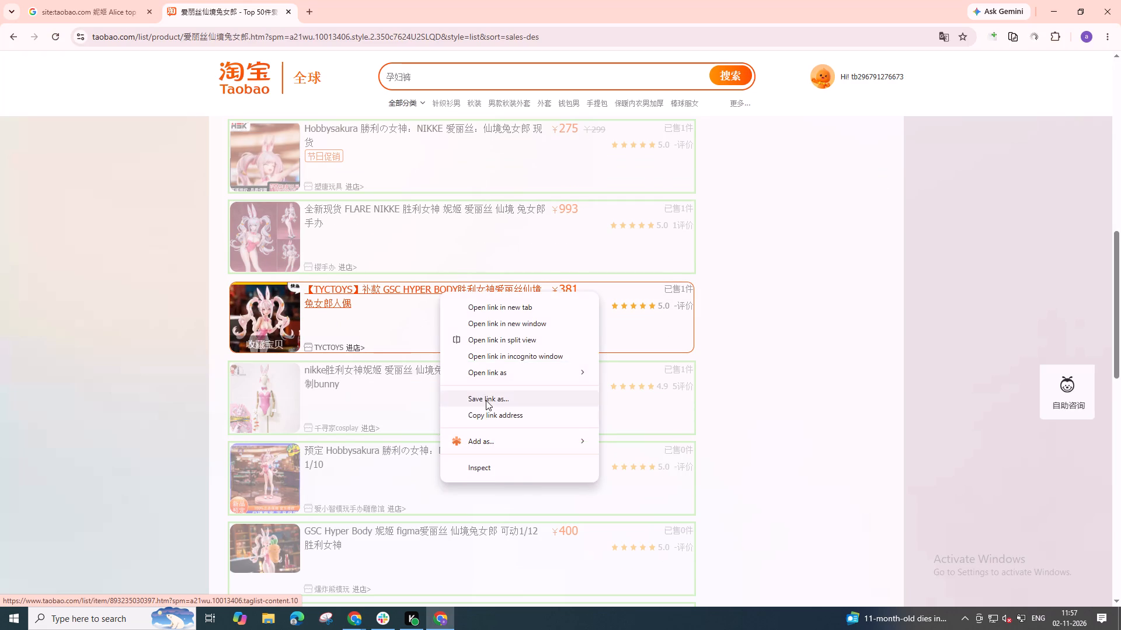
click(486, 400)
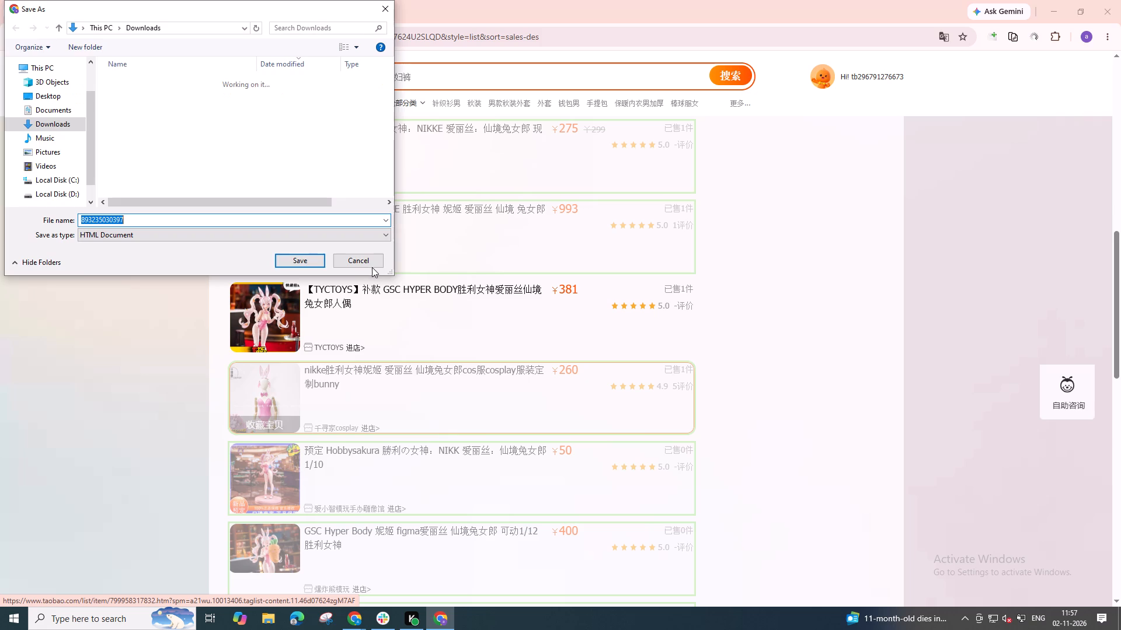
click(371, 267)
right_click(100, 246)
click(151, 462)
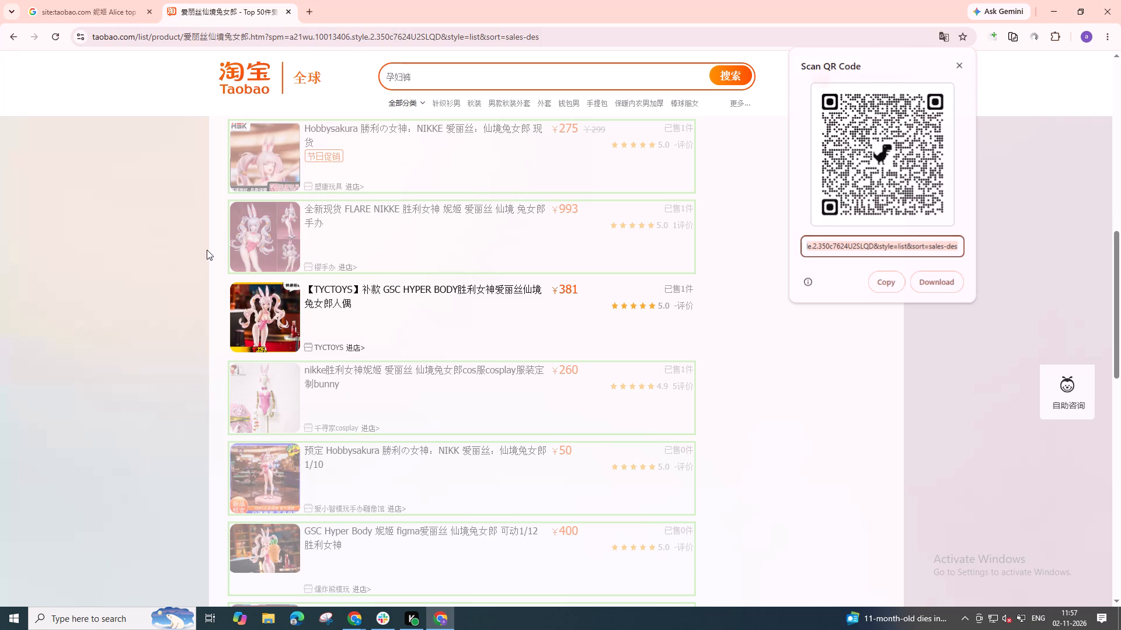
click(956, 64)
Translate the Taobao bunny-girl product list page to English.
right_click(85, 188)
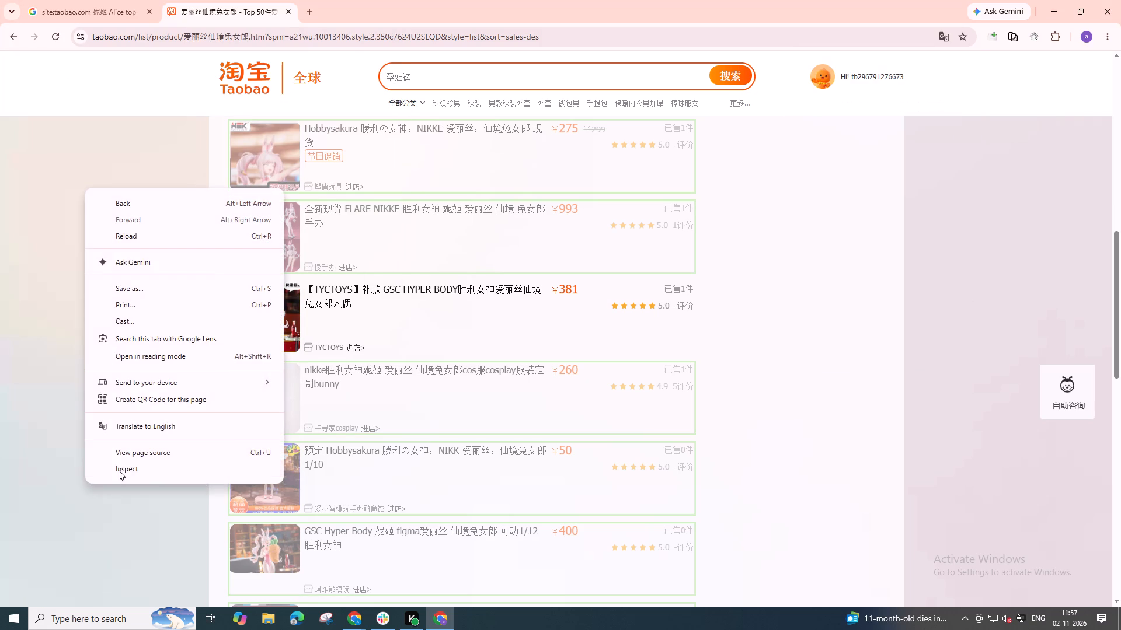
click(143, 429)
click(127, 383)
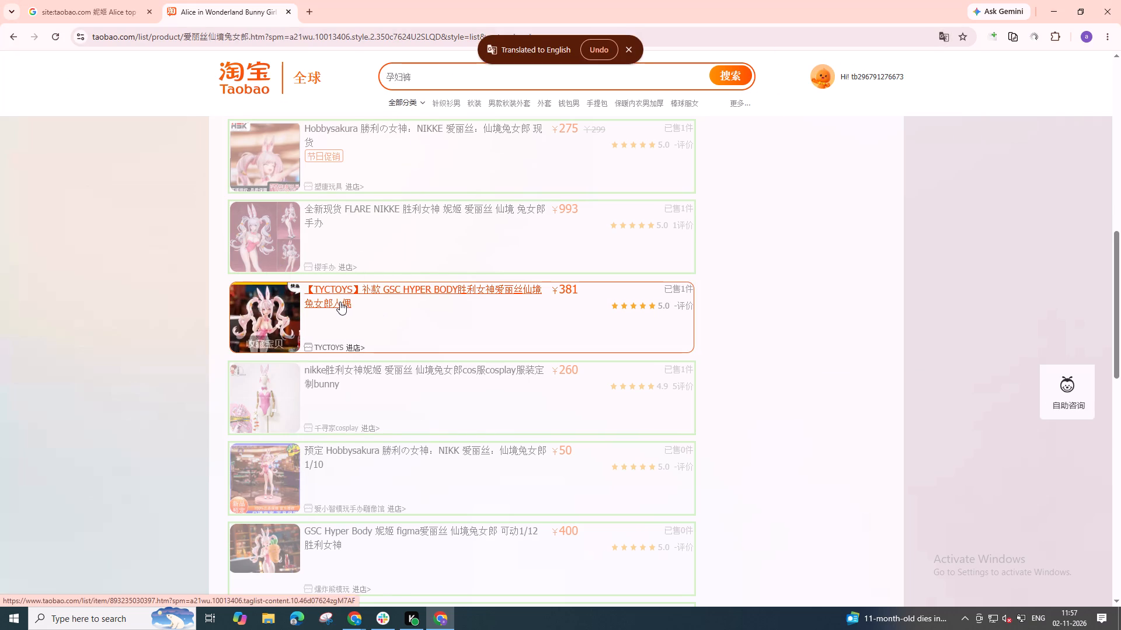
Copy the ¥381 TYCTOYS GSC Hyper Body listing's link into Links cell C28575 of the New Work sheet.
right_click(340, 302)
click(430, 423)
key(alt+Tab)
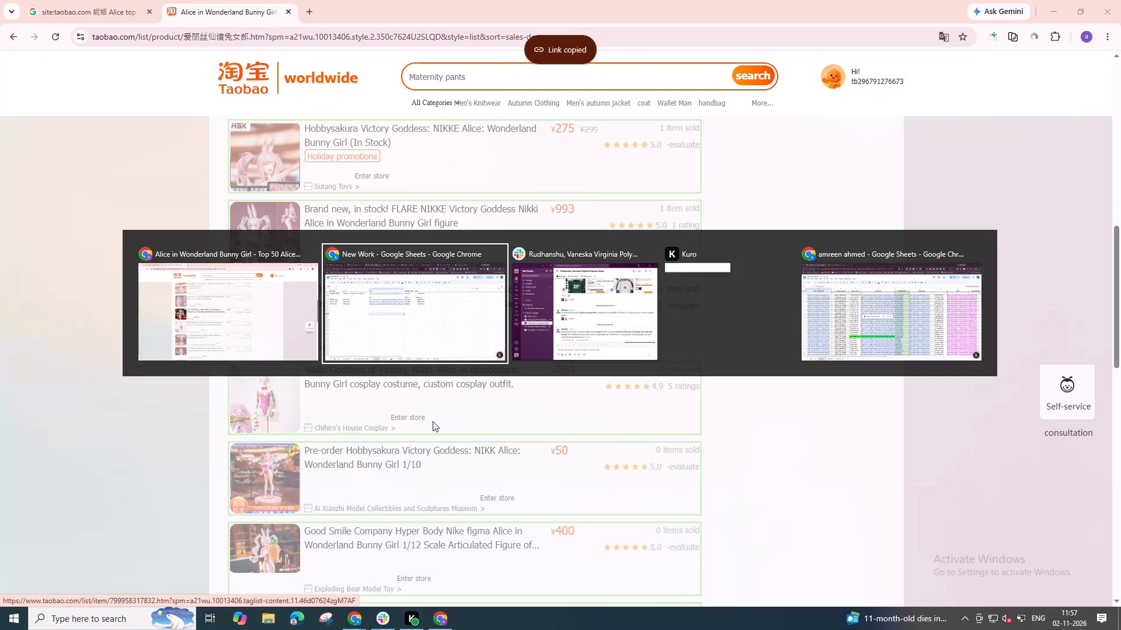
click(112, 0)
key(ctrl+f)
key(ctrl+v)
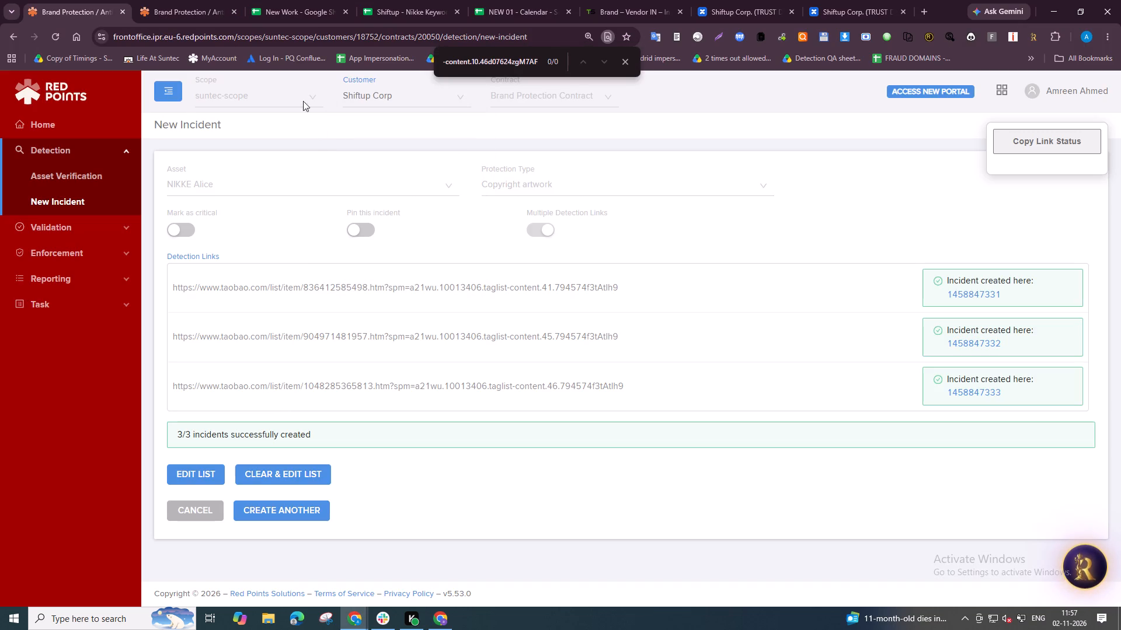
click(294, 12)
key(ctrl+v)
click(364, 367)
Find the ¥1299 Otaku figurines FLARE listing on Taobao and copy its link into Links cell C28576.
key(alt+Tab)
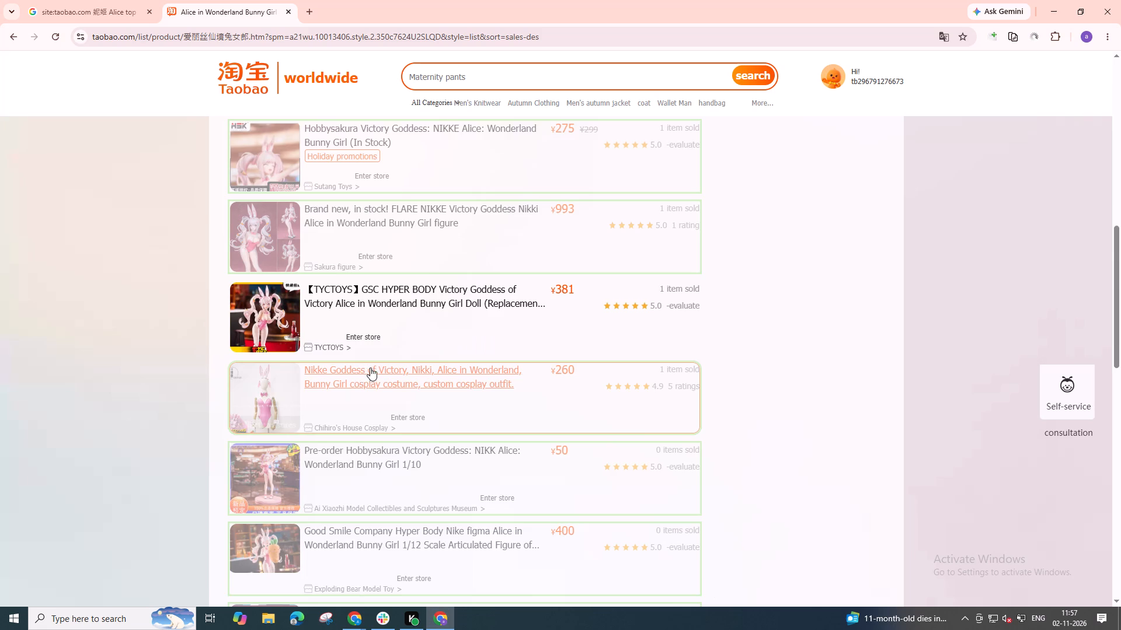
scroll(388, 370, down, 7)
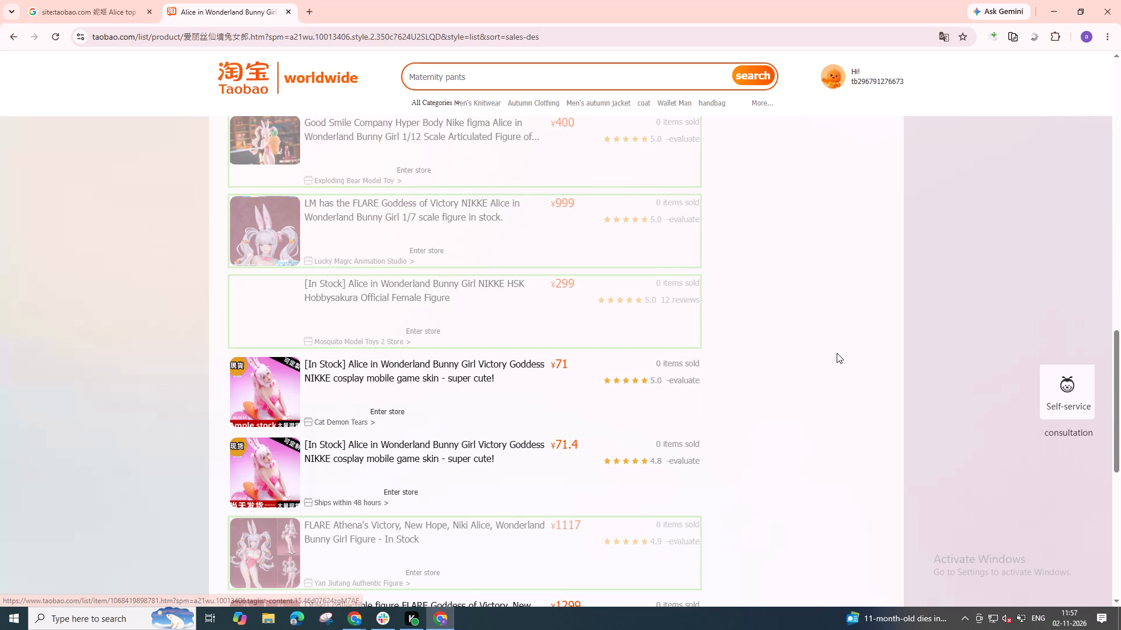
scroll(845, 354, down, 6)
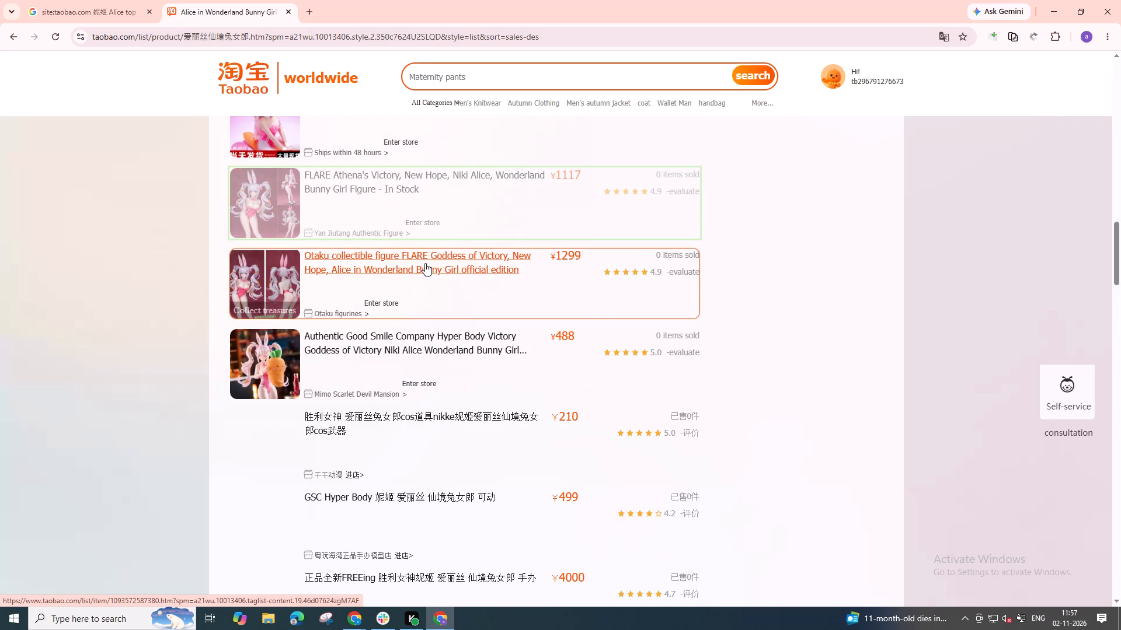
right_click(425, 263)
click(502, 385)
key(alt+Tab)
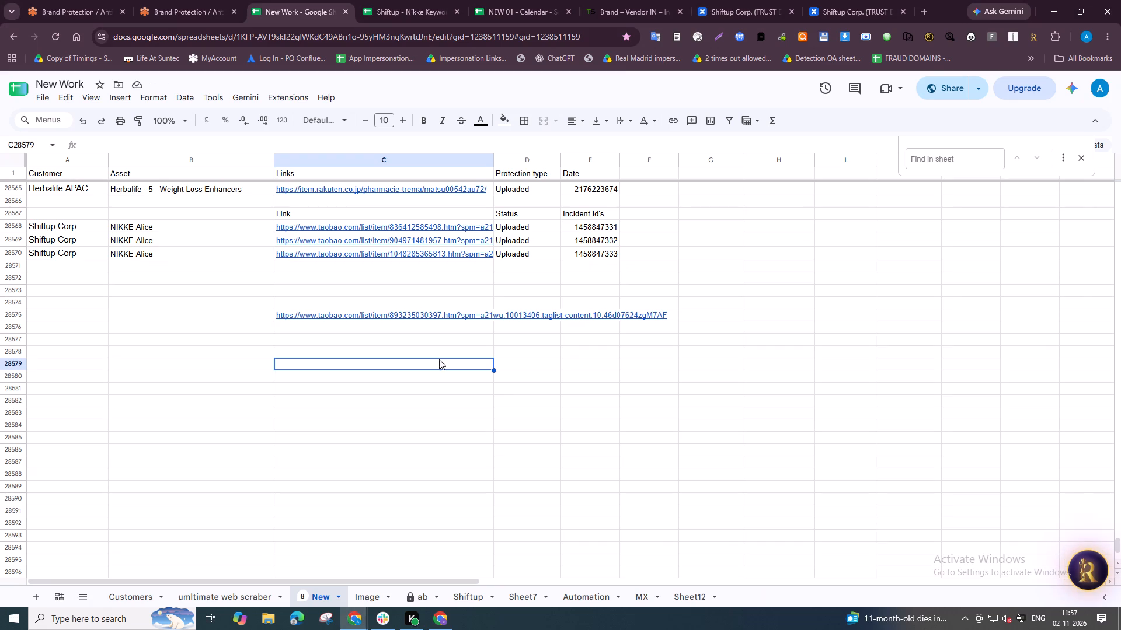
click(435, 340)
key(ctrl+v)
click(433, 352)
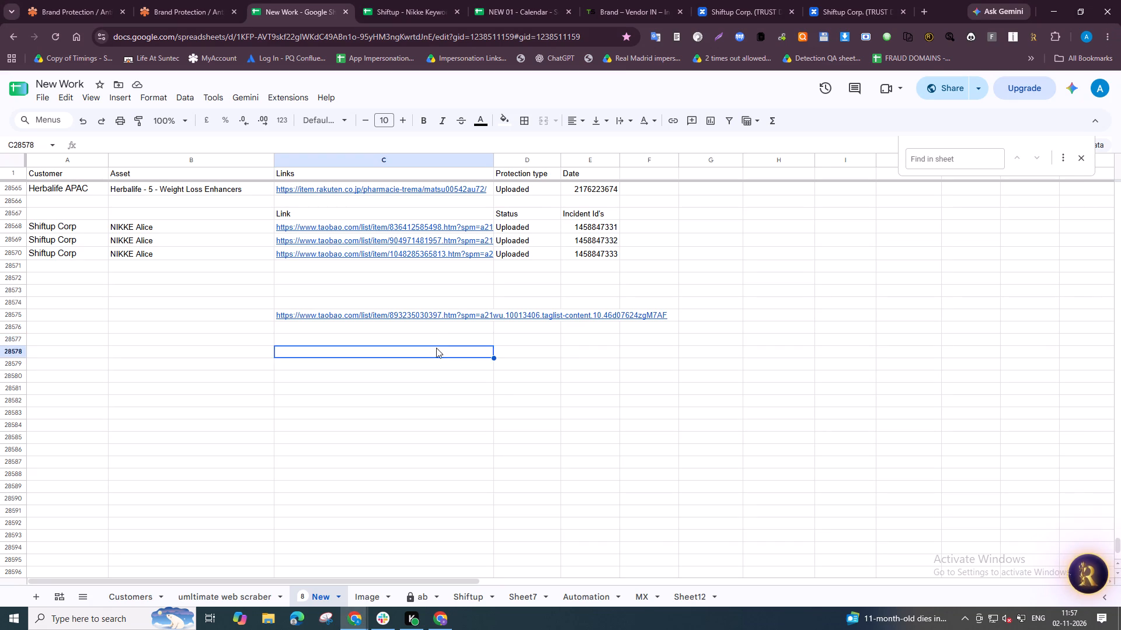
click(440, 331)
key(ctrl+v)
Copy the link of the ¥488 Good Smile Hyper Body listing from Mimo Scarlet Devil Mansion into cell C28578.
key(alt+Tab)
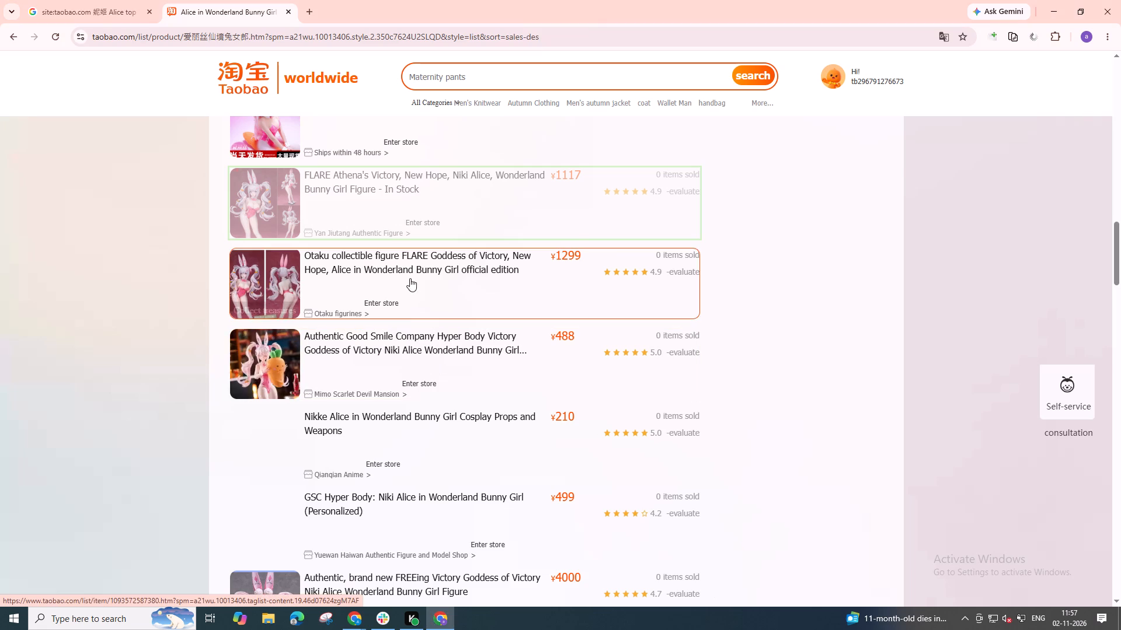
right_click(412, 350)
click(499, 472)
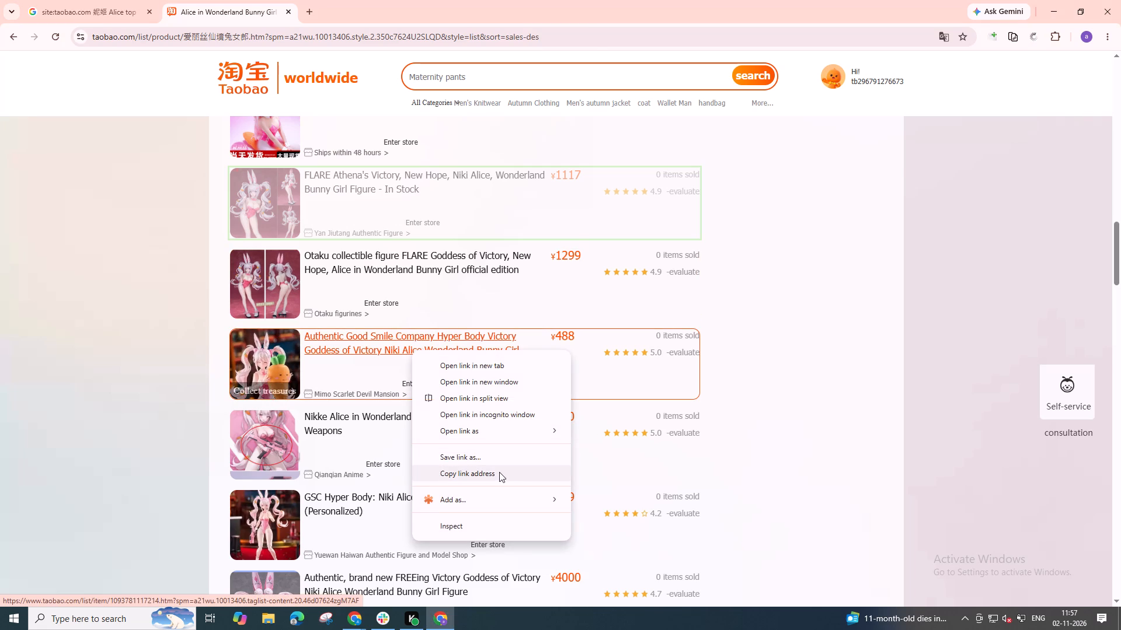
key(alt+Tab)
click(436, 356)
key(ctrl+v)
Copy the ¥210 Qianqian Anime cosplay props and weapons listing's link into cell C28579.
key(alt+Tab)
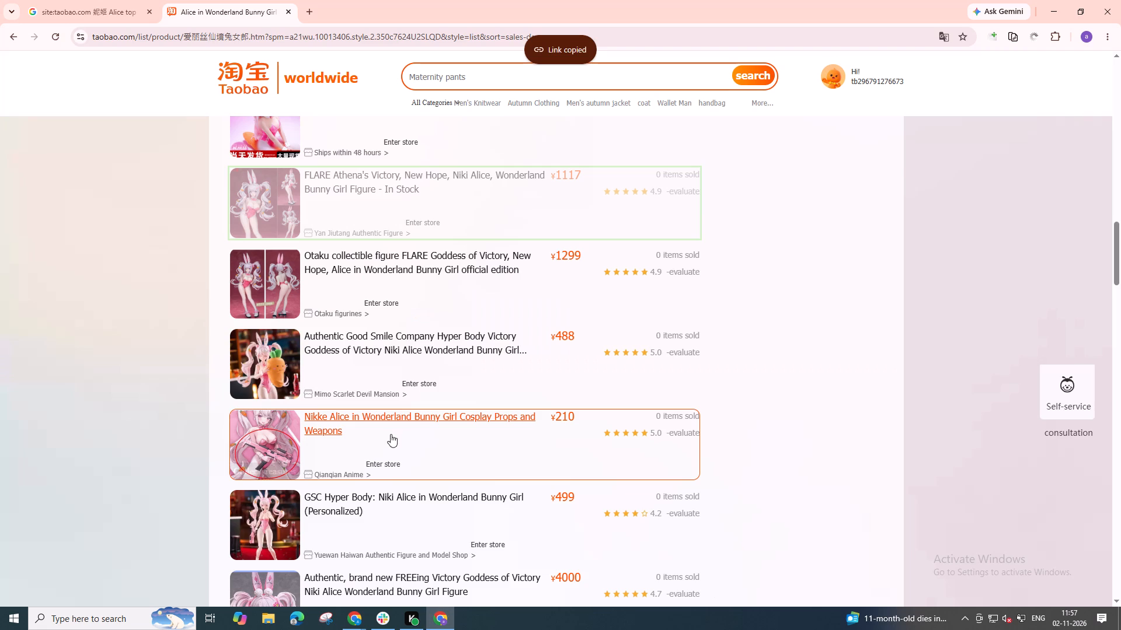
right_click(374, 418)
click(481, 348)
key(alt+Tab)
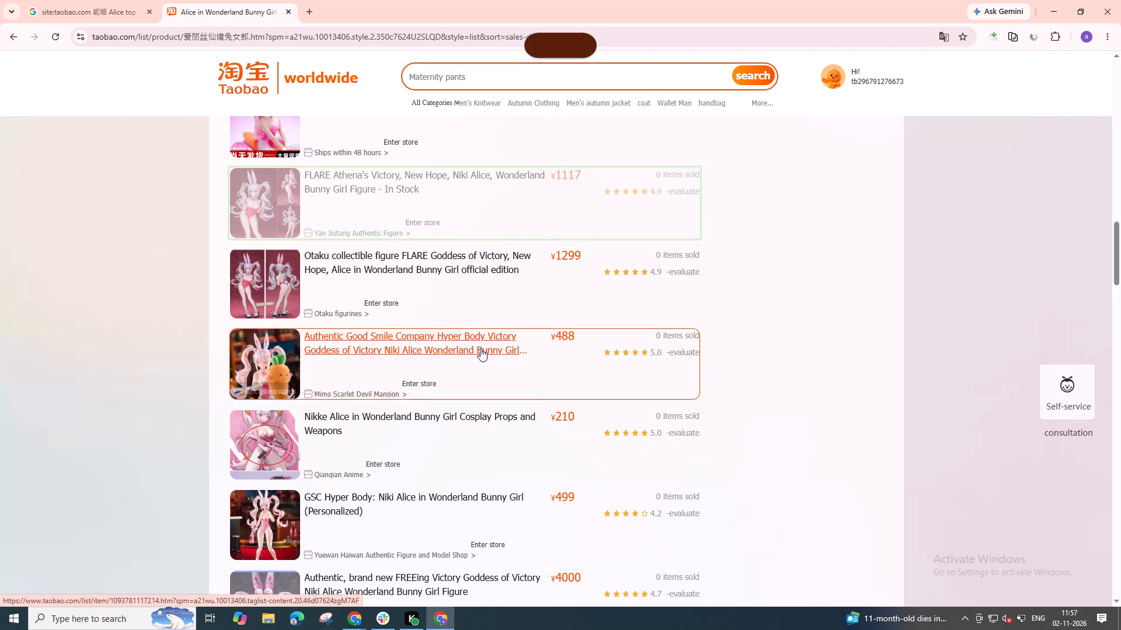
click(440, 368)
key(ctrl+v)
Copy the link of the ¥499 GSC Hyper Body listing from Yuewan Haiwan into the empty cell C28577.
key(alt+Tab)
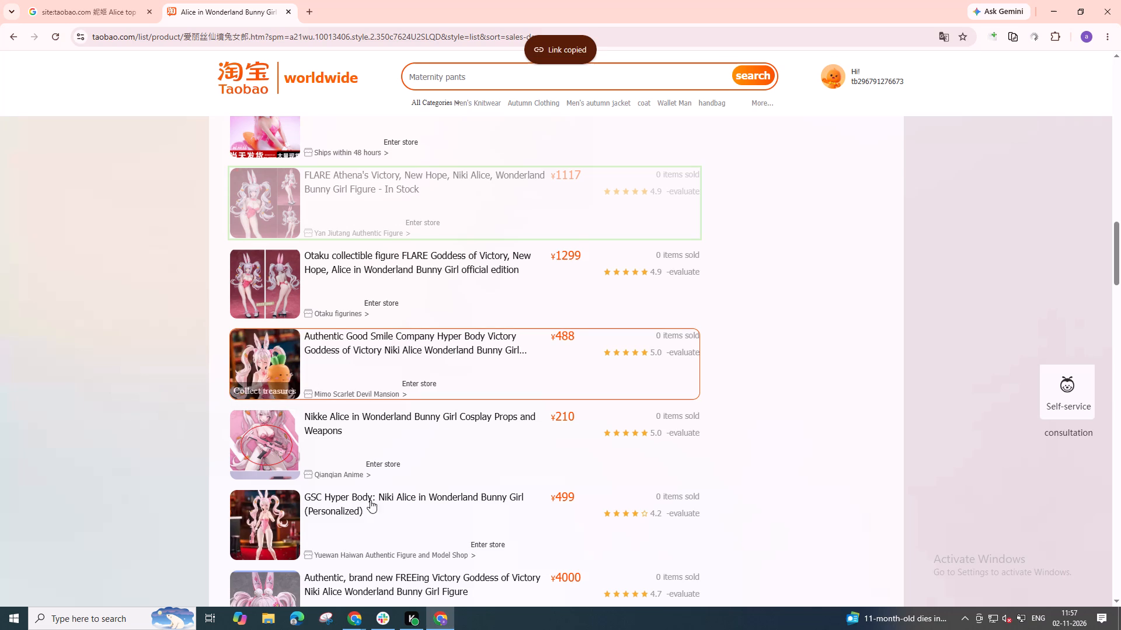
right_click(351, 510)
click(408, 443)
key(alt+Tab)
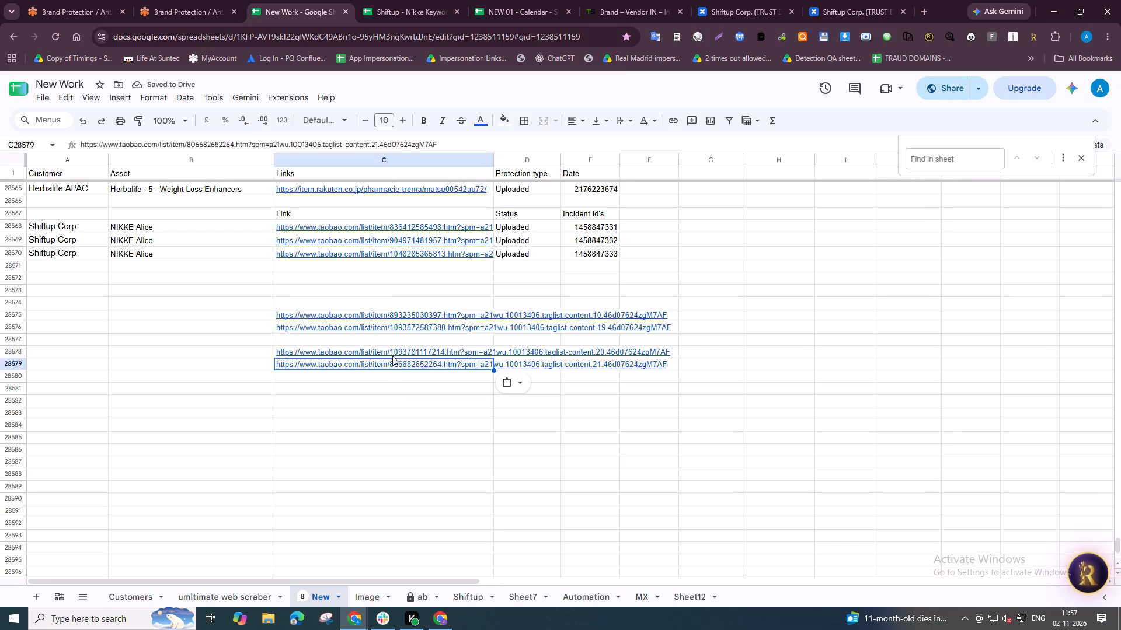
click(393, 344)
key(ctrl+v)
Find the ¥35 Alice pull-out pendant listing and examine the artwork in its full-size product image, closing it when done.
key(alt+Tab)
right_click(340, 427)
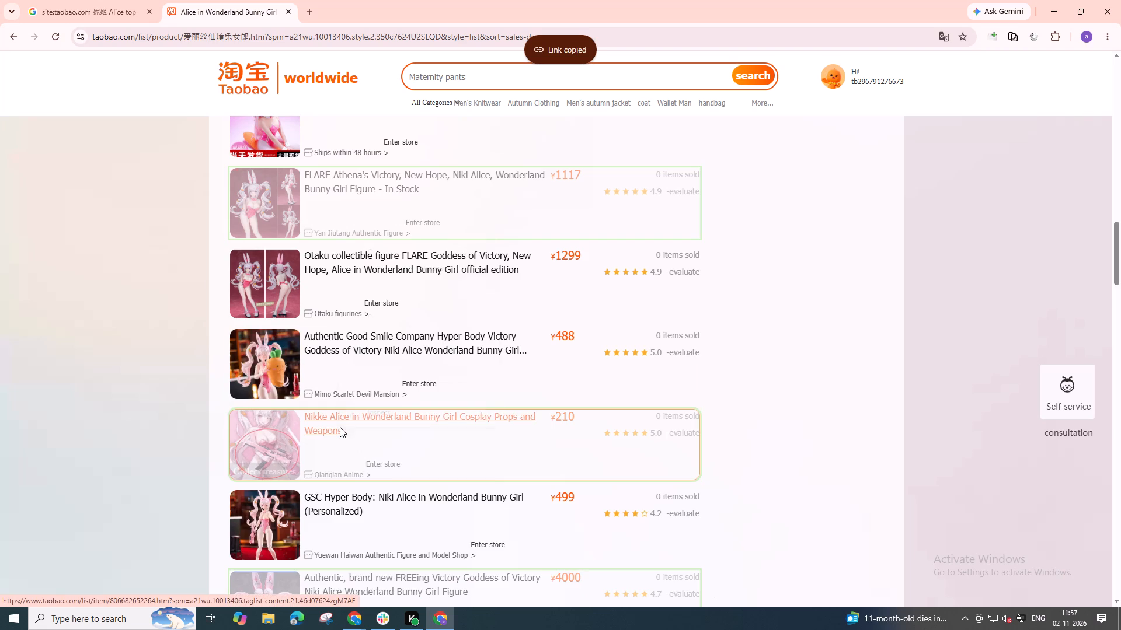
scroll(443, 461, down, 4)
scroll(527, 381, down, 4)
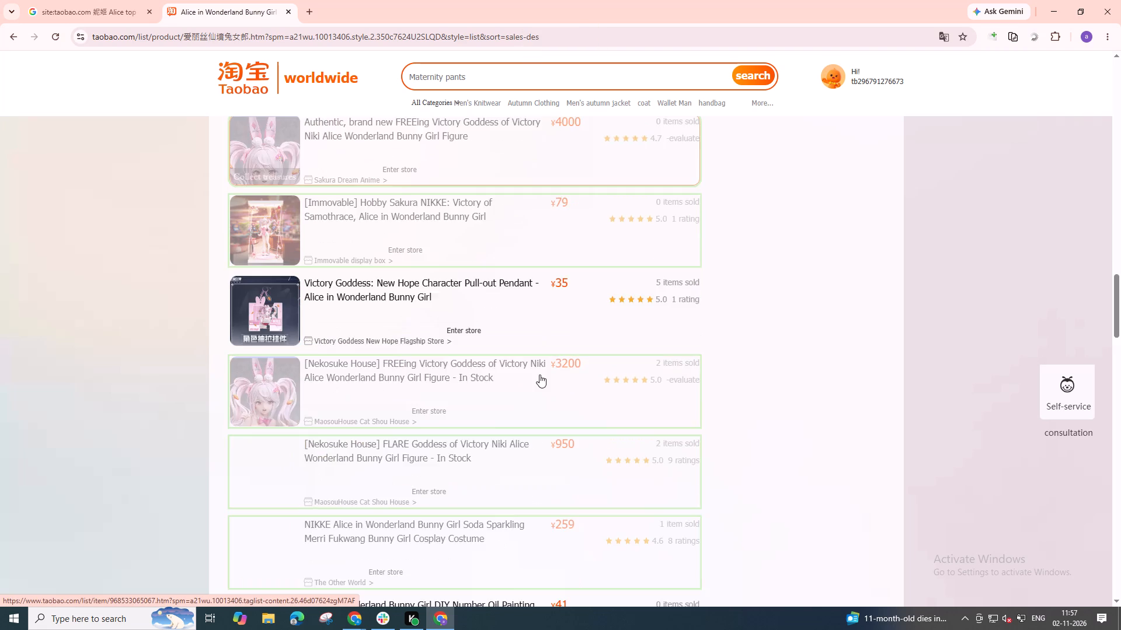
scroll(539, 374, down, 1)
right_click(259, 244)
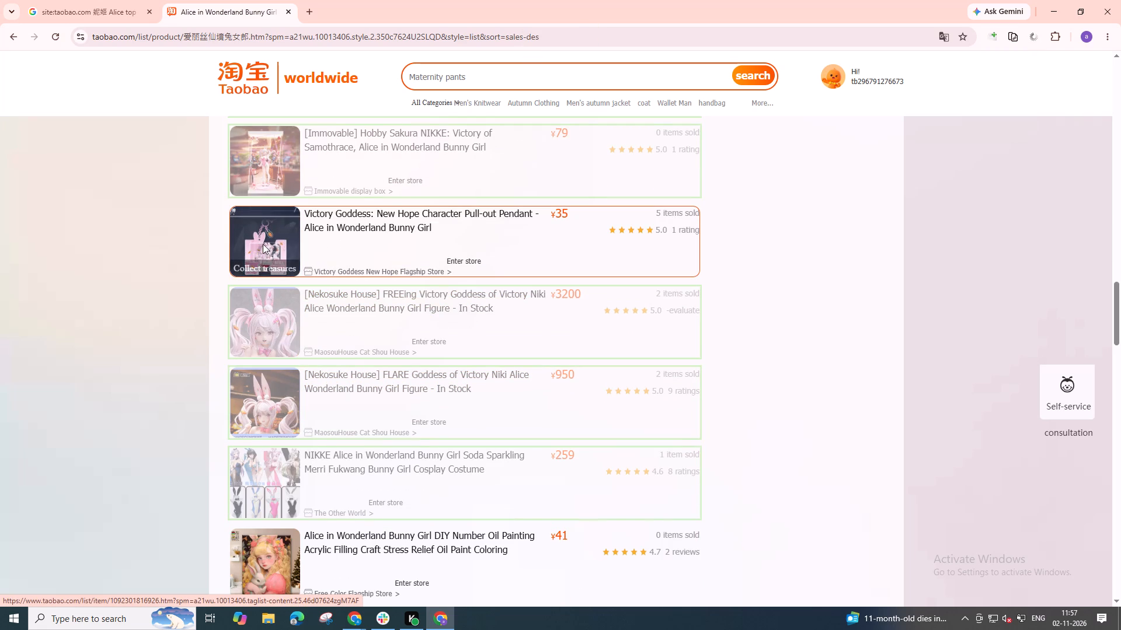
click(311, 411)
click(362, 0)
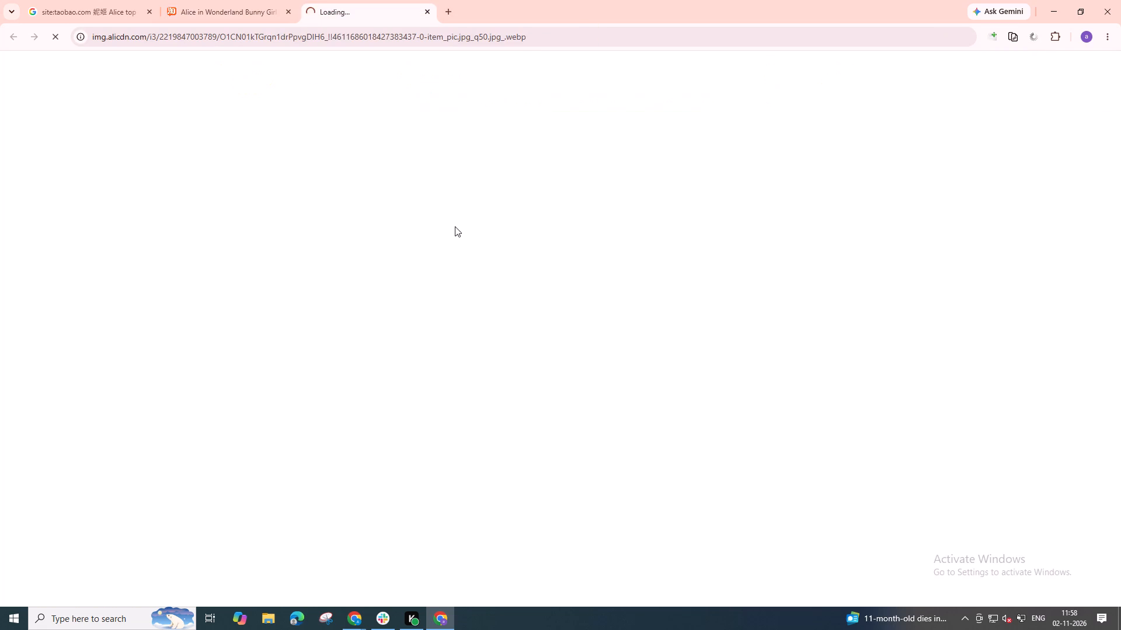
scroll(496, 272, down, 7)
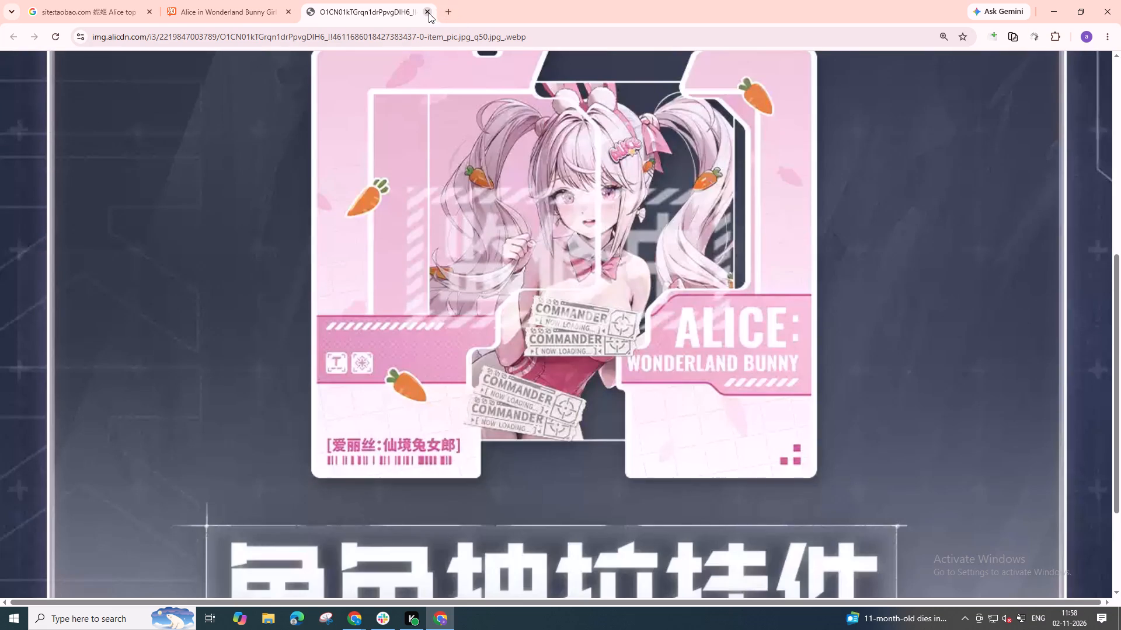
click(429, 13)
Copy the ¥35 Victory Goddess New Hope pendant listing's link into cell C28583 of New Work.
right_click(404, 229)
click(486, 355)
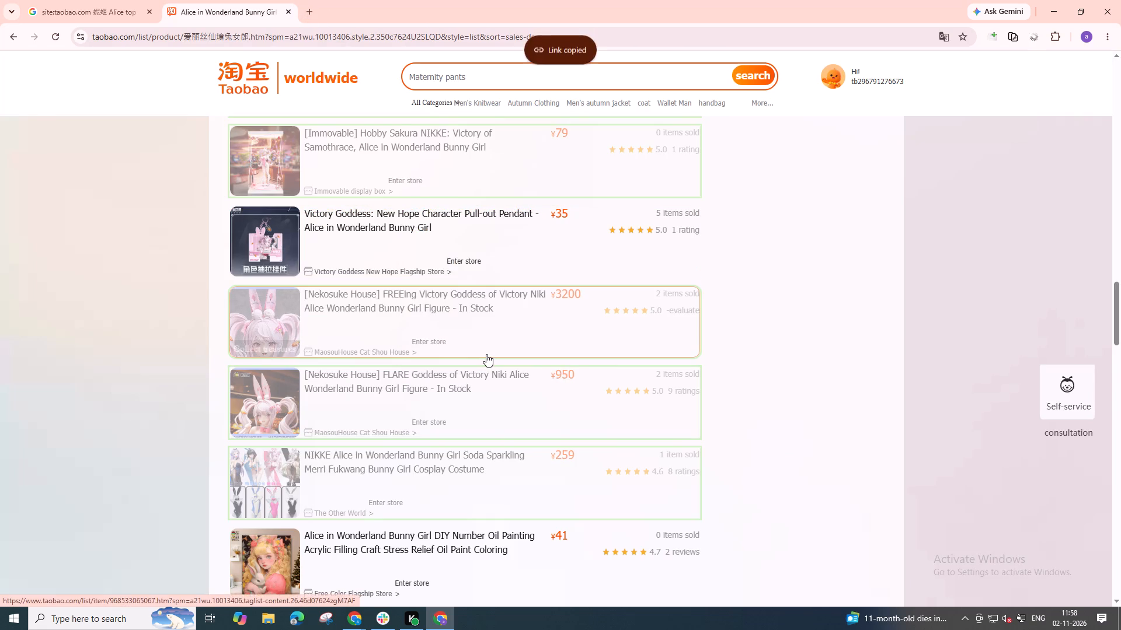
key(alt+Tab)
click(464, 414)
key(ctrl+v)
Go through the further Taobao listings to the repeated ¥381 TYCTOYS entry and copy its link into cell C28582.
key(alt+Tab)
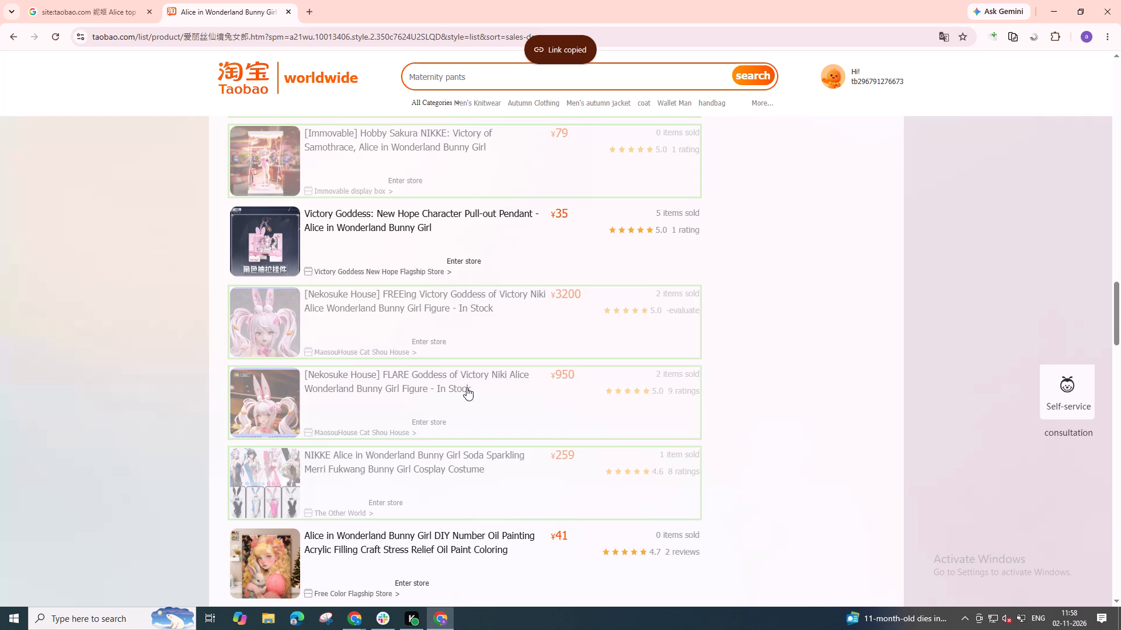
scroll(474, 364, down, 7)
scroll(660, 356, down, 6)
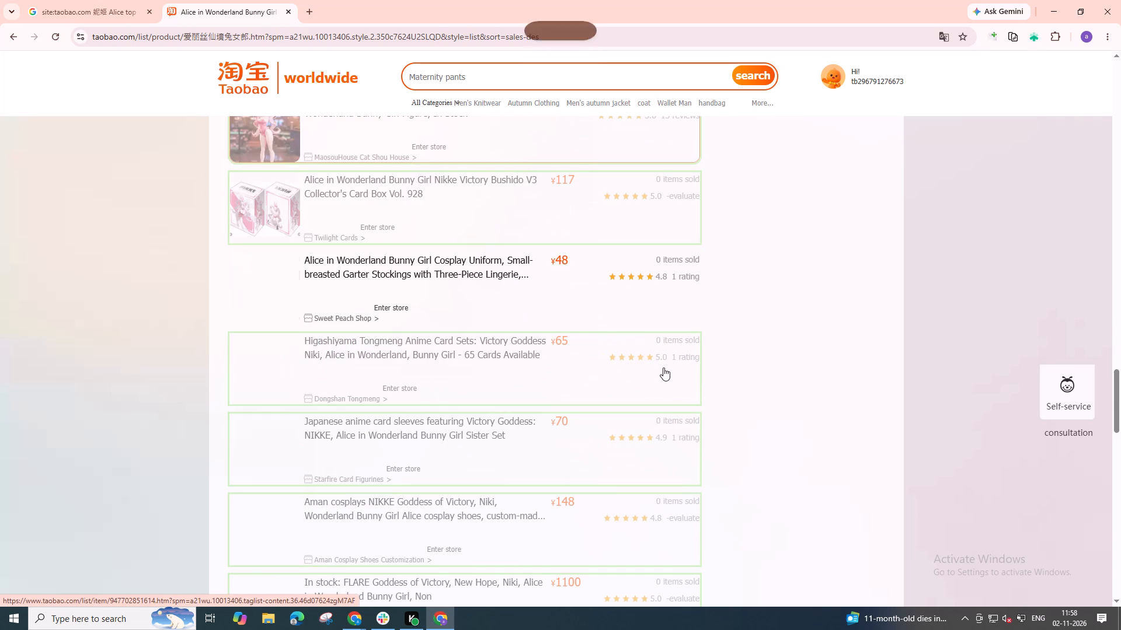
scroll(616, 375, down, 13)
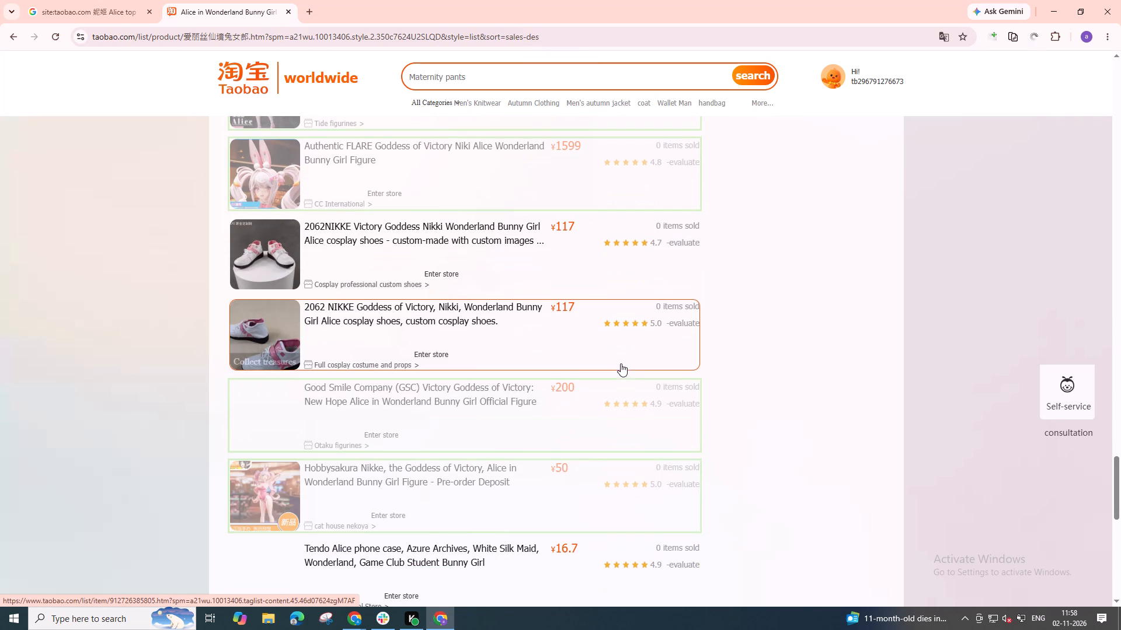
scroll(718, 323, down, 11)
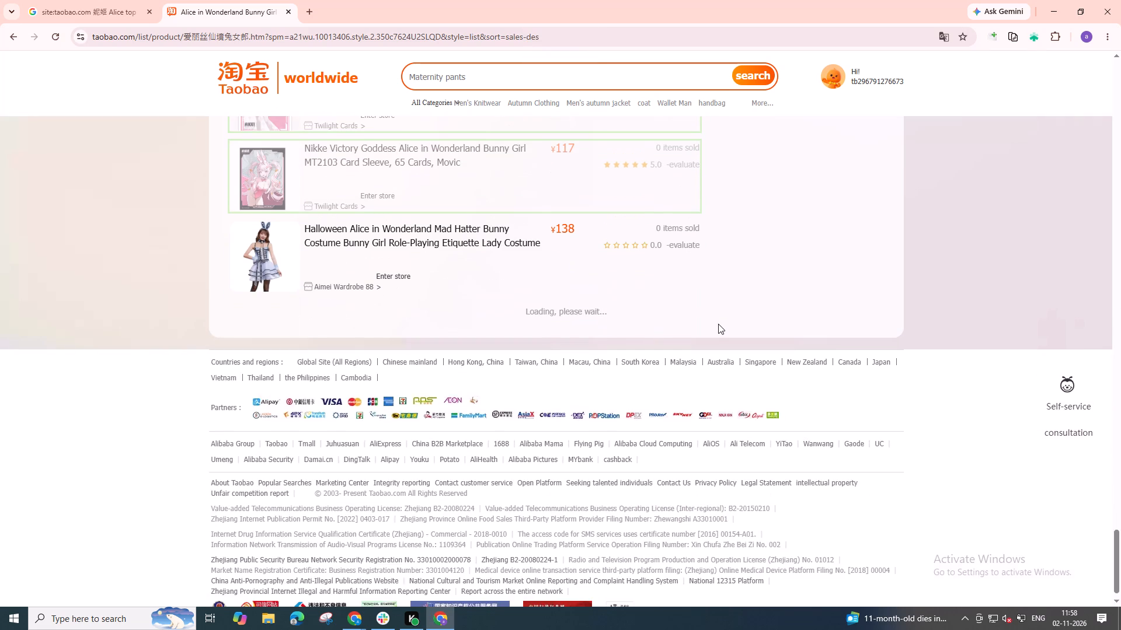
scroll(715, 314, down, 3)
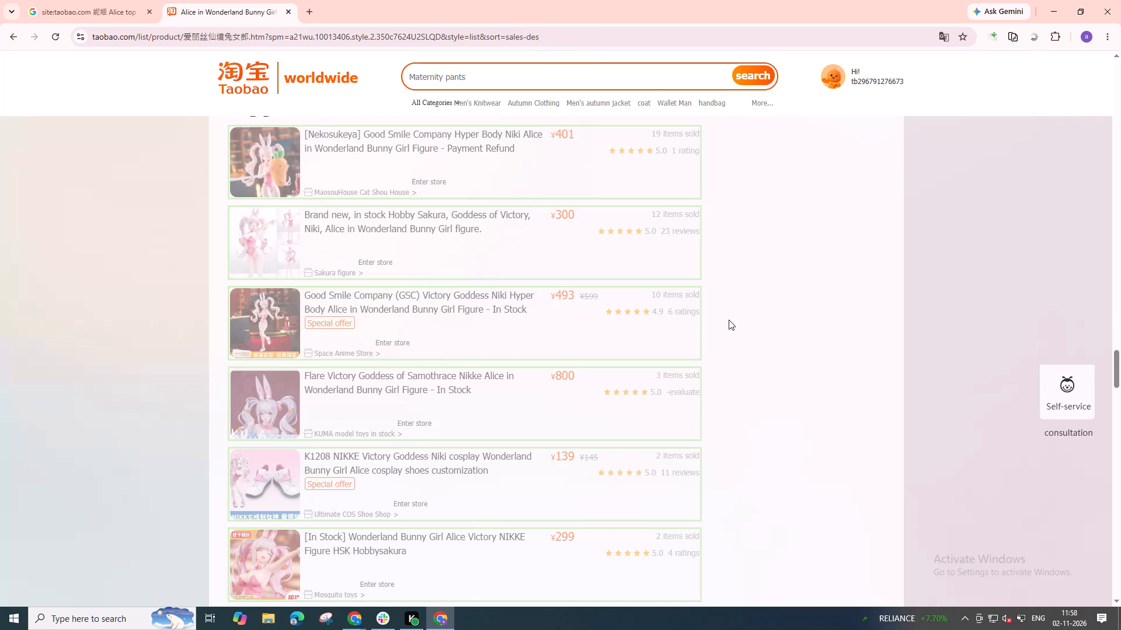
scroll(729, 320, down, 7)
right_click(516, 387)
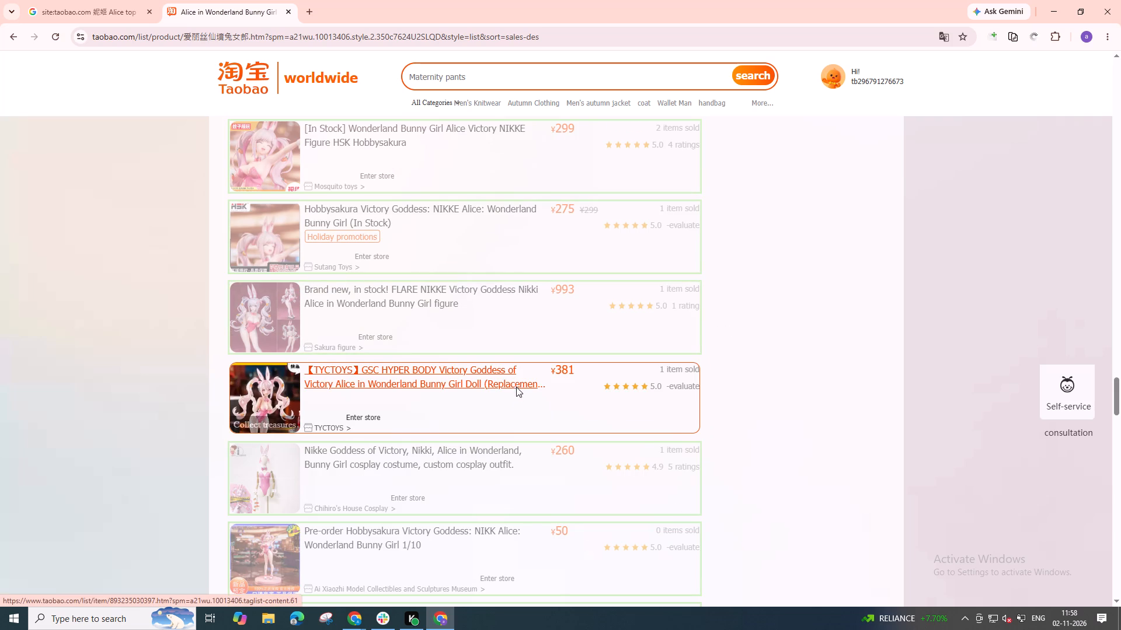
click(609, 507)
key(alt+Tab)
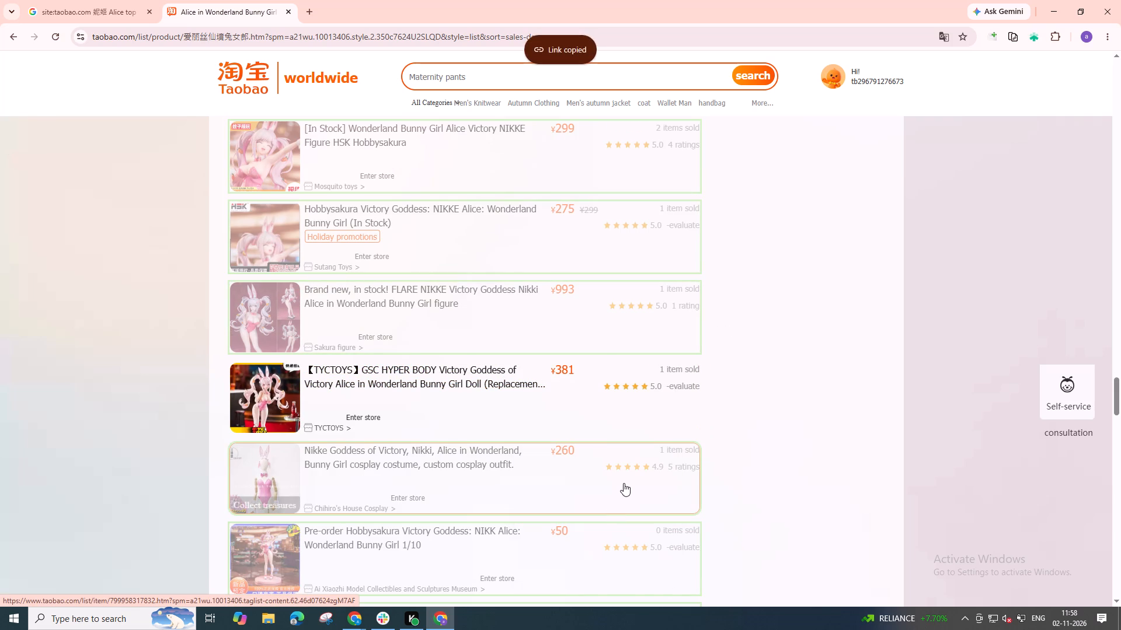
click(465, 400)
key(ctrl+v)
Copy the link of the repeated ¥1299 Otaku figurines FLARE listing into cell C28580.
key(alt+Tab)
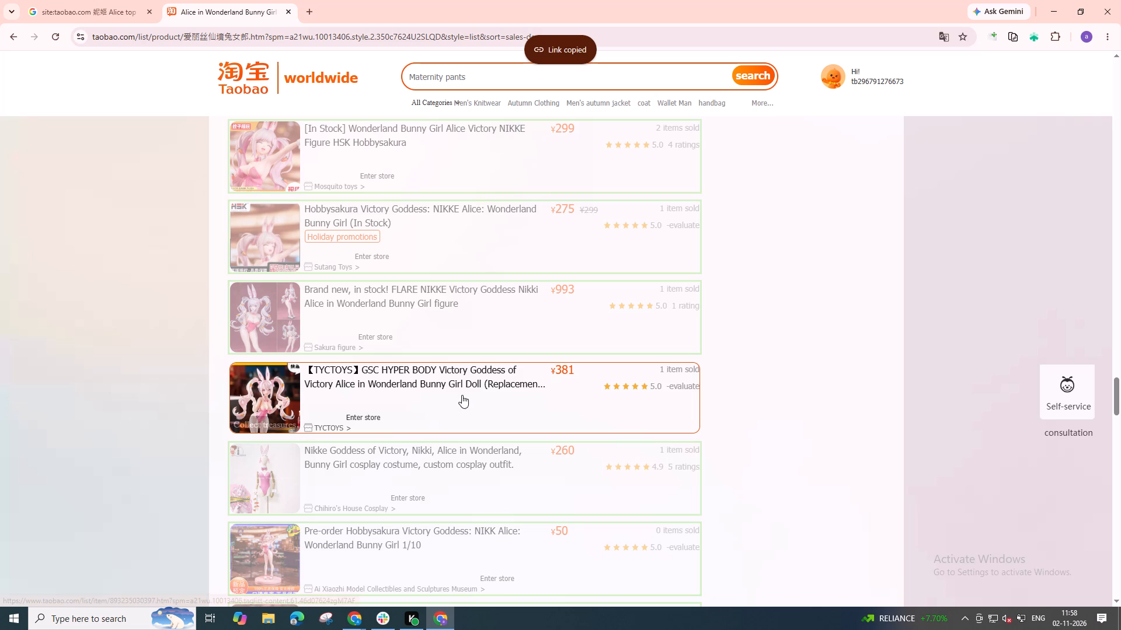
scroll(528, 363, down, 12)
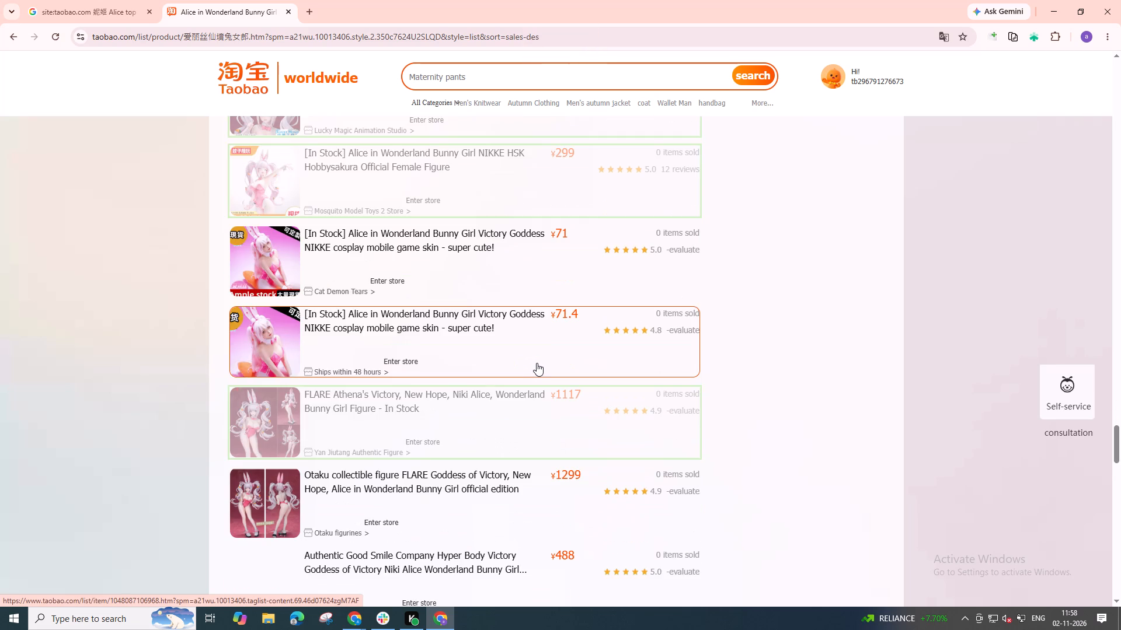
scroll(548, 350, down, 6)
right_click(443, 143)
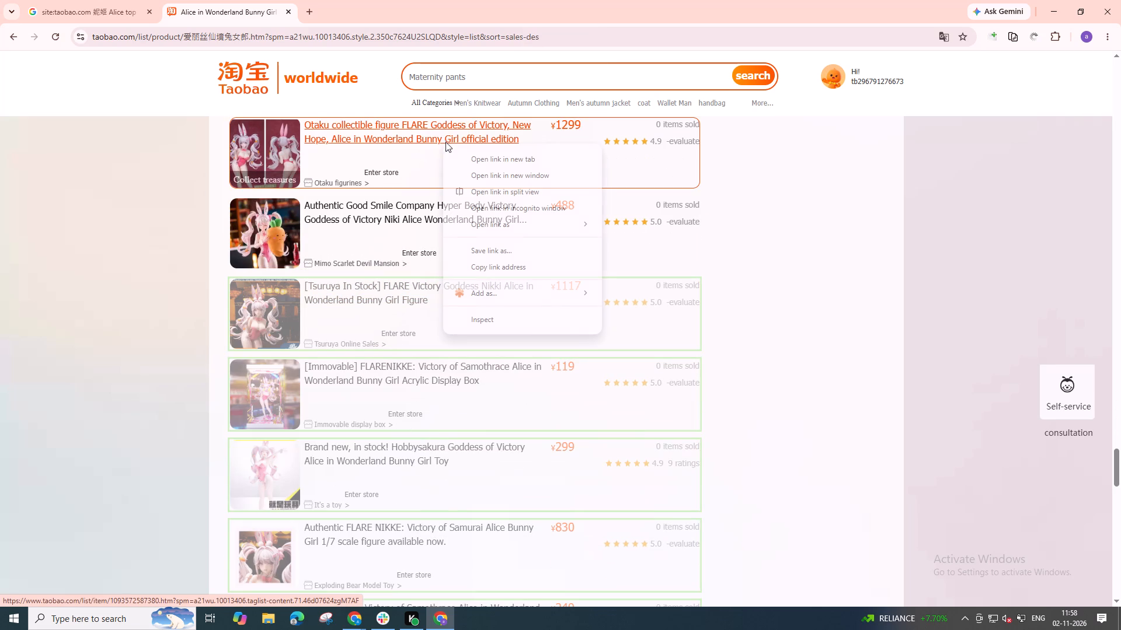
click(499, 264)
key(alt+Tab)
click(451, 383)
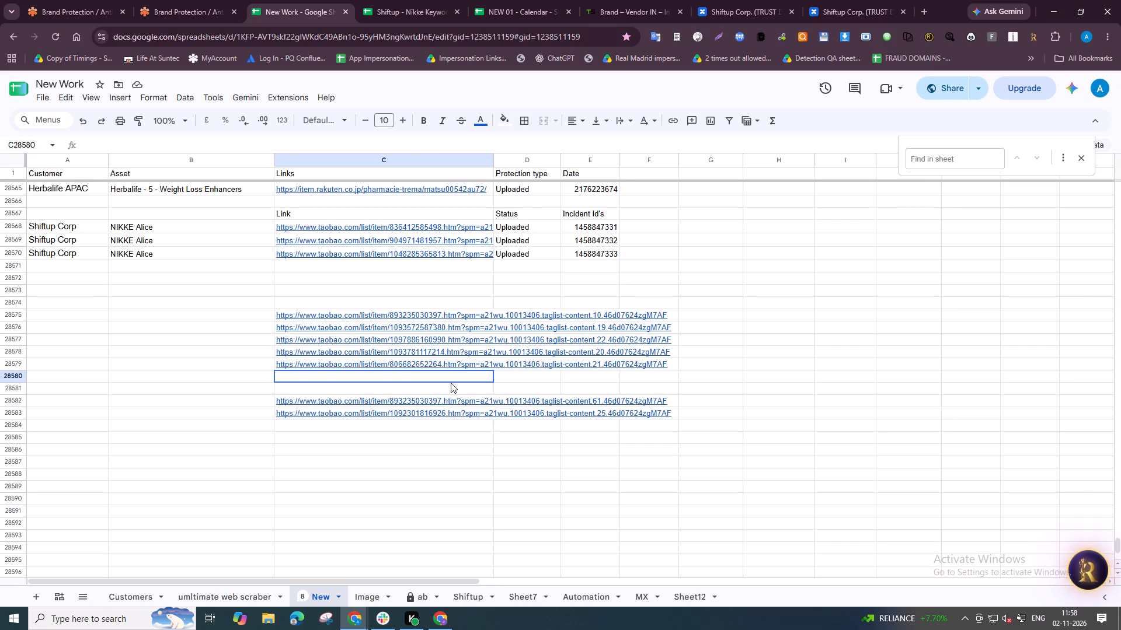
key(ctrl+v)
Copy the link of the repeated ¥488 Good Smile Hyper Body listing into cell C28581.
key(alt+Tab)
right_click(408, 218)
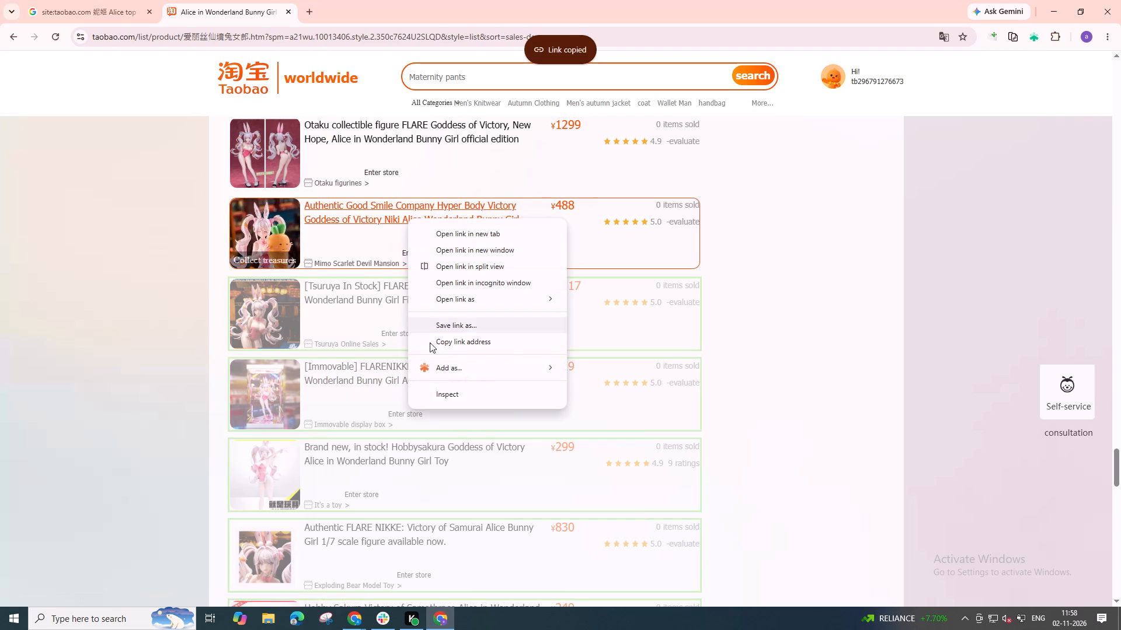
click(471, 343)
key(alt+Tab)
click(482, 393)
key(ctrl+v)
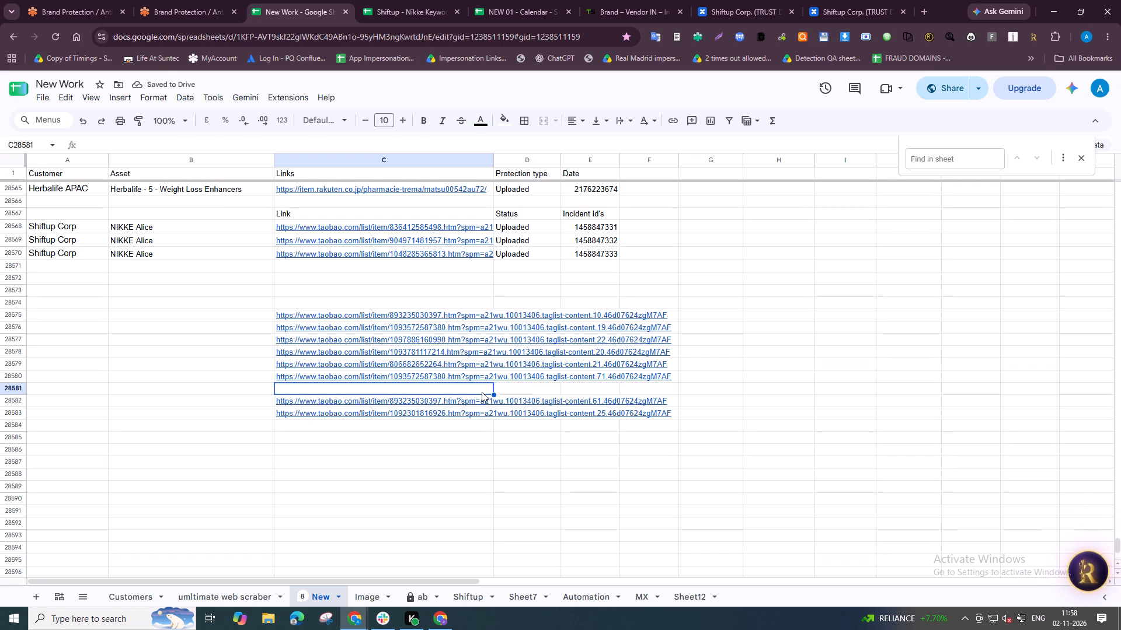
key(alt+Tab)
scroll(482, 392, down, 9)
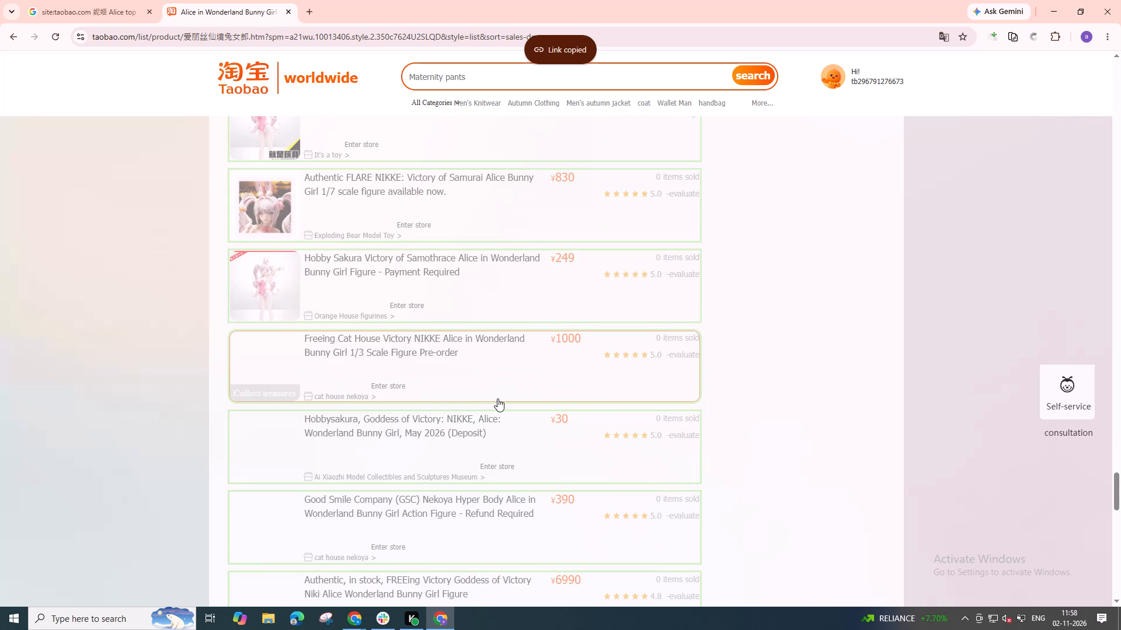
scroll(497, 398, down, 4)
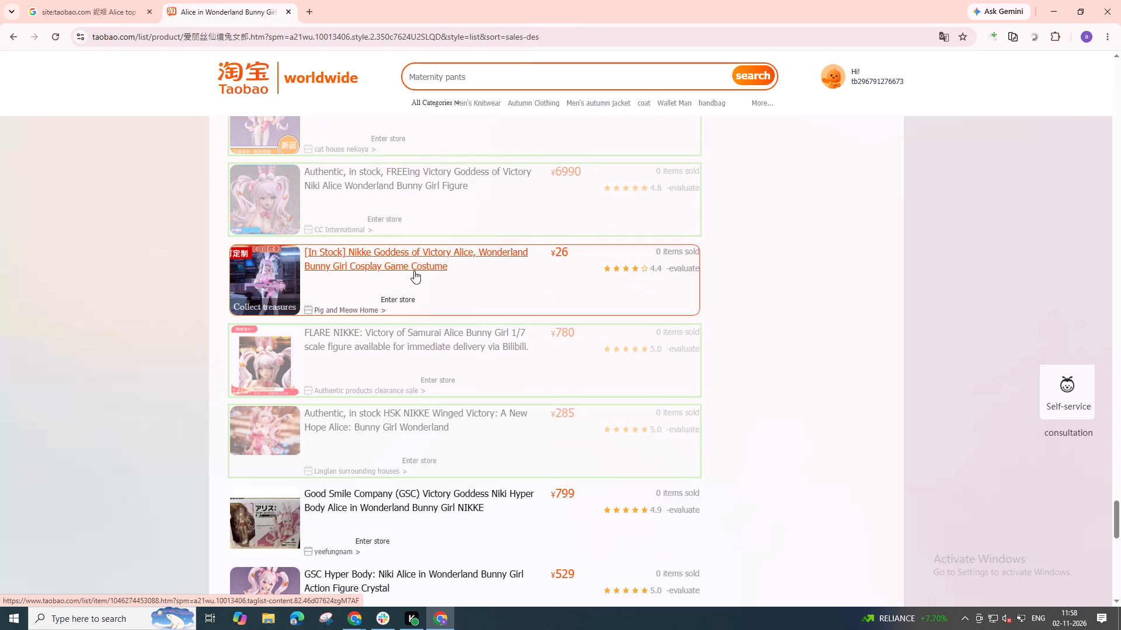
scroll(576, 426, down, 5)
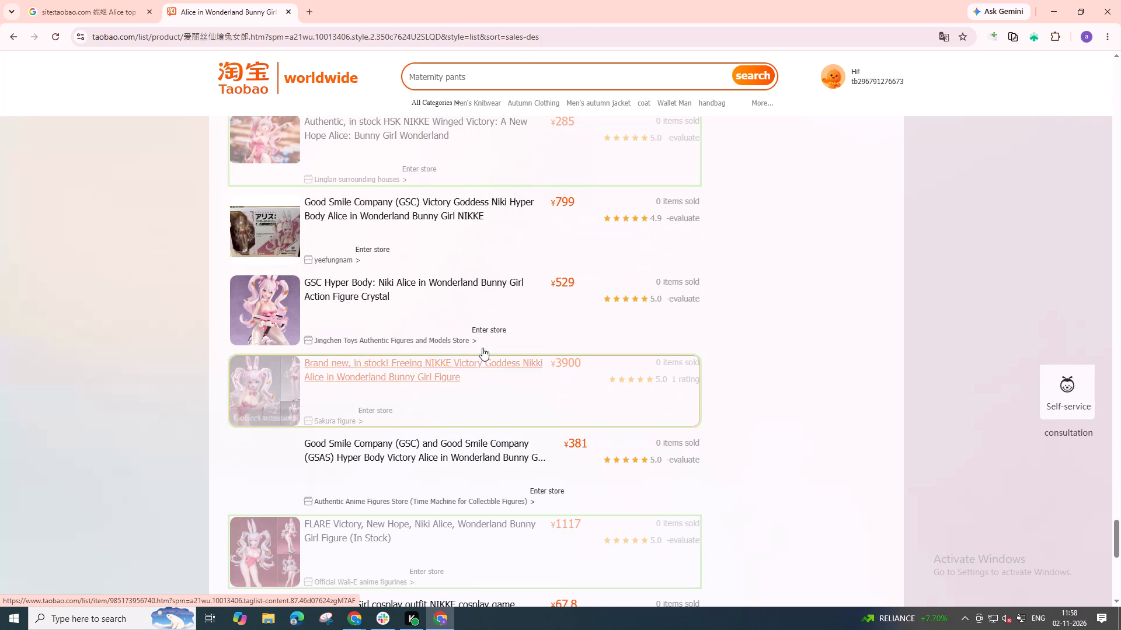
right_click(431, 219)
click(499, 341)
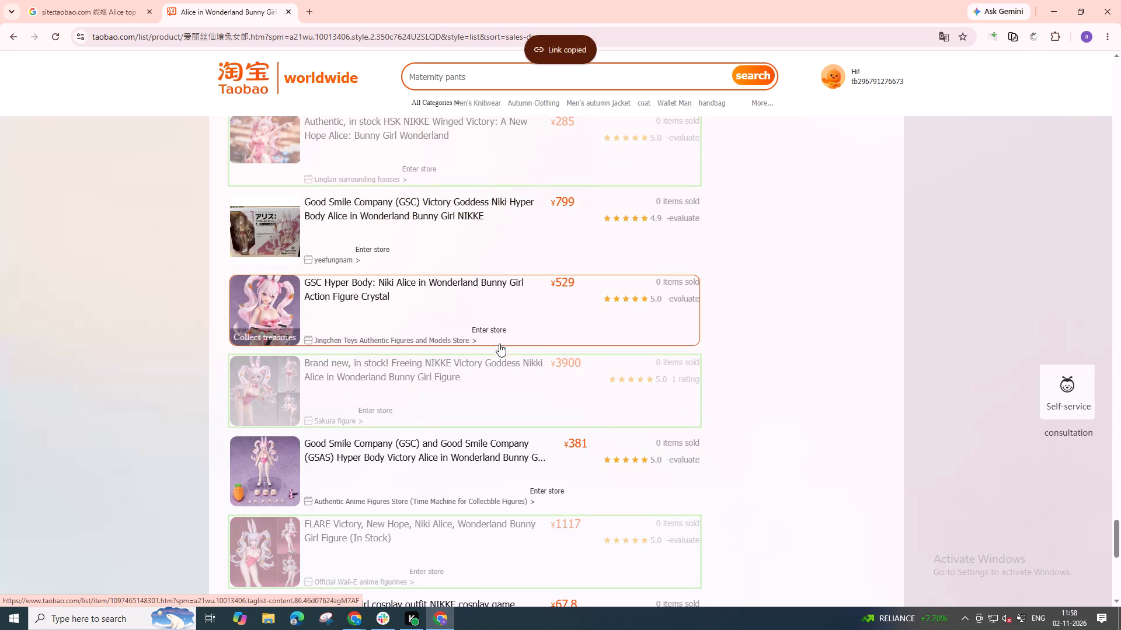
key(alt+Tab)
click(465, 435)
key(ctrl+v)
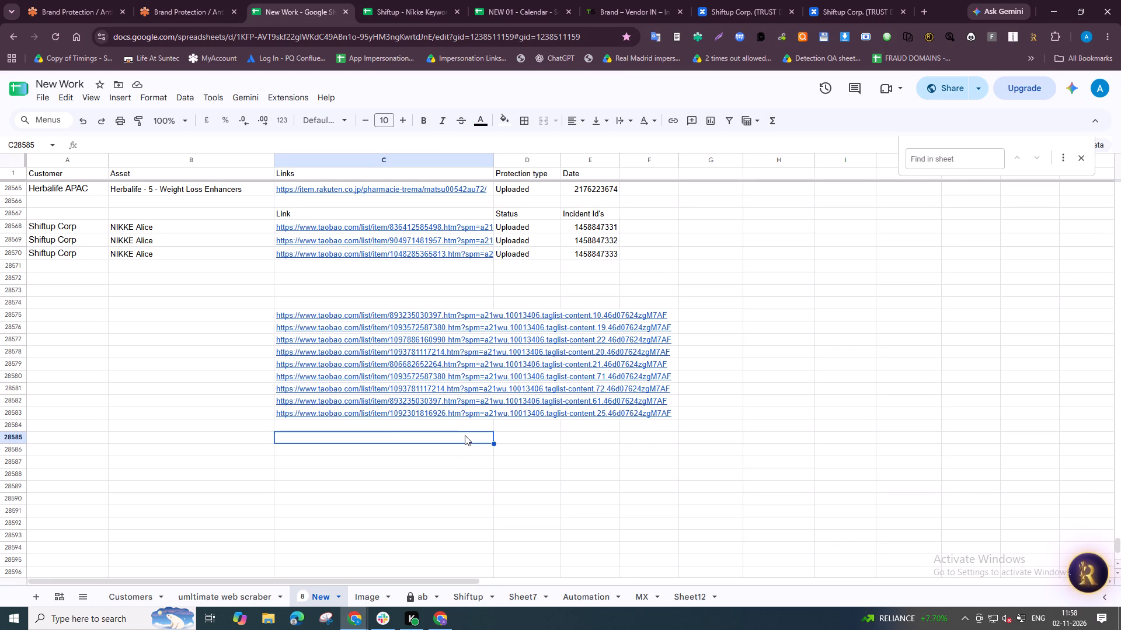
Copy the link of the ¥381 GSC and GSAS Hyper Body listing from Authentic Anime Figures Store into cell C28584.
key(alt+Tab)
right_click(454, 460)
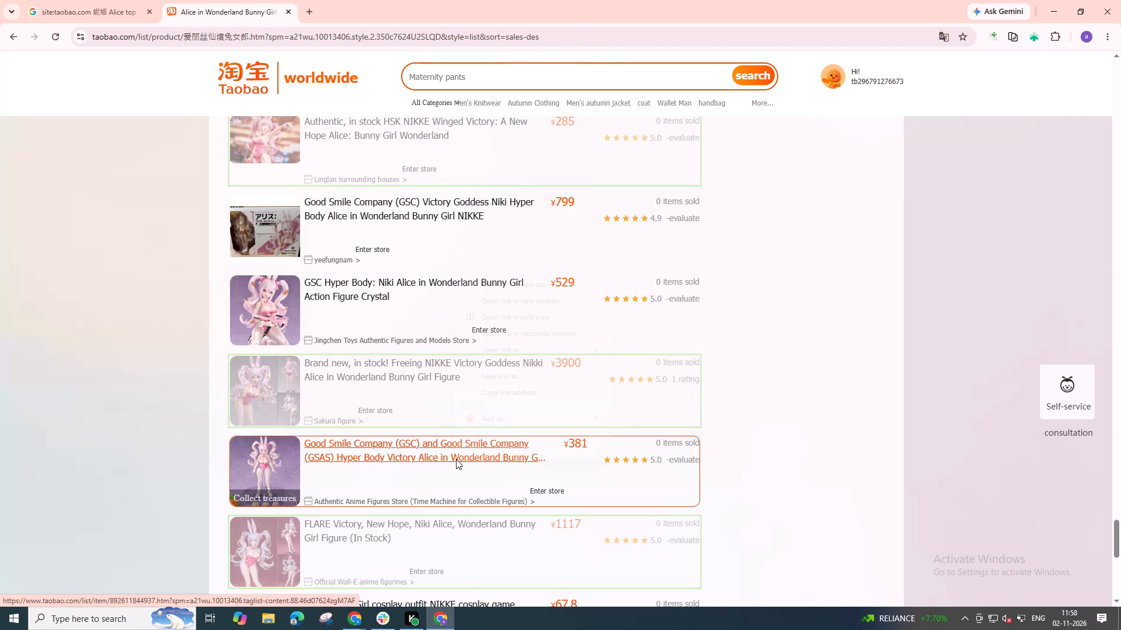
click(522, 392)
key(alt+Tab)
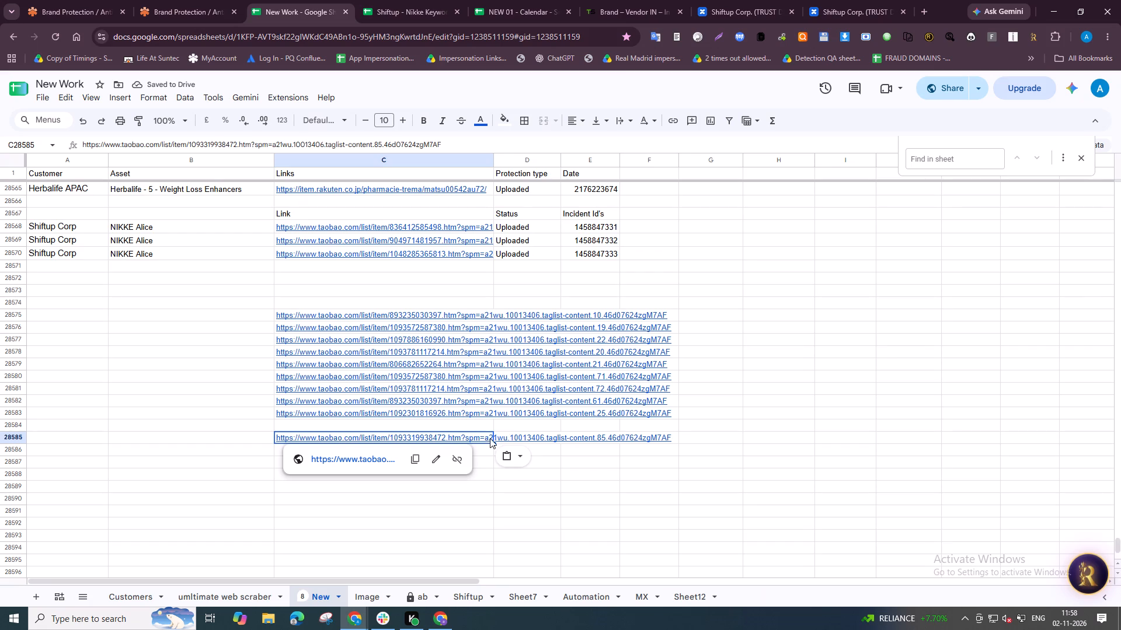
click(490, 425)
key(ctrl+v)
Look through the remaining Taobao listings down to the page end, and the newly loaded ones, for unprocessed Alice Wonderland Bunny items.
key(alt+Tab)
scroll(452, 349, down, 4)
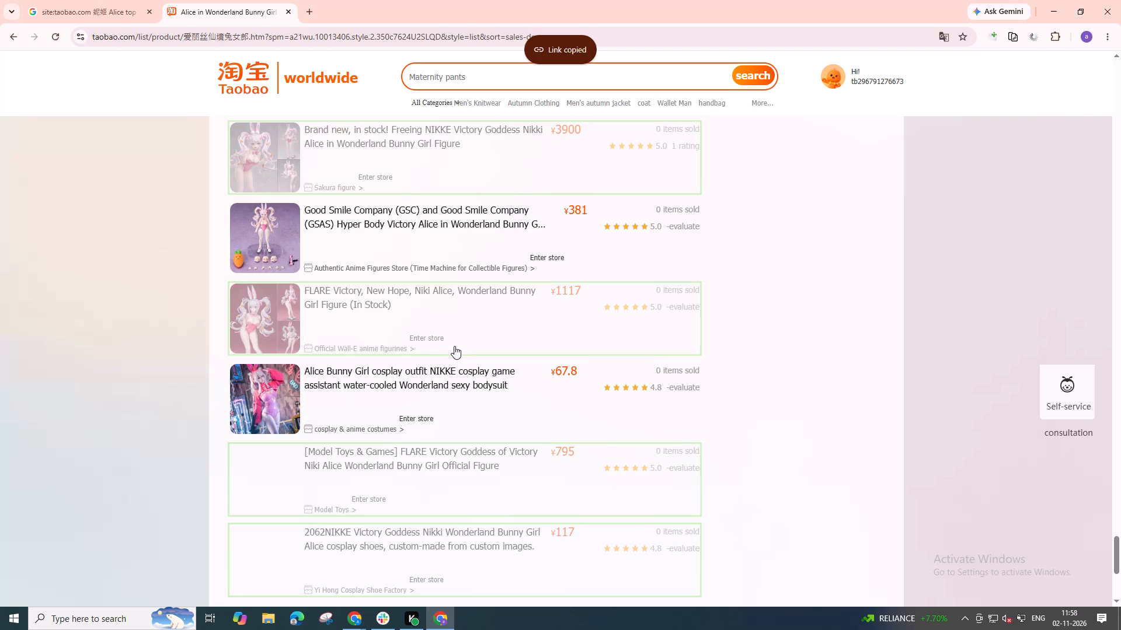
scroll(508, 298, down, 6)
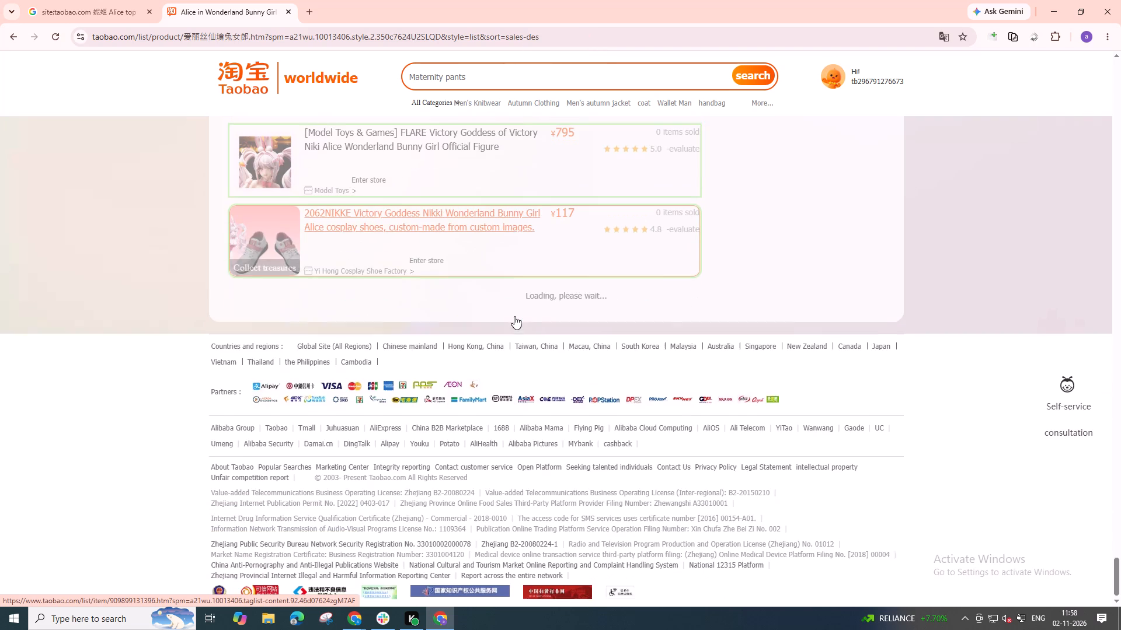
scroll(503, 307, down, 2)
scroll(459, 371, down, 1)
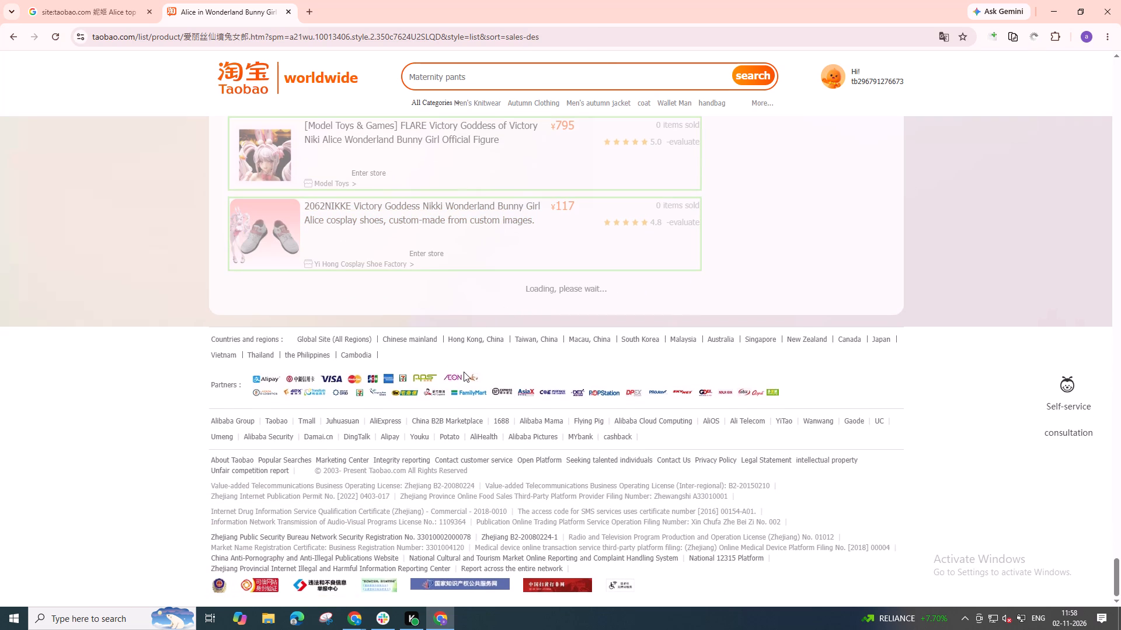
scroll(464, 372, down, 1)
scroll(444, 365, up, 2)
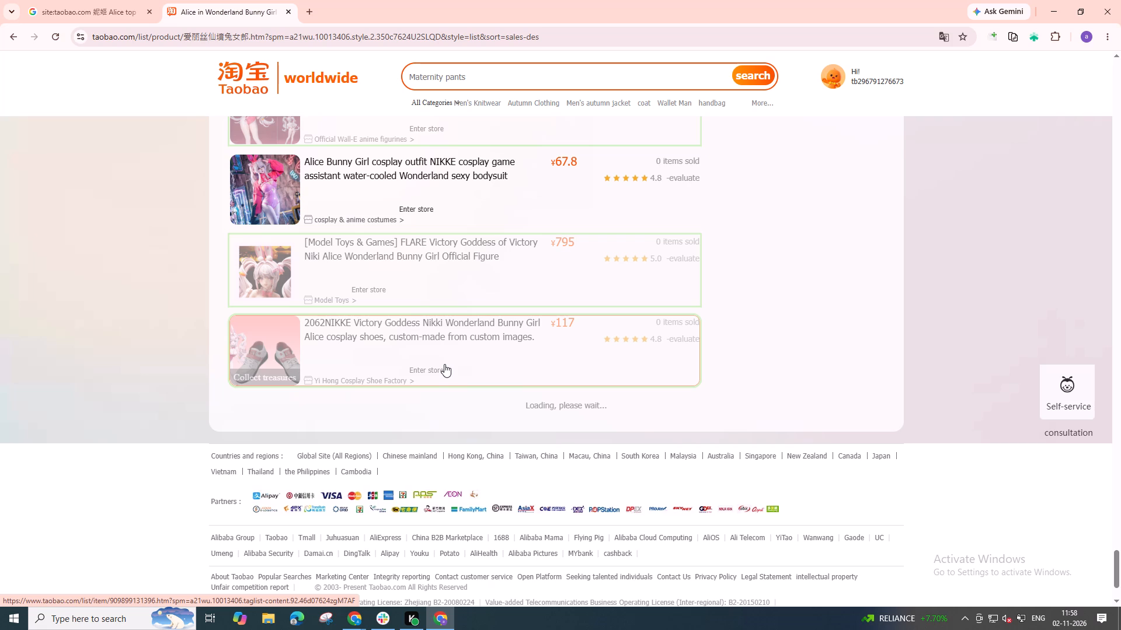
key(alt+Tab)
key(alt+Tab)
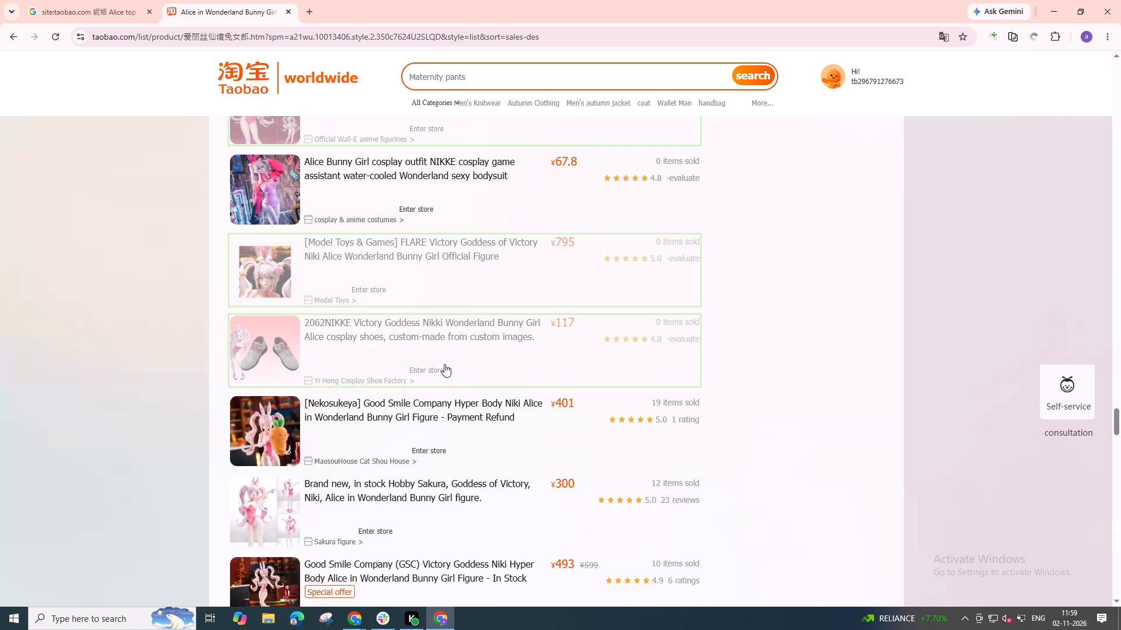
scroll(444, 364, down, 2)
right_click(482, 293)
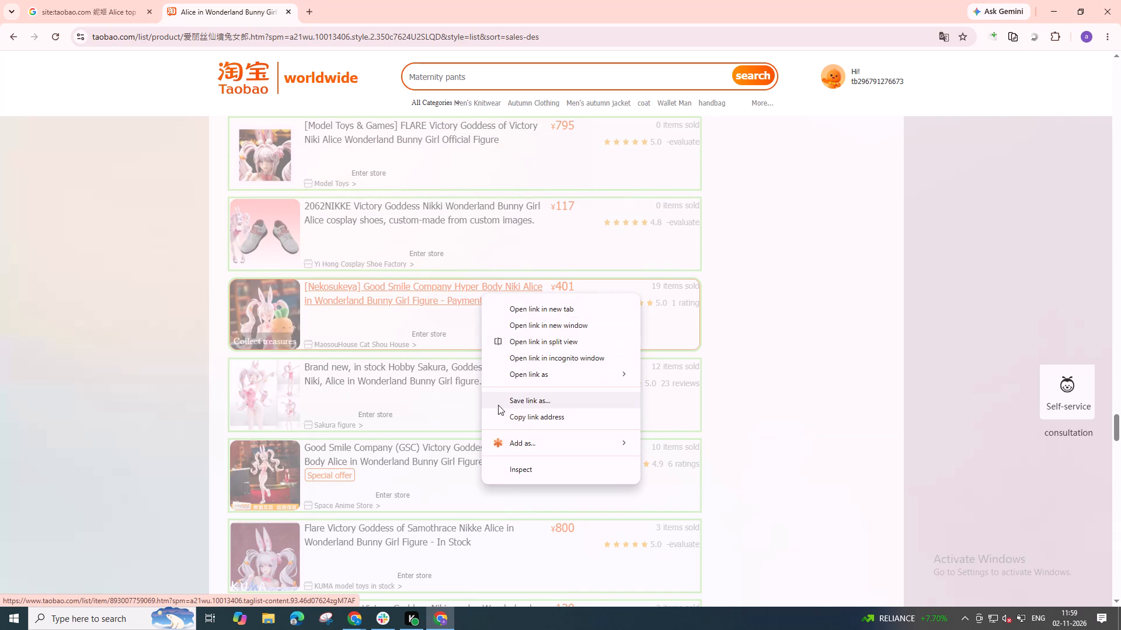
scroll(452, 404, down, 3)
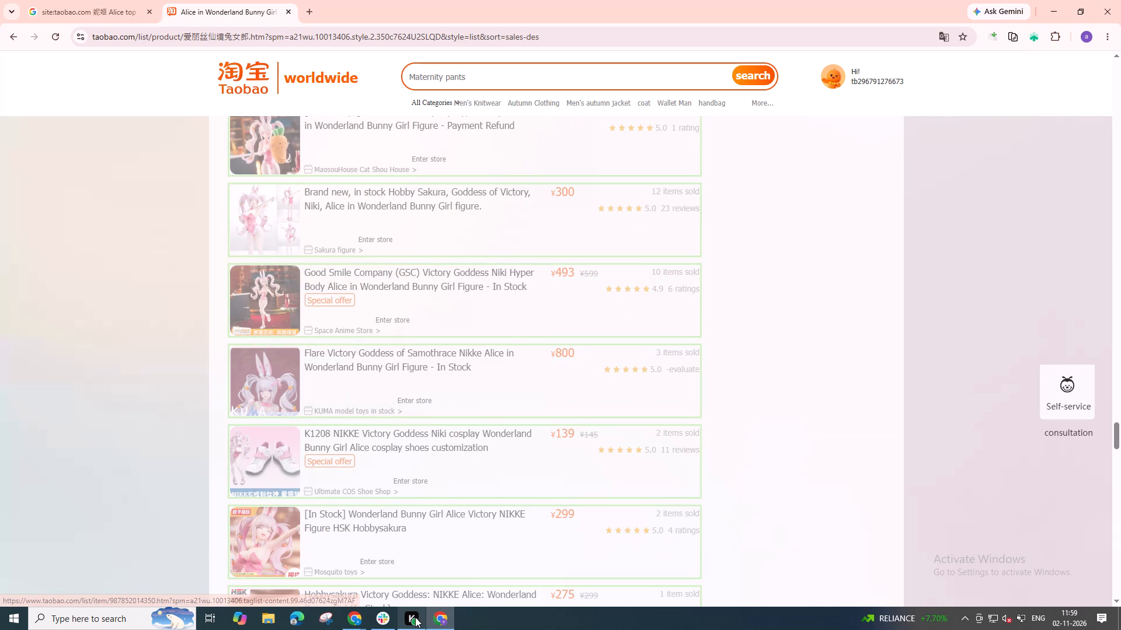
Close the separate K application running in the background.
click(454, 505)
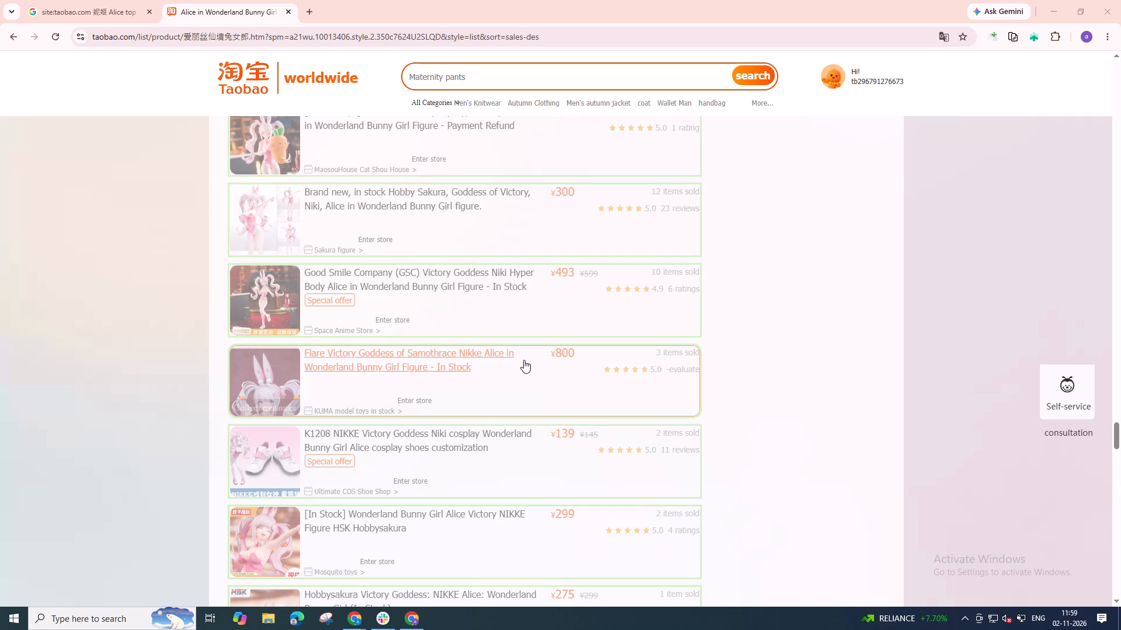
Find the repeated ¥381 TYCTOYS GSC Hyper Body listing on Taobao and copy its link into cell C28586 of New Work.
scroll(524, 360, down, 9)
right_click(504, 242)
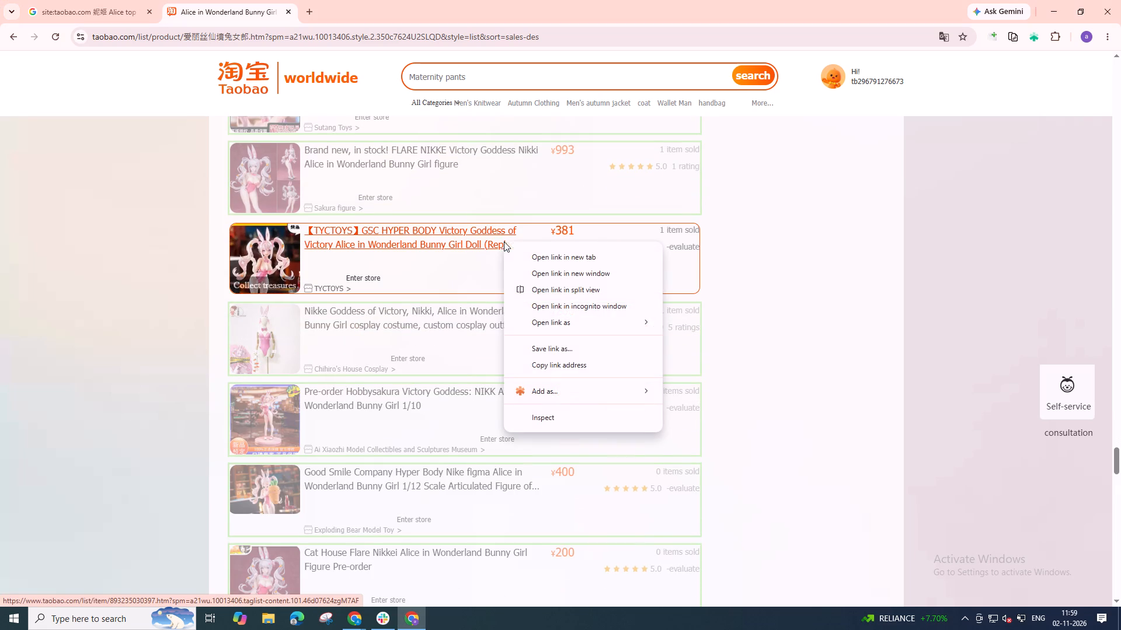
click(551, 362)
key(alt+Tab)
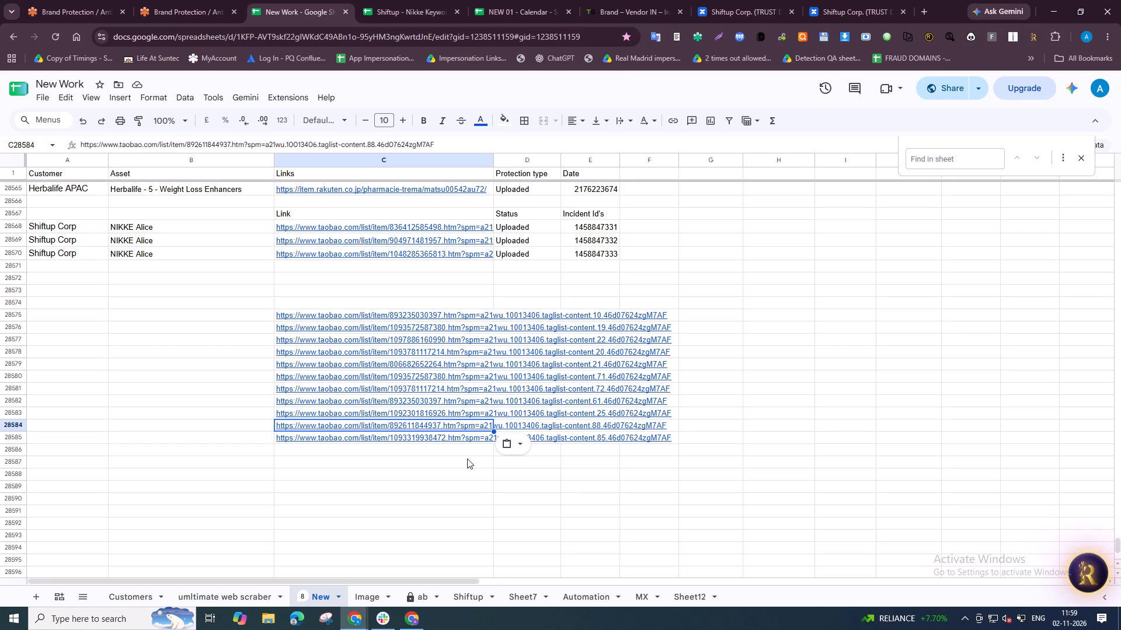
click(464, 453)
key(ctrl+v)
Find the next repeat of the ¥1299 Otaku figurines FLARE listing and copy its link into cell C28587.
key(alt+Tab)
scroll(529, 295, down, 7)
scroll(757, 288, down, 5)
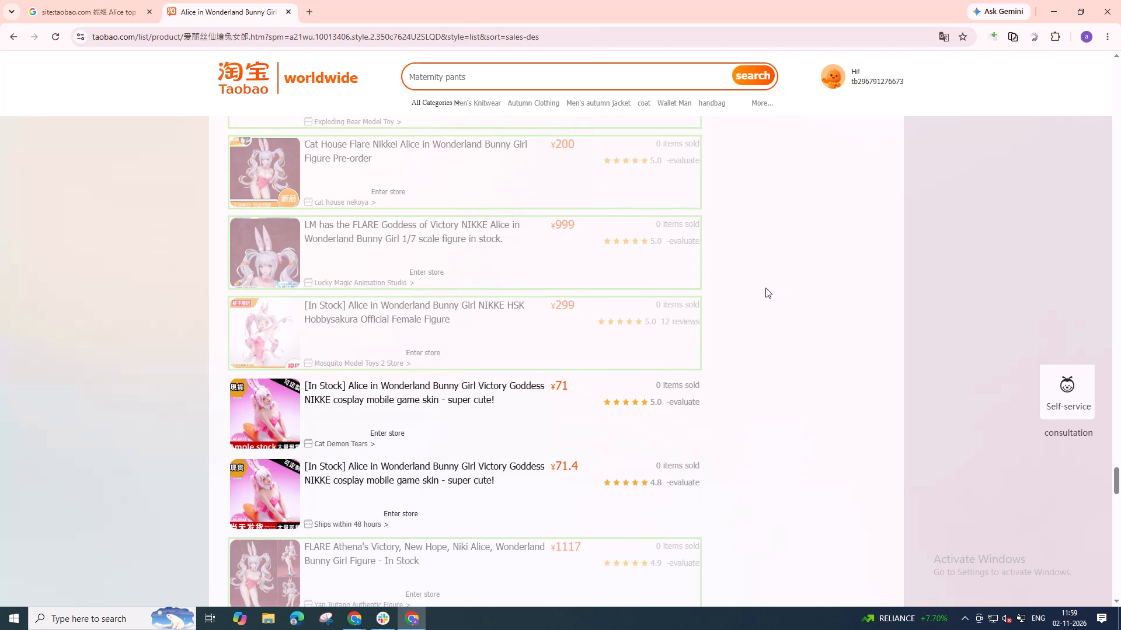
scroll(765, 288, down, 1)
right_click(458, 290)
click(504, 413)
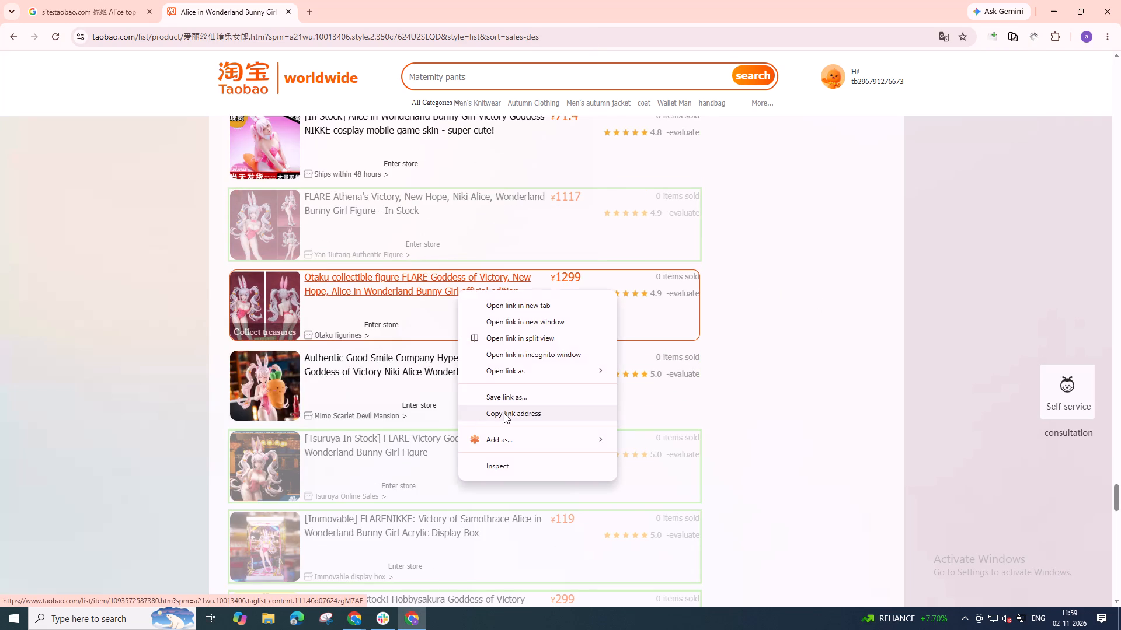
key(alt+Tab)
click(457, 466)
key(ctrl+v)
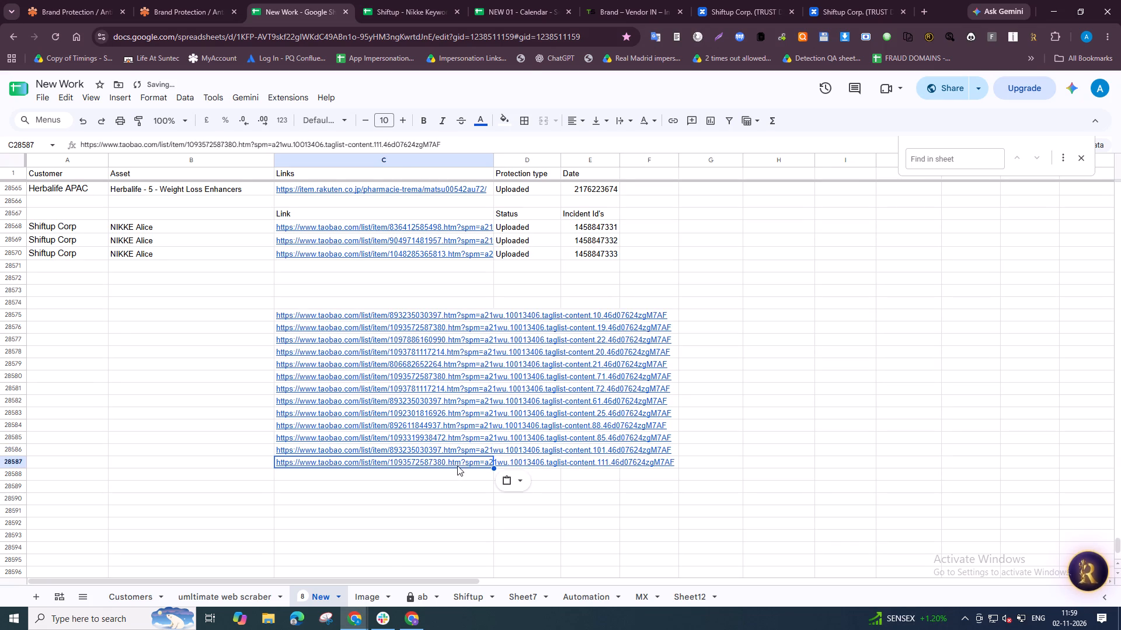
Copy the link of the repeated ¥488 Good Smile Hyper Body listing from Mimo Scarlet Devil Mansion into cell C28588.
key(alt+Tab)
right_click(439, 363)
click(526, 487)
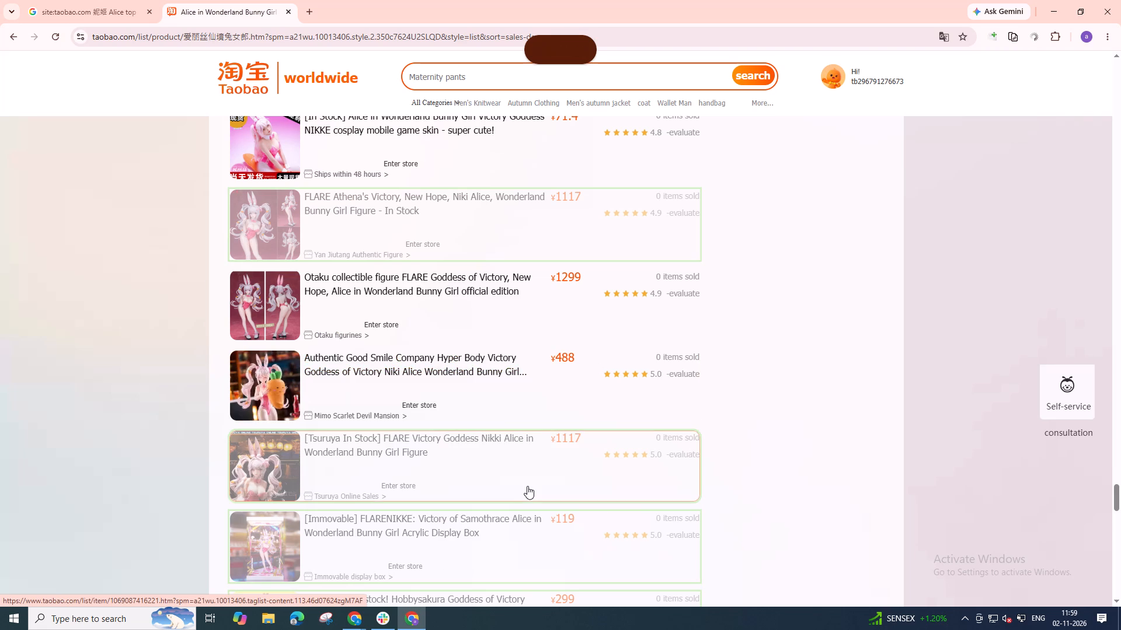
key(alt+Tab)
click(480, 476)
key(ctrl+v)
Go further down the Taobao listings to the ¥529 GSC Hyper Body figure from Jingchen Toys and copy its link into cell C28590.
key(alt+Tab)
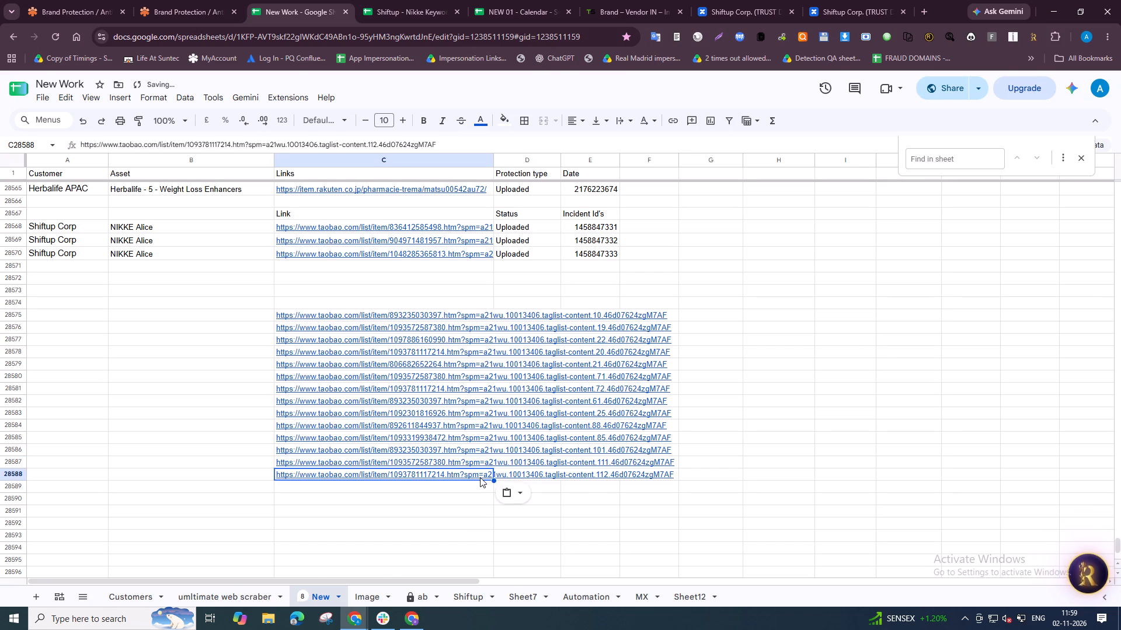
scroll(476, 325, down, 7)
scroll(511, 356, down, 6)
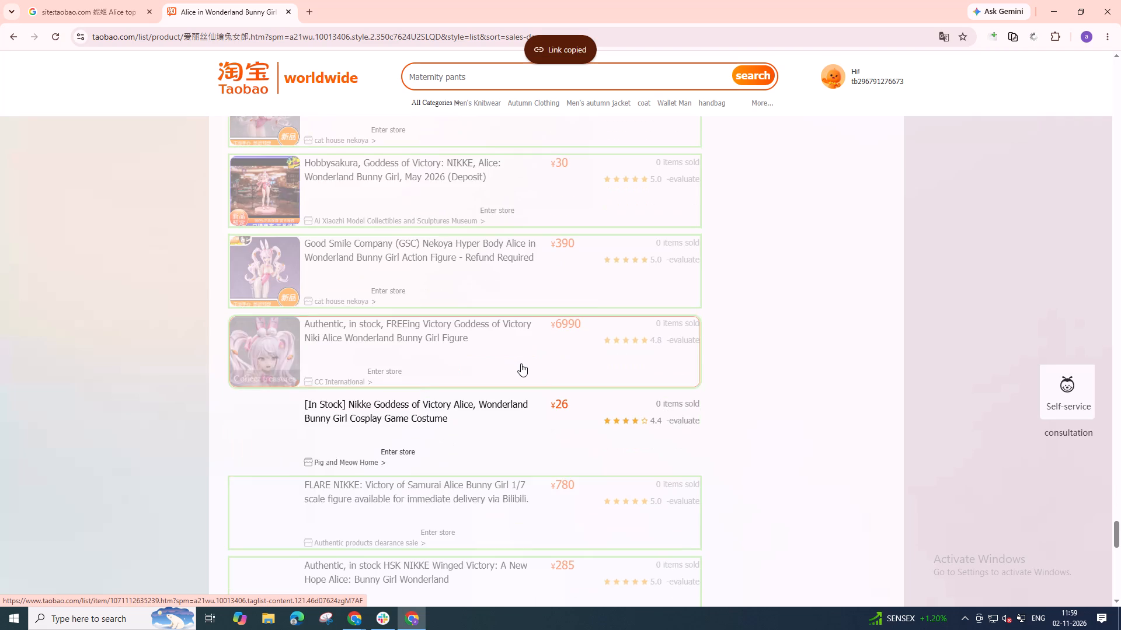
scroll(722, 362, down, 3)
scroll(616, 391, down, 5)
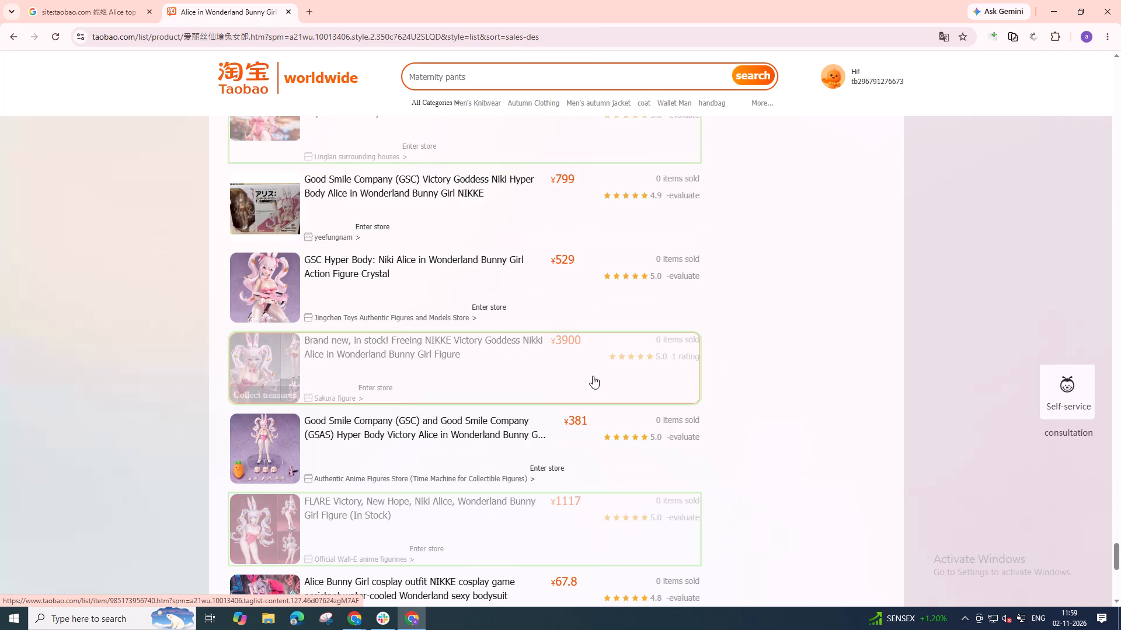
right_click(370, 274)
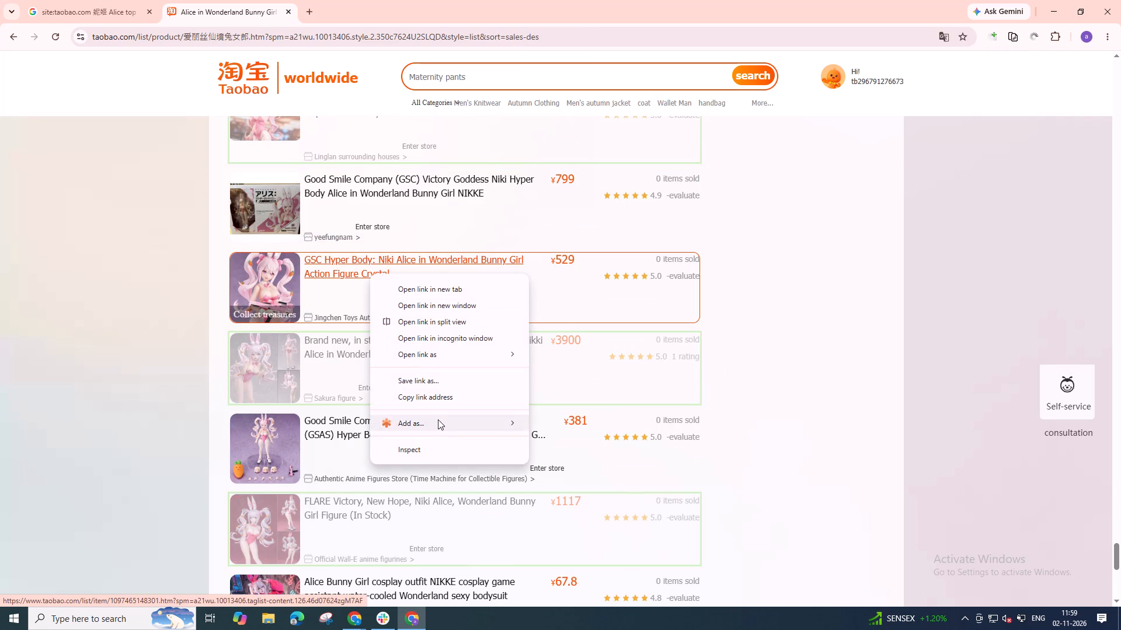
click(456, 398)
key(alt+Tab)
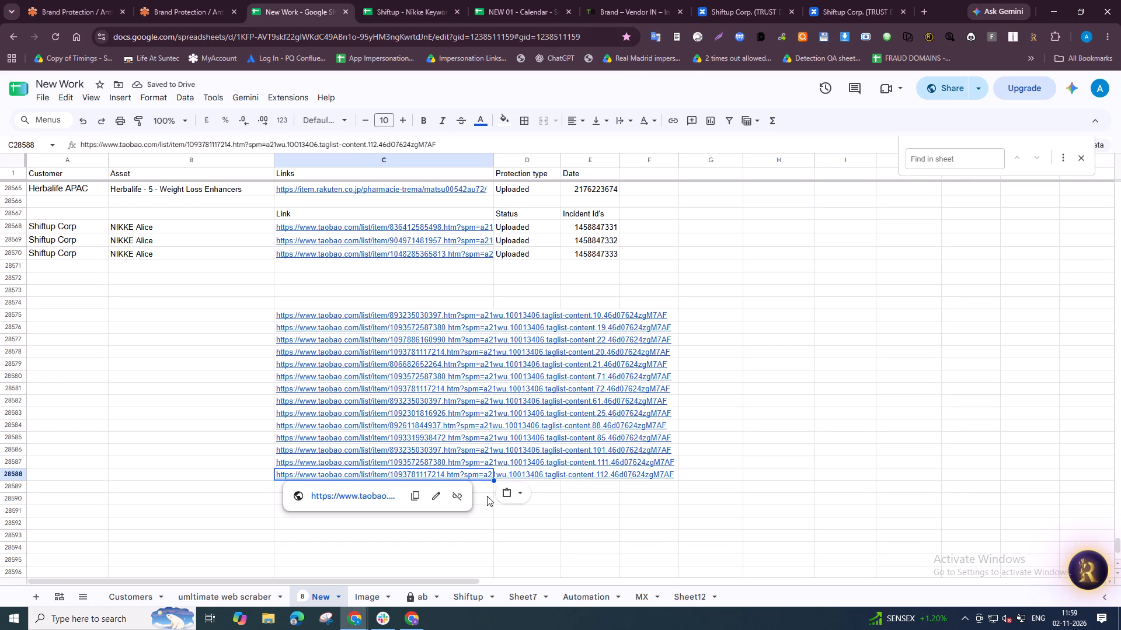
click(487, 496)
key(ctrl+v)
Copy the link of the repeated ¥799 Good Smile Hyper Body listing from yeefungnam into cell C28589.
key(alt+Tab)
right_click(416, 199)
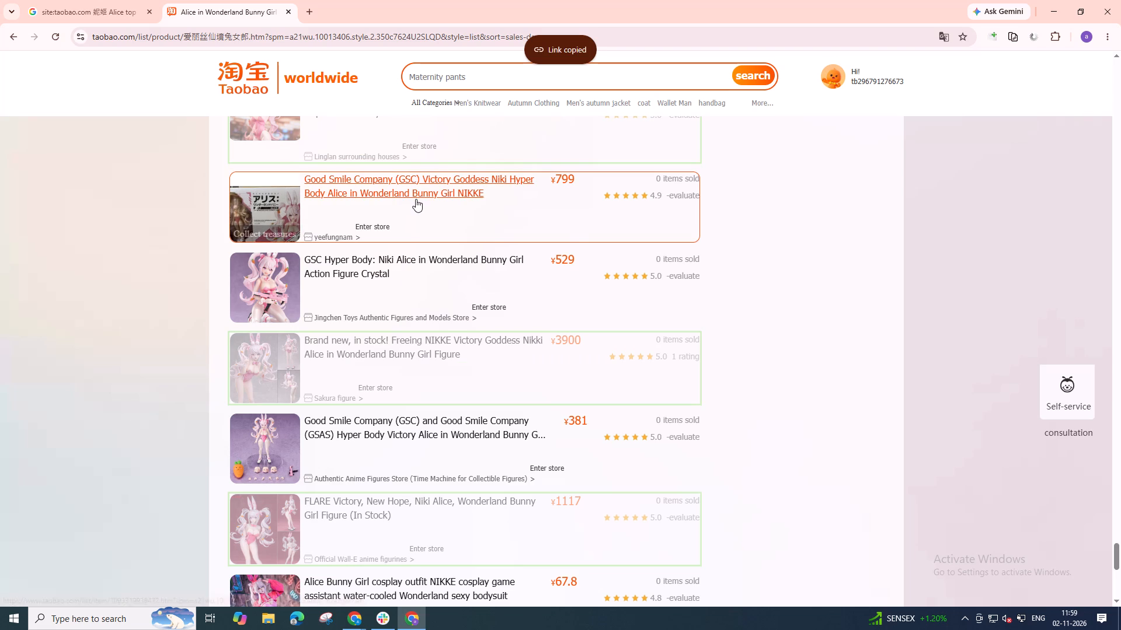
click(501, 324)
key(alt+Tab)
click(457, 487)
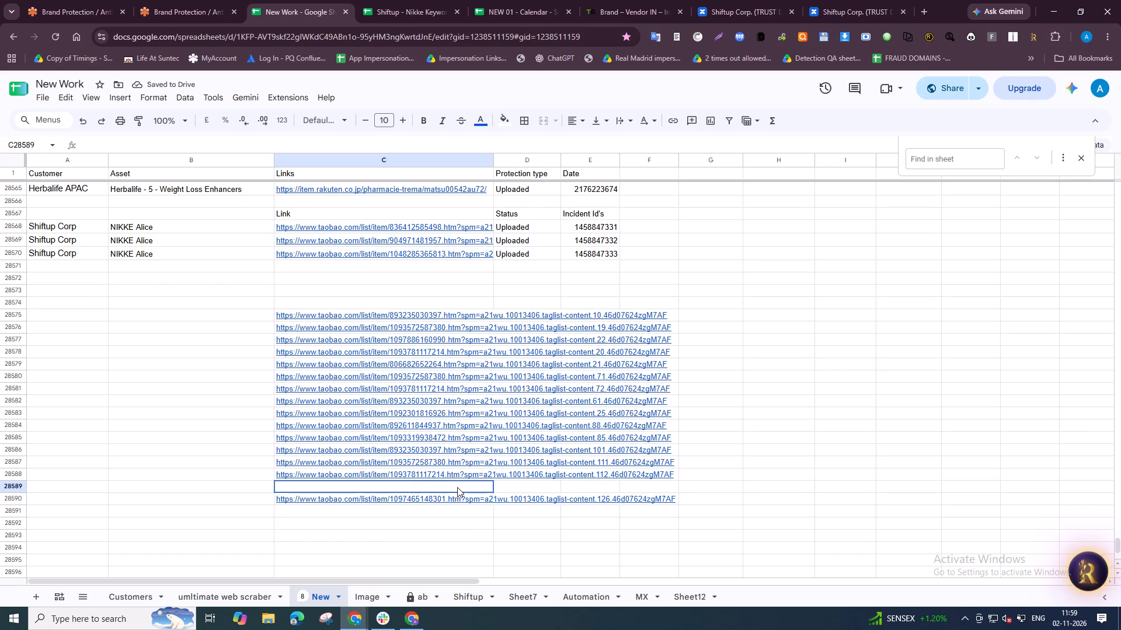
key(ctrl+v)
Copy the link of the repeated ¥381 GSC and GSAS listing from Authentic Anime Figures Store into cell C28591.
key(alt+Tab)
right_click(398, 432)
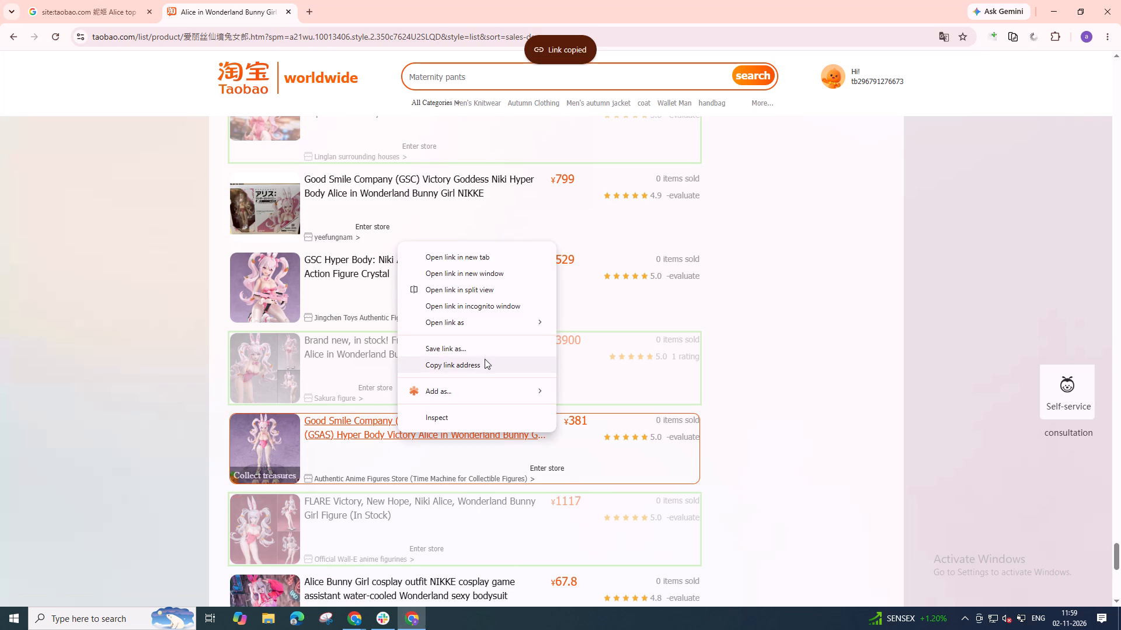
click(485, 359)
key(alt+Tab)
click(458, 516)
key(ctrl+v)
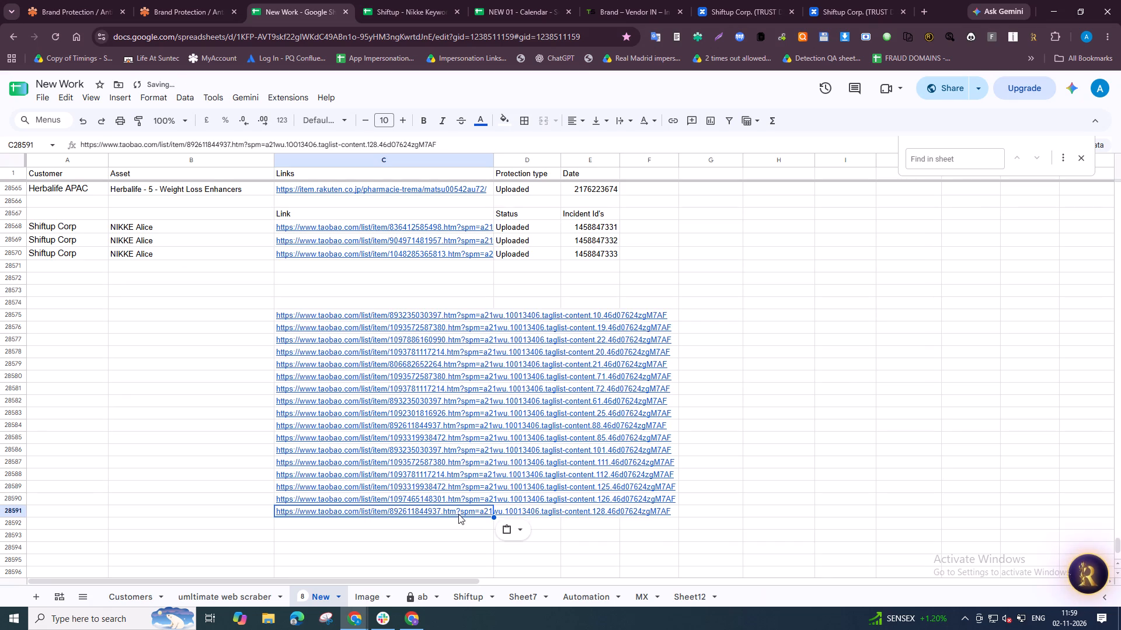
Submit the links in C28575:C28591 as new Red Points incidents, replacing the previous list and using asset NIKKE Alice : Wonderland Bunny.
key(ctrl+shift+Up)
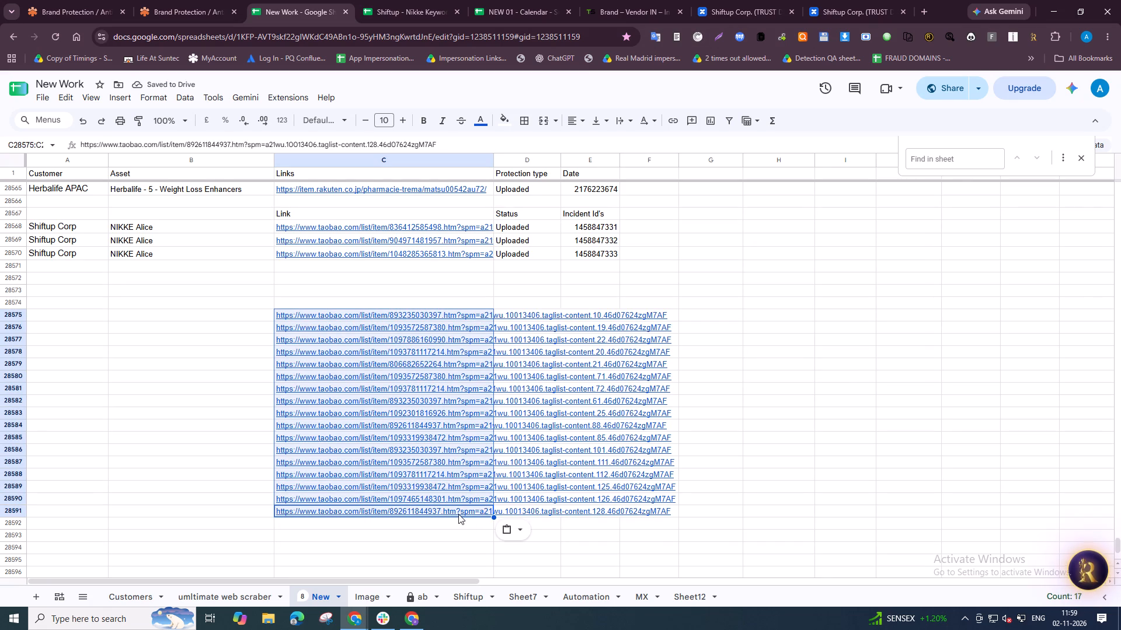
key(ctrl+c)
click(105, 0)
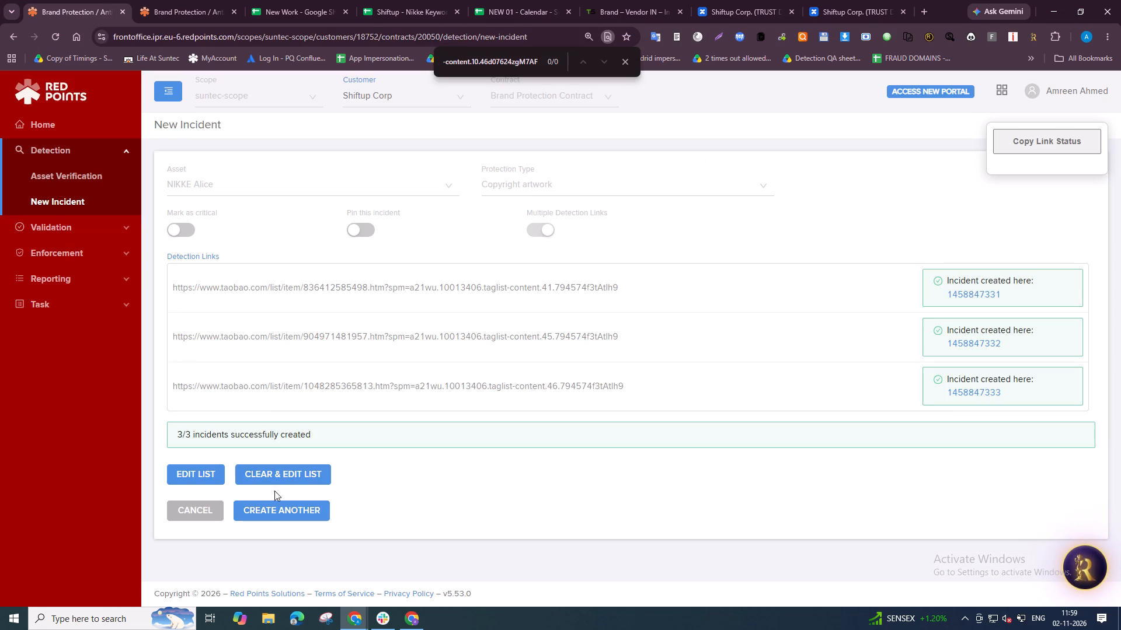
click(276, 480)
click(250, 188)
key(w)
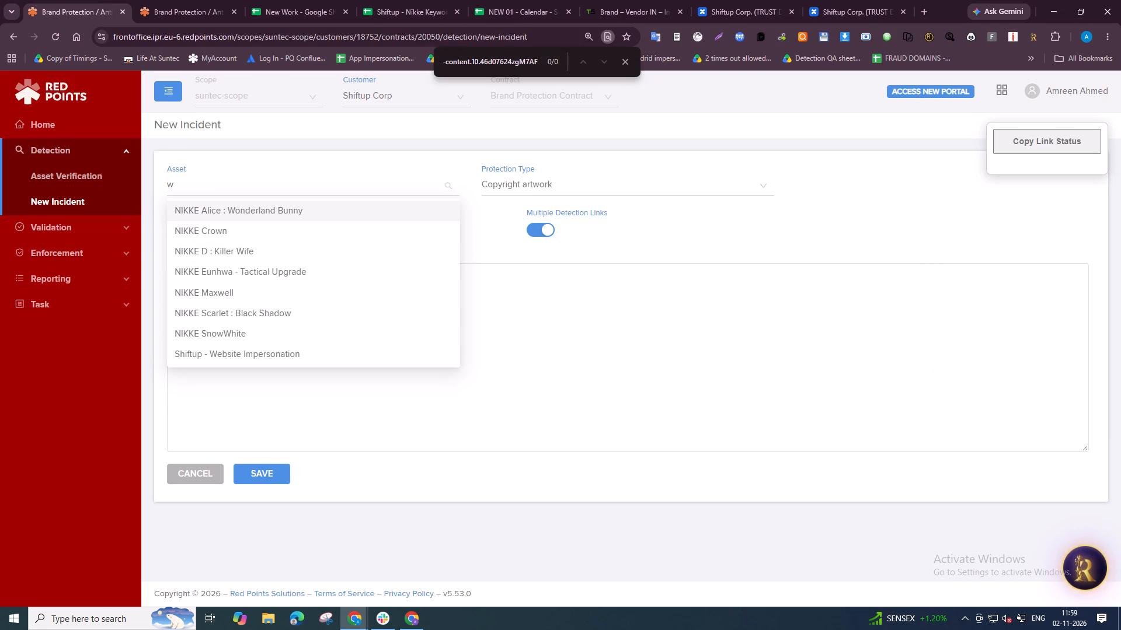
text(ond)
click(260, 215)
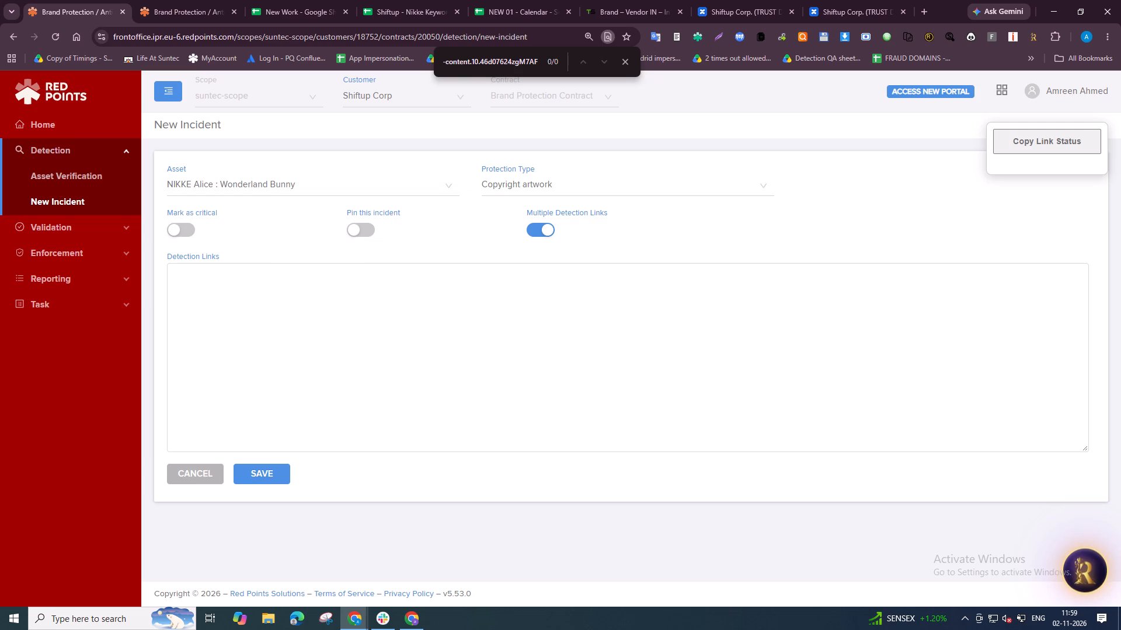
click(259, 330)
key(ctrl+v)
click(278, 470)
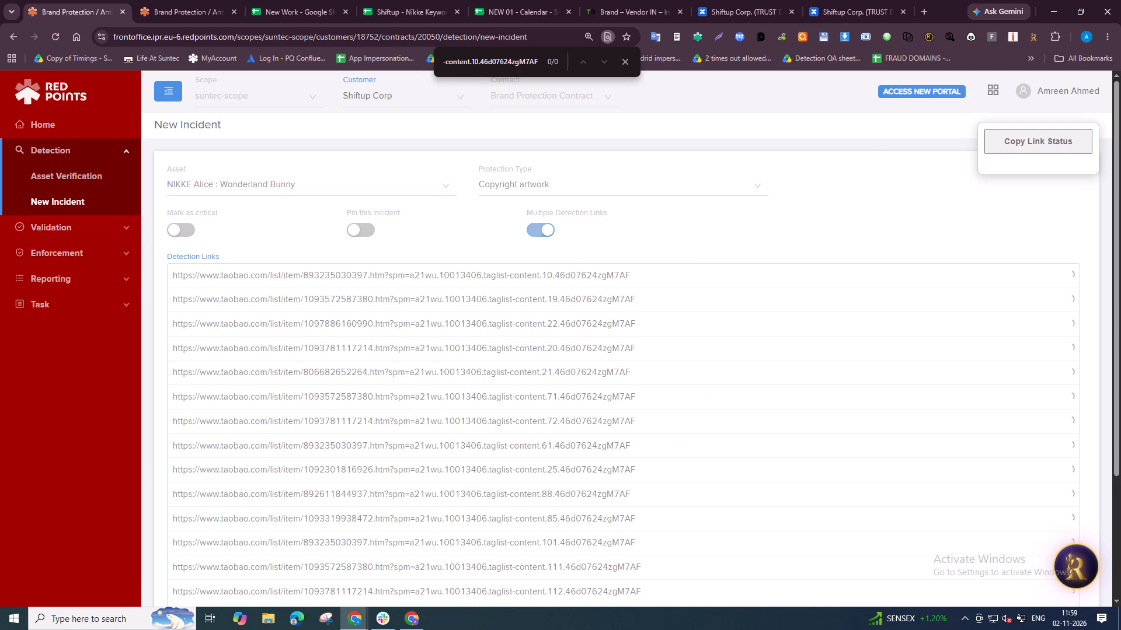
Copy the link statuses of the submitted incidents from Red Points and paste them into New Work from cell C28575.
click(1054, 143)
scroll(1027, 185, down, 8)
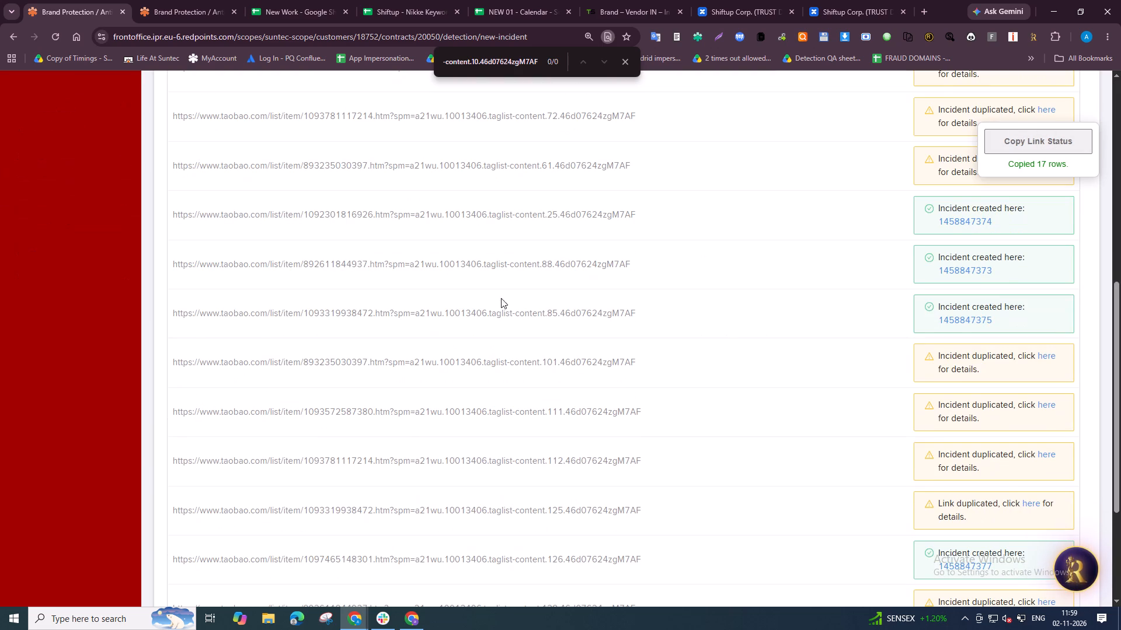
click(280, 0)
key(ctrl+v)
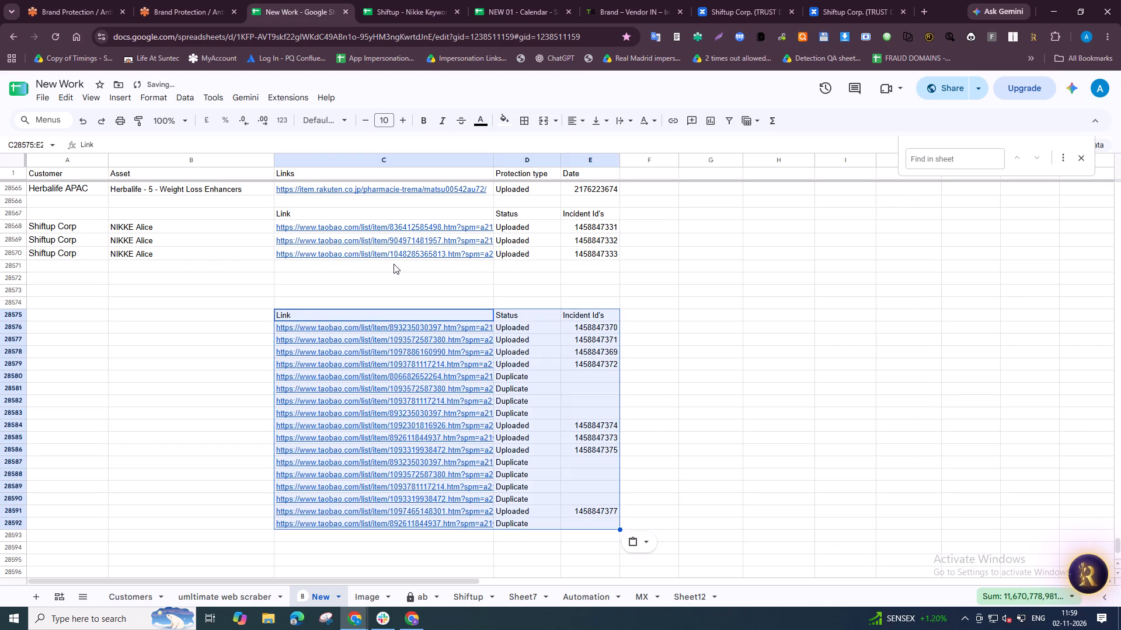
Move the pasted link, status and incident ID rows, without their header, up to C28571, directly below the NIKKE Alice rows.
key(Down)
key(ctrl+shift+Down)
key(ctrl+shift+Right)
key(ctrl+x)
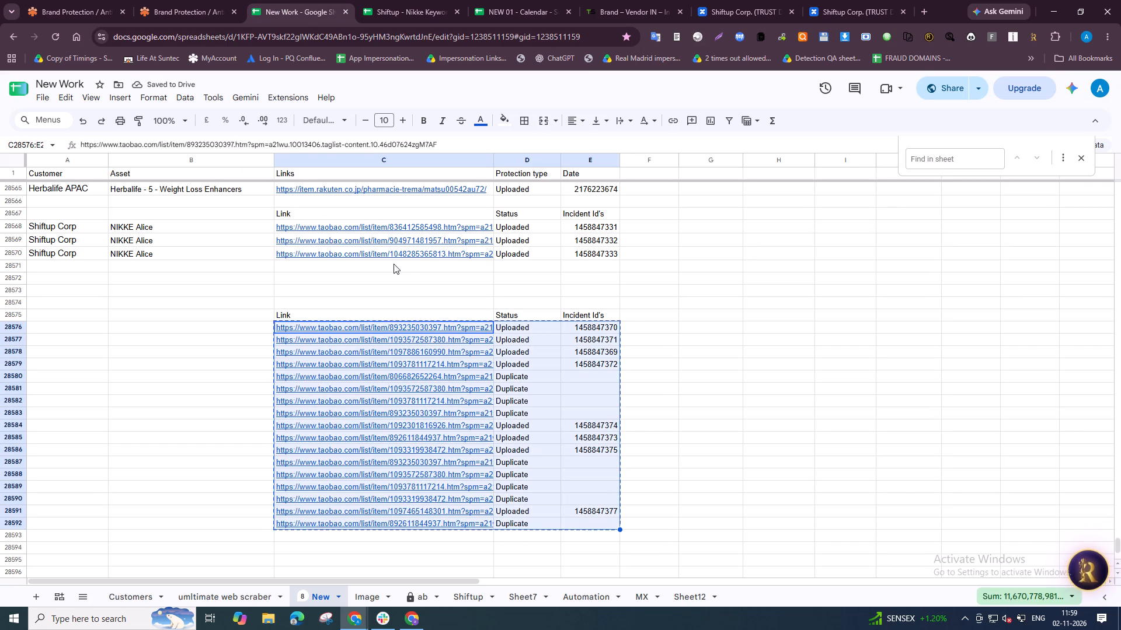
key(ctrl+Up)
key(ctrl+Up)
key(Down)
key(ctrl+v)
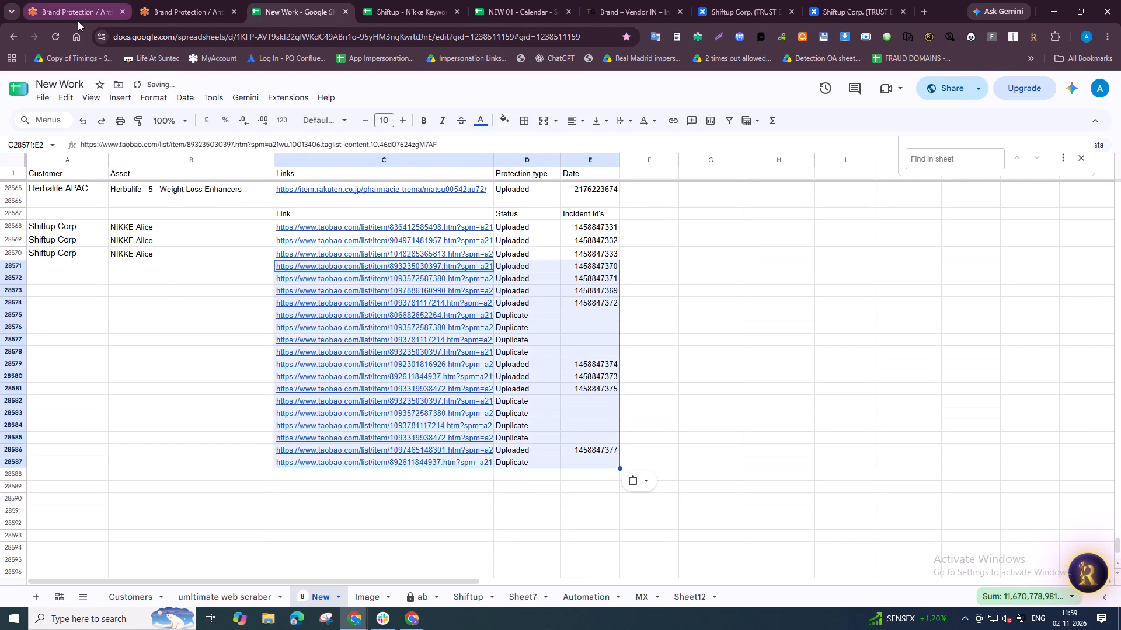
Copy the asset name NIKKE Alice : Wonderland Bunny from the Red Points incident form into cell B28571.
click(65, 0)
scroll(270, 270, up, 8)
alt+scroll(255, 185, up, 1)
alt+click(254, 183)
click(349, 0)
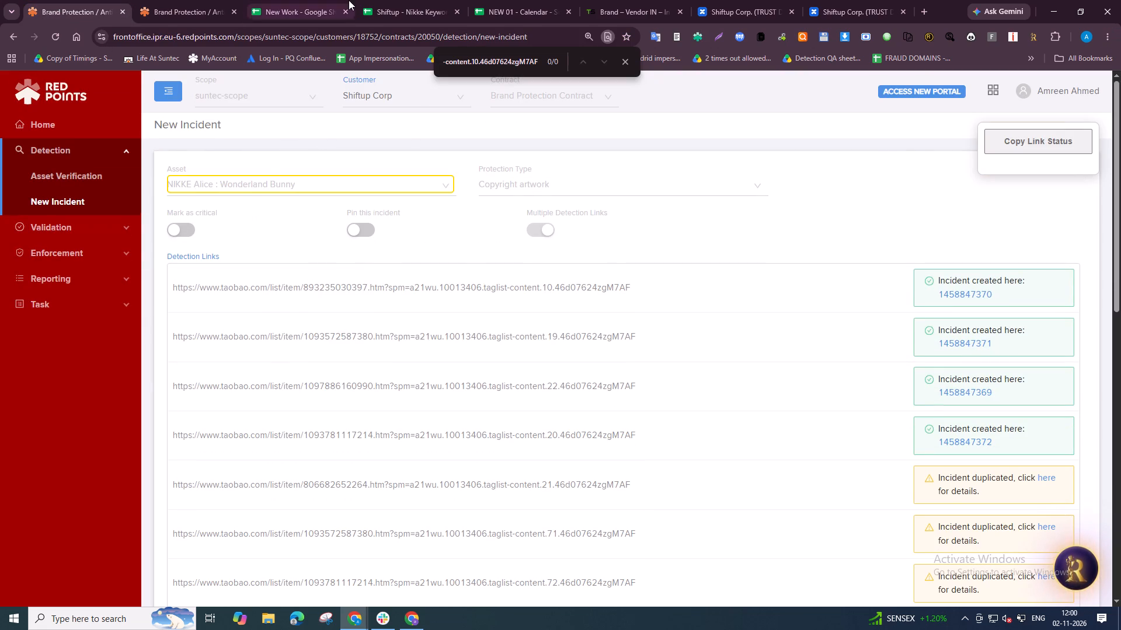
click(248, 264)
key(ctrl+v)
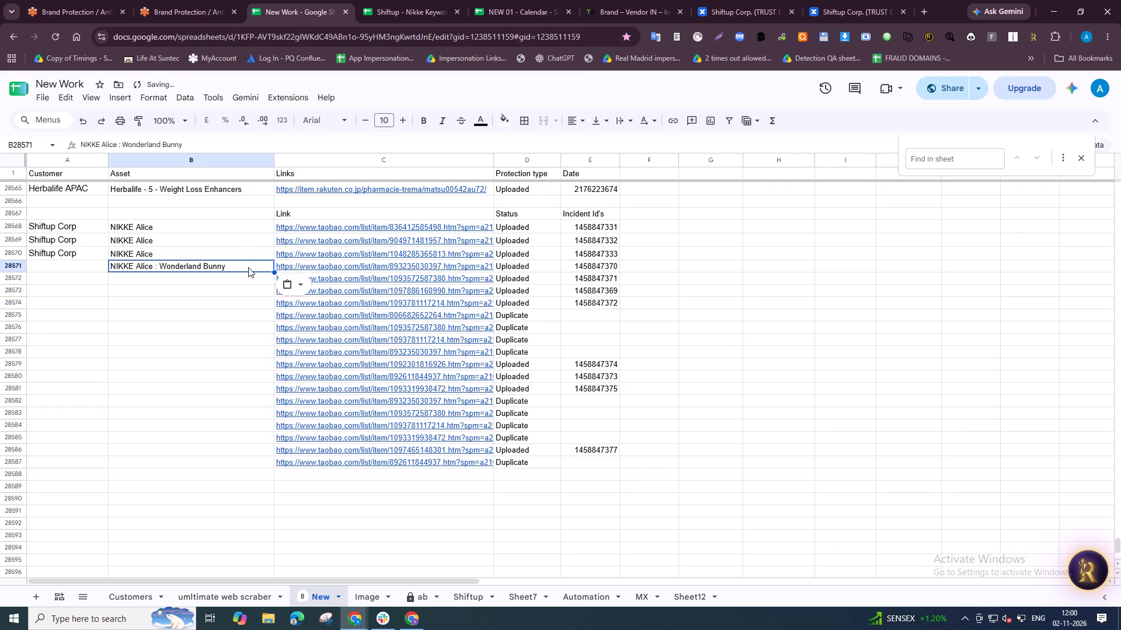
Fill customer Shiftup Corp and asset NIKKE Alice : Wonderland Bunny down through A28571:B28587.
key(Left)
key(ctrl+d)
key(Right)
key(Right)
key(ctrl+Down)
key(Left)
key(ctrl+shift+Up)
key(ctrl+shift+Left)
key(ctrl+d)
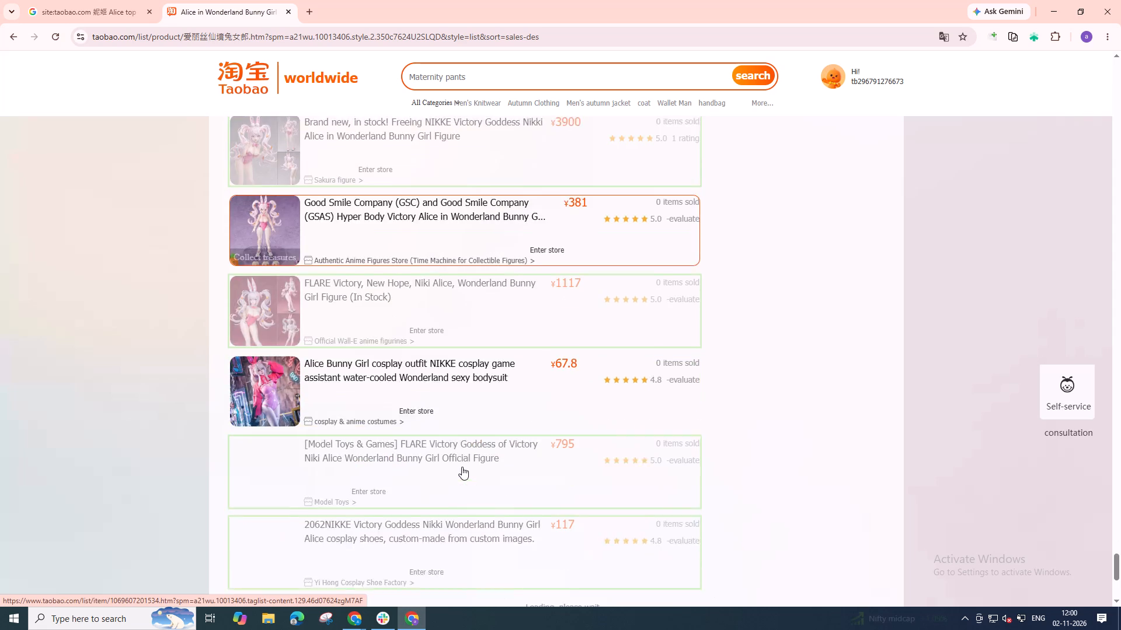
scroll(565, 435, down, 5)
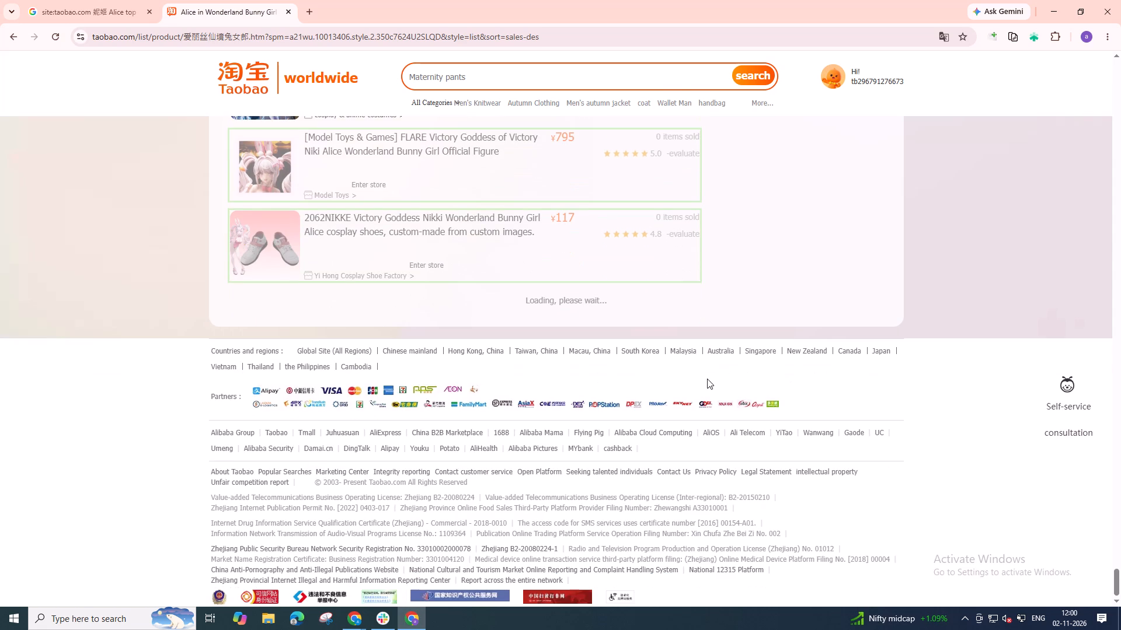
key(ctrl+w)
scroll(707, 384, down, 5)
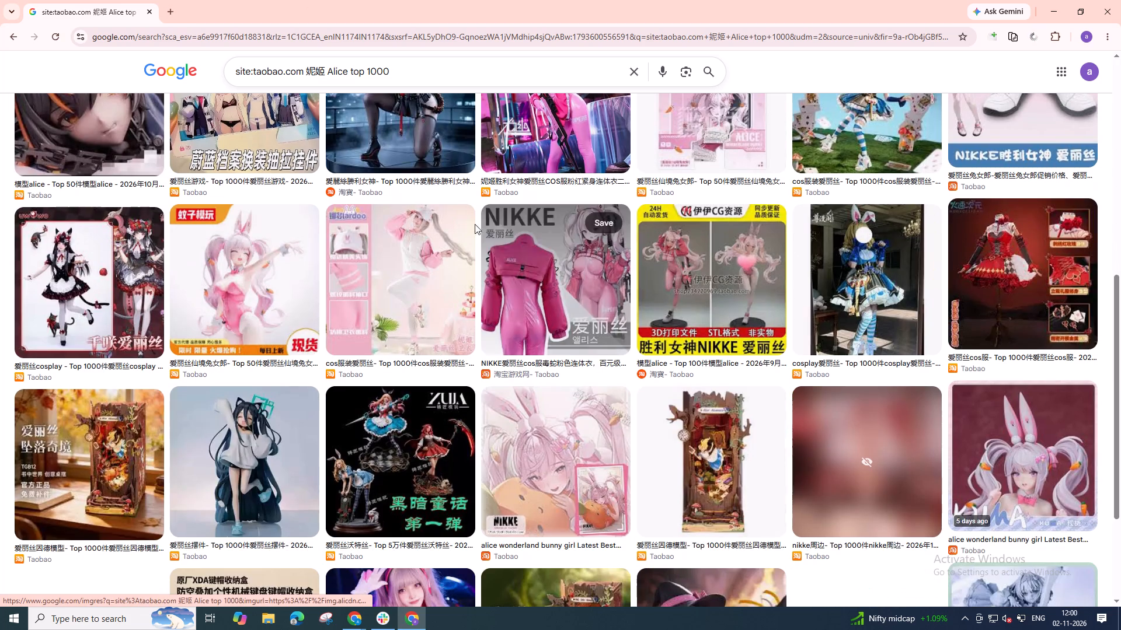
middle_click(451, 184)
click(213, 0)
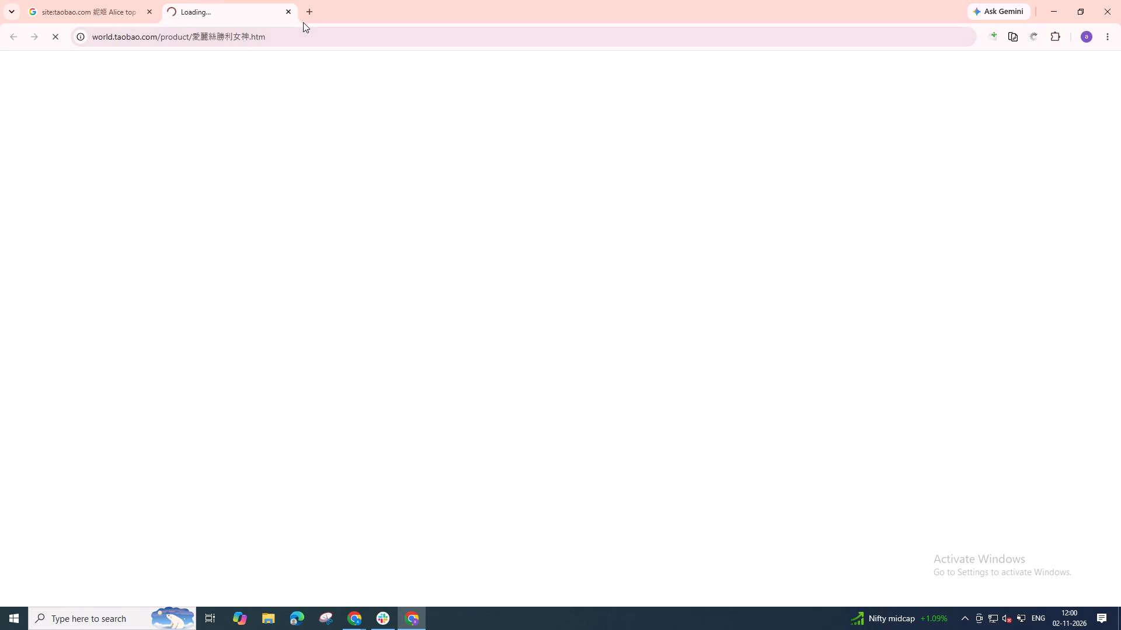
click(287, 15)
Search for "site:taobao.com 妮姬 Alice sticker top 1000" and check the image results, then the general web results.
scroll(295, 113, up, 4)
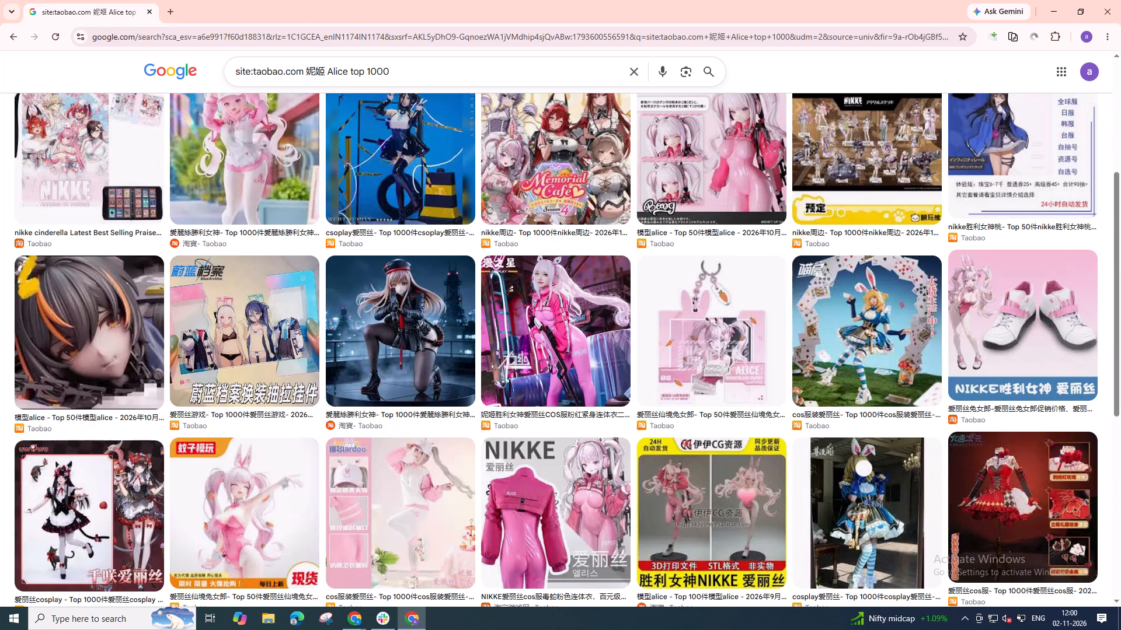
click(350, 67)
text(sticker)
key(space)
key(Return)
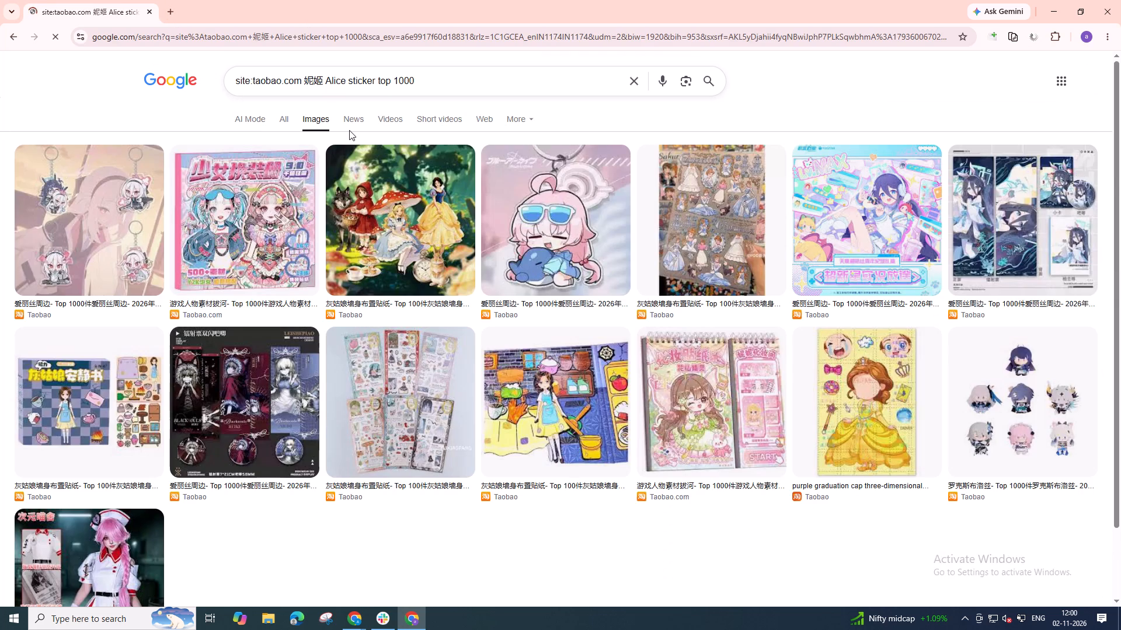
scroll(530, 335, down, 7)
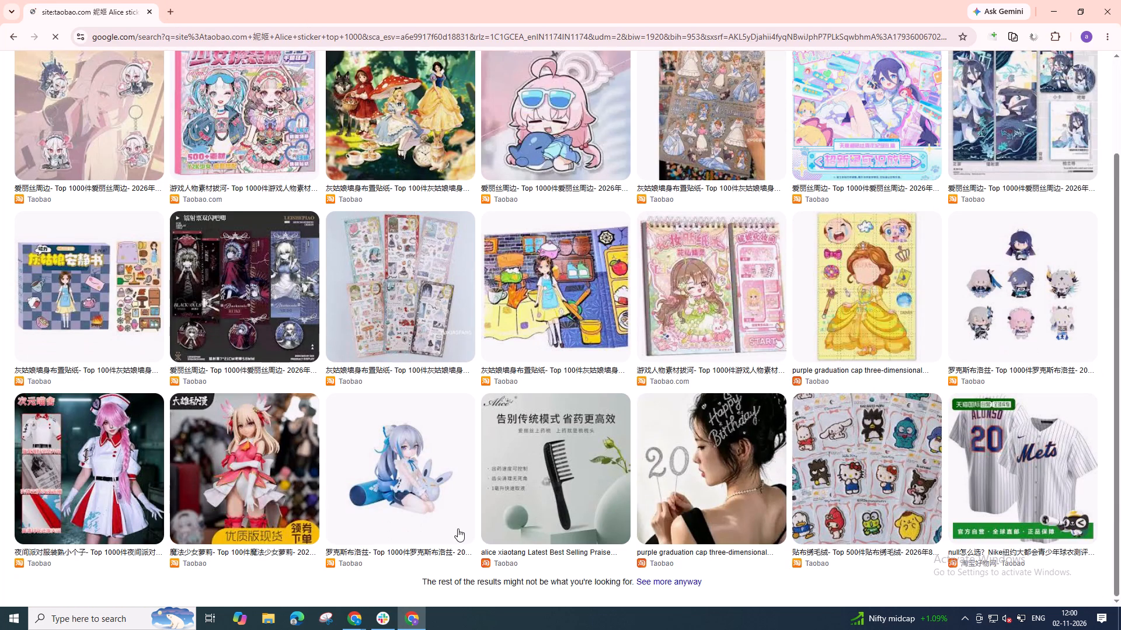
scroll(434, 511, up, 8)
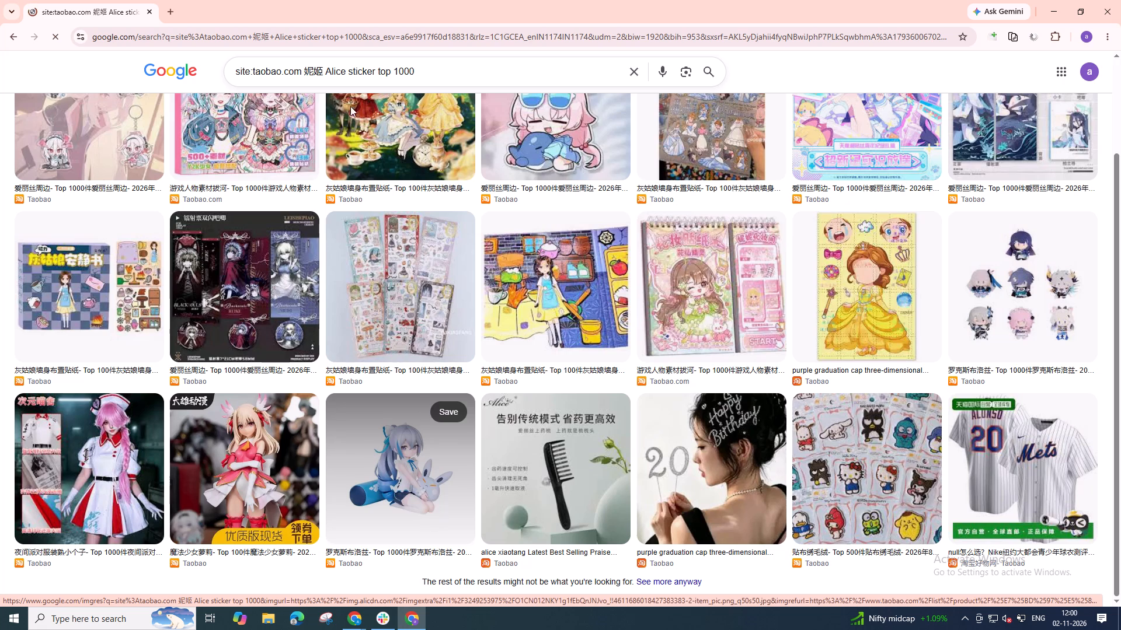
click(274, 120)
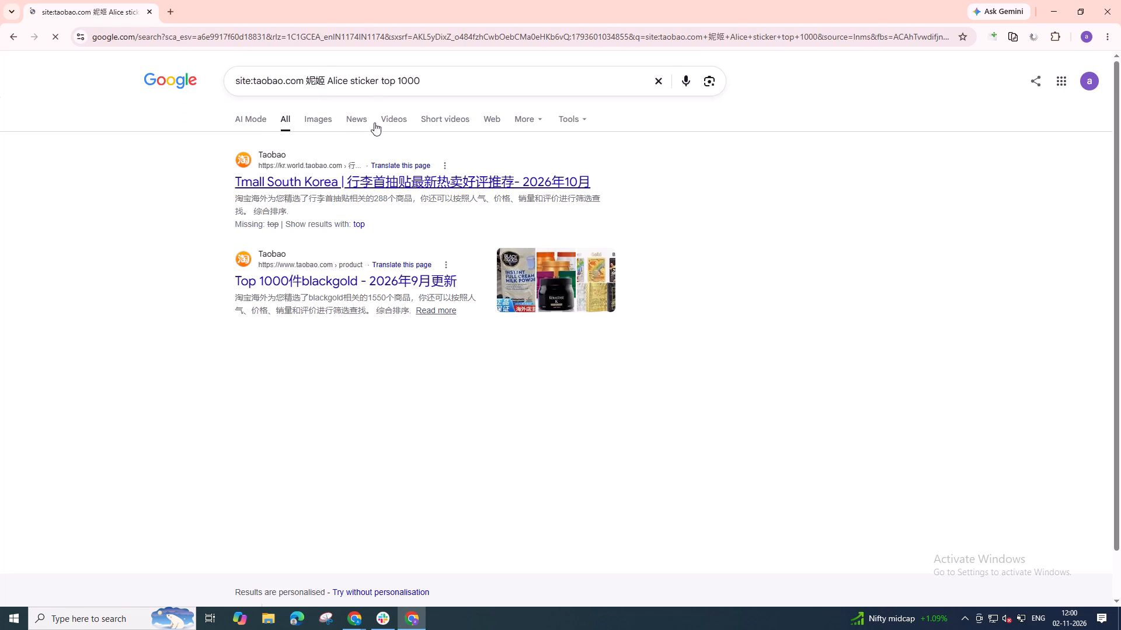
Change the search to "stickers", inspect the Tmall South Korea result 行李首抽贴 and close it.
click(378, 83)
key(s)
key(Return)
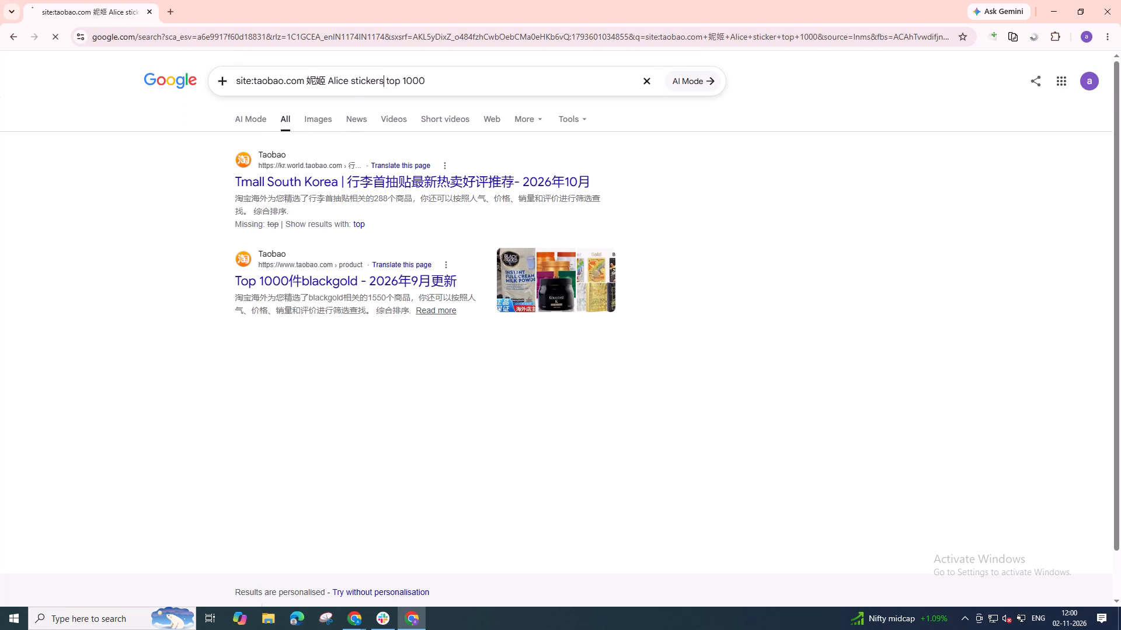
ctrl+click(401, 184)
click(269, 0)
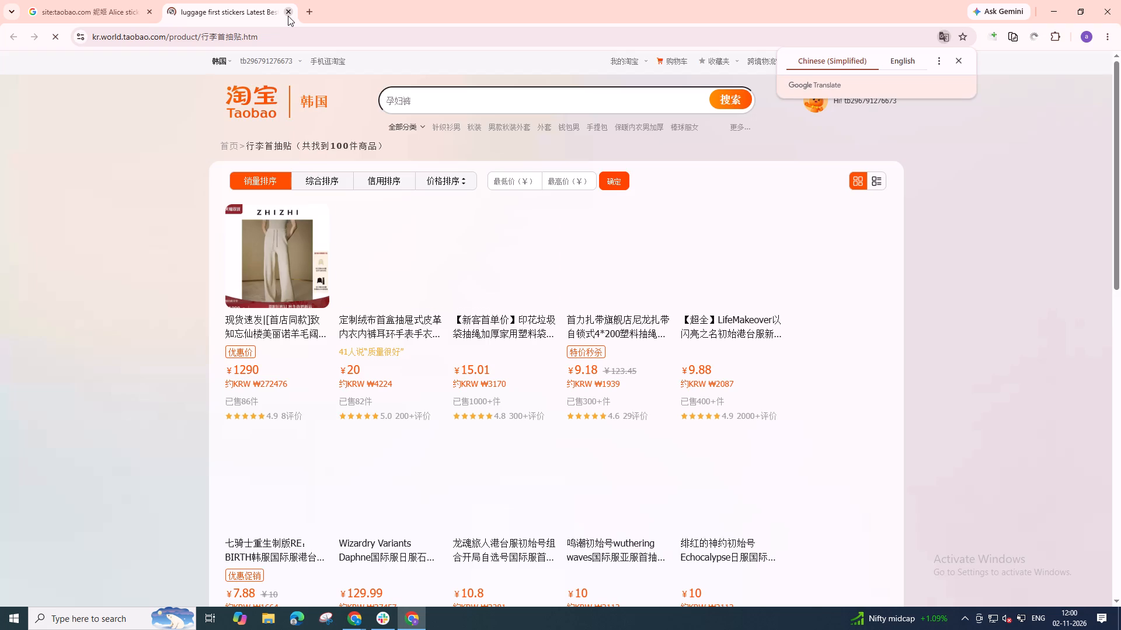
click(288, 16)
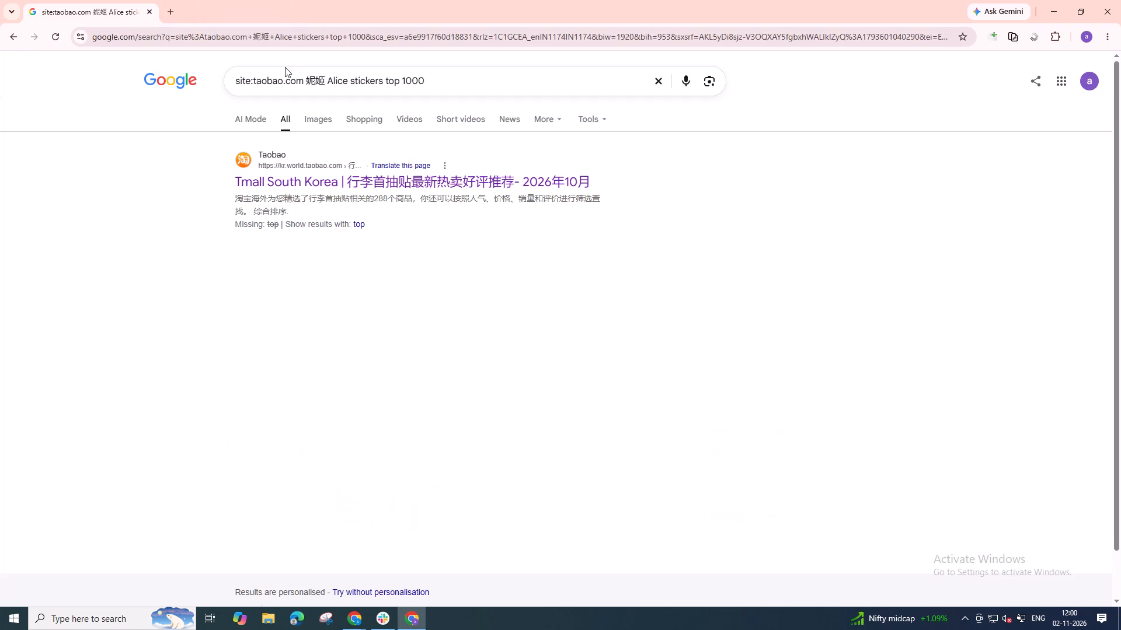
Search for "site:taobao.com Nikkie Alice stickers top 1000" and look through the expanded image results.
double_click(314, 80)
key(Delete)
key(Right)
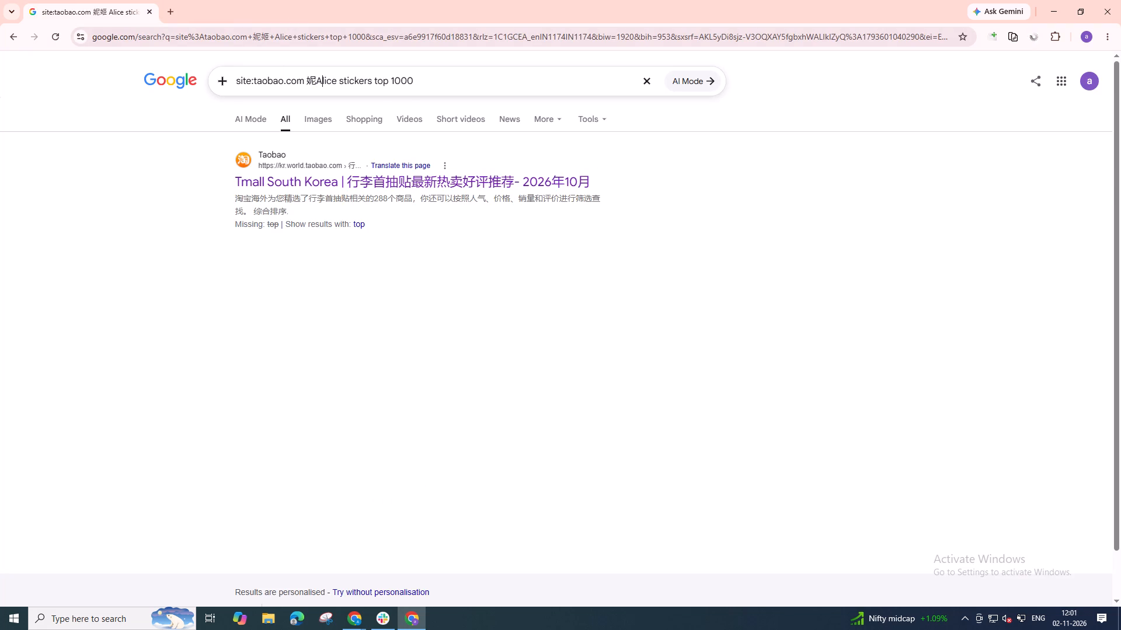
key(BackSpace)
key(BackSpace)
key(BackSpace)
key(space)
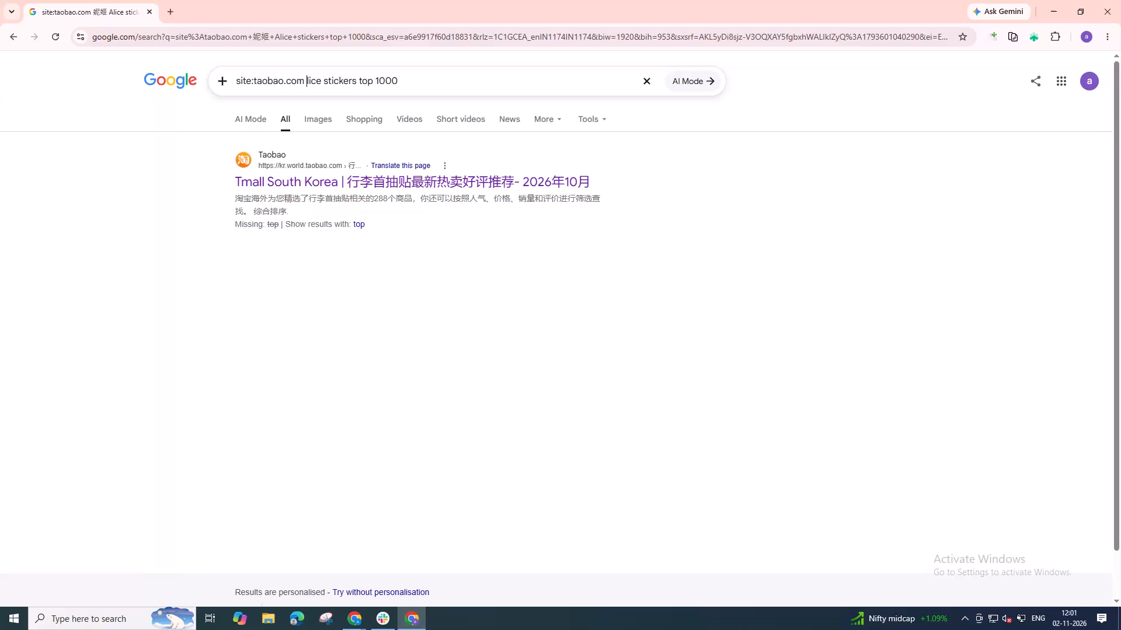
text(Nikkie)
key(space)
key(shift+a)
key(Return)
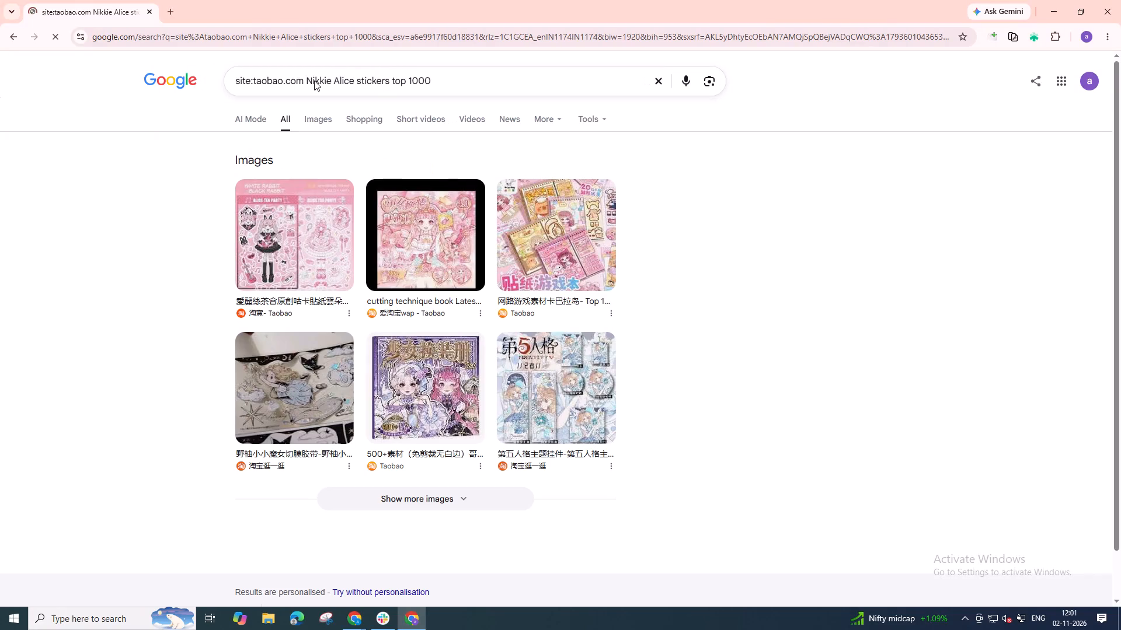
click(429, 492)
scroll(450, 490, down, 6)
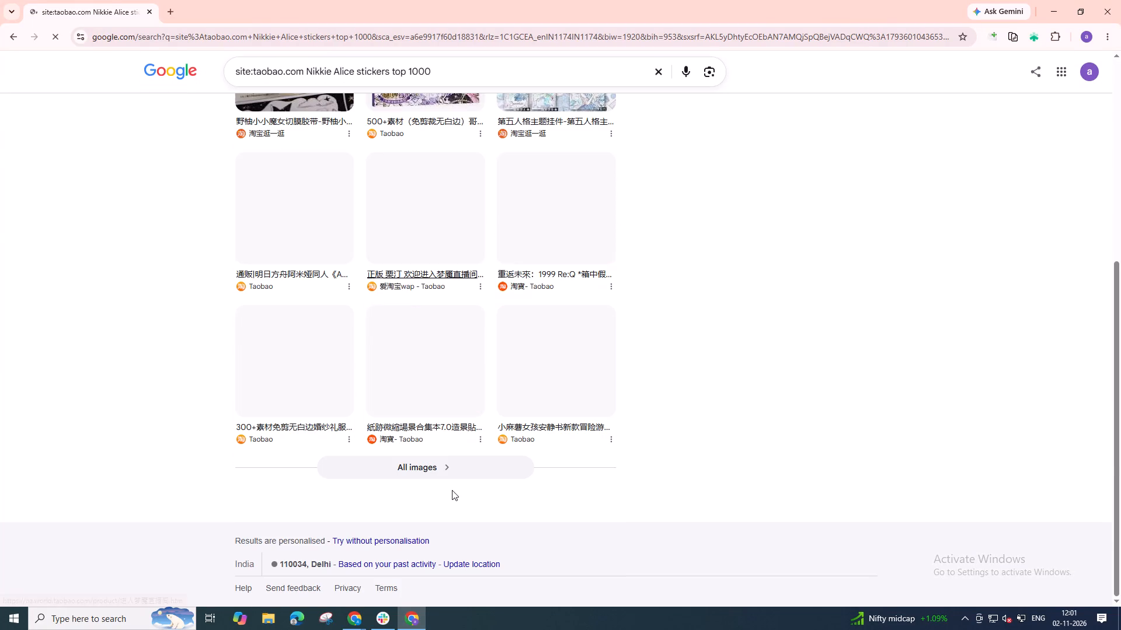
Search for "site:taobao.com Nikkie Alice keychain top 1000".
double_click(377, 69)
text(keychain)
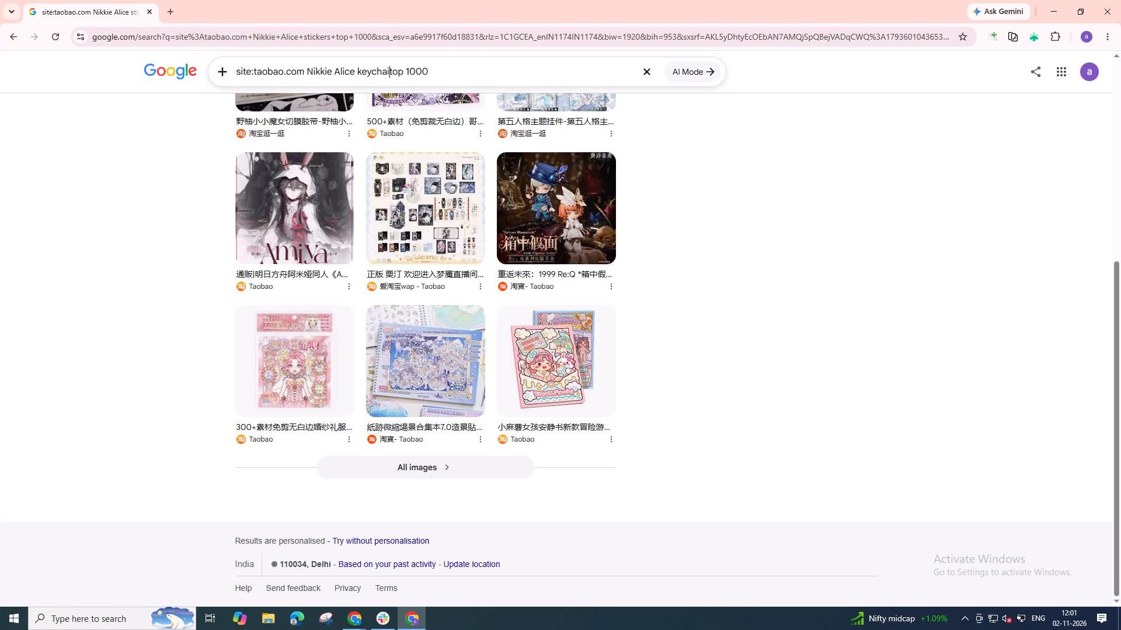
key(Return)
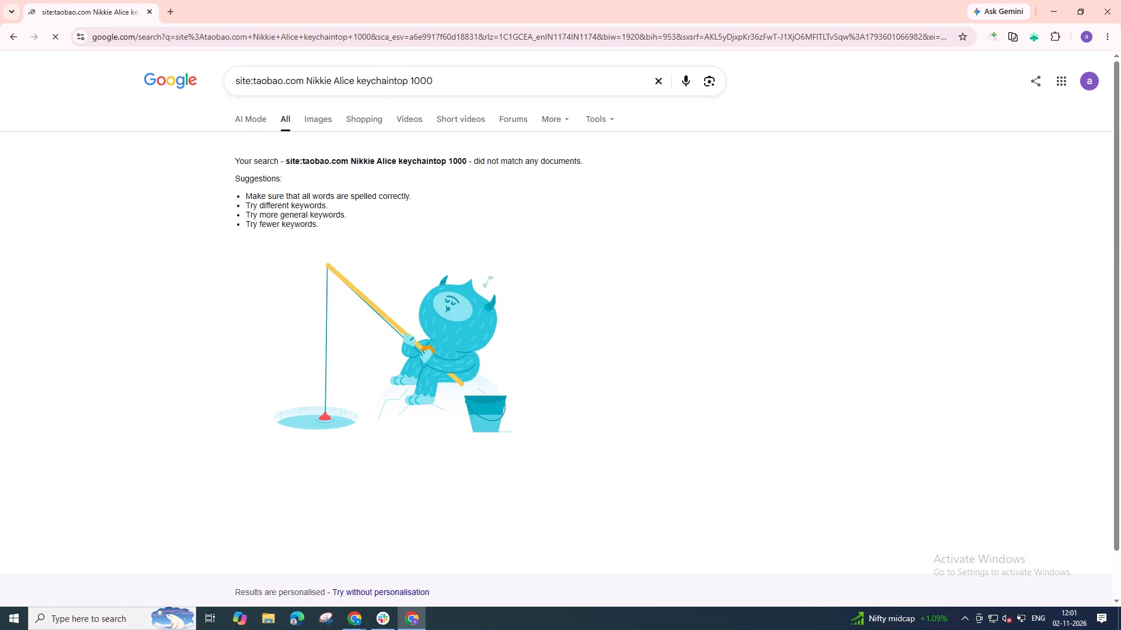
click(395, 80)
key(space)
key(Return)
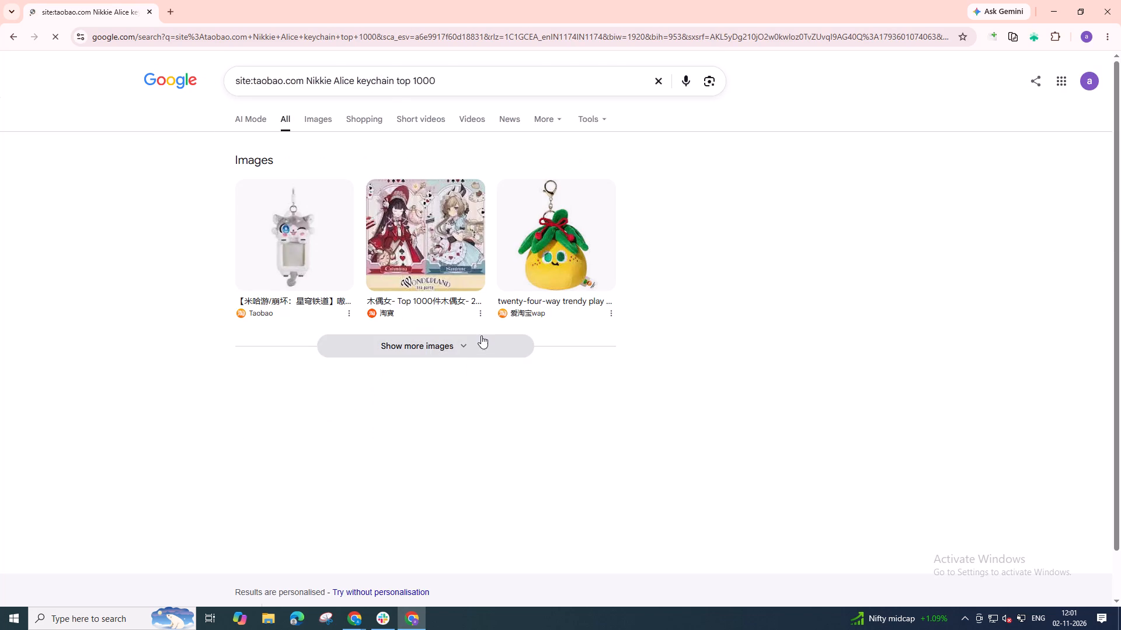
Look through the full set of keychain image results for Taobao items showing NIKKE Alice.
click(482, 345)
scroll(744, 367, down, 4)
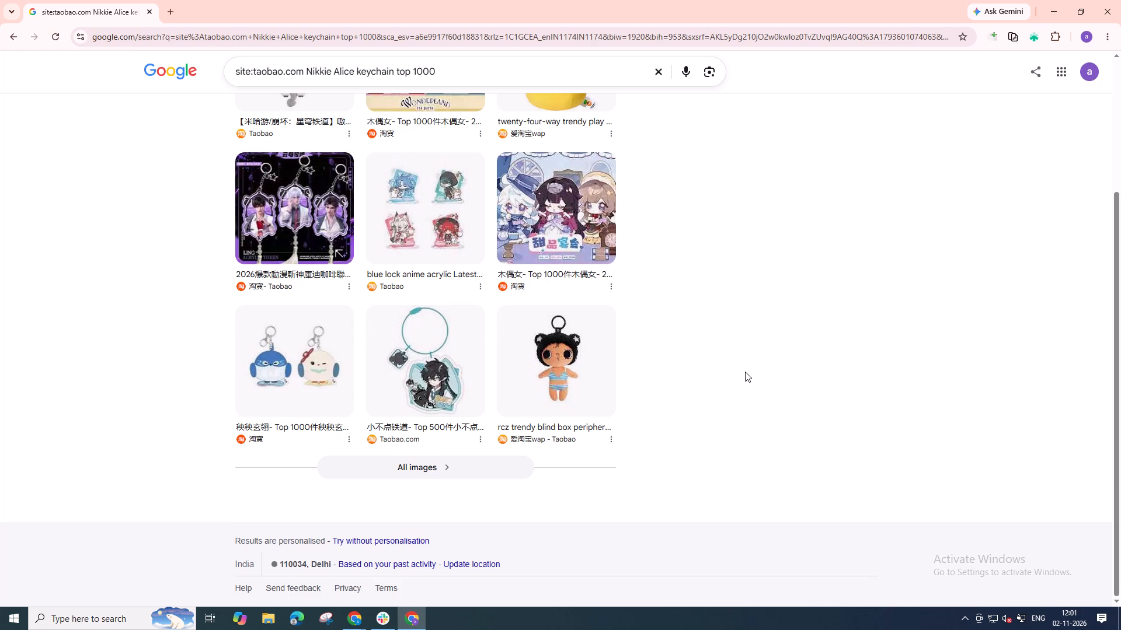
scroll(779, 190, down, 6)
click(483, 469)
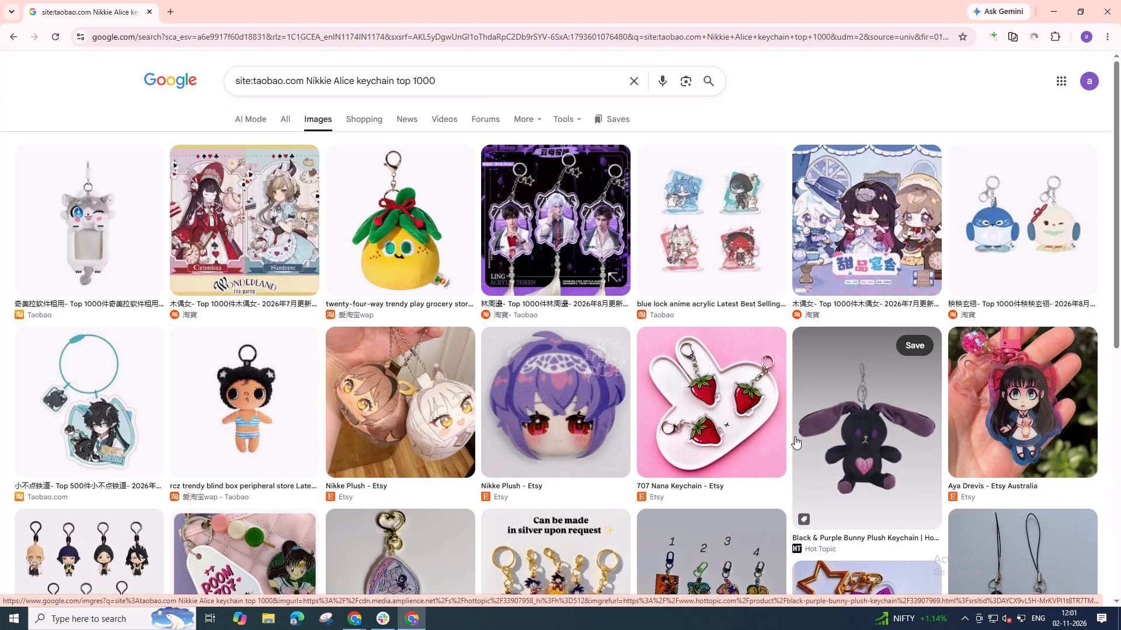
scroll(692, 445, down, 6)
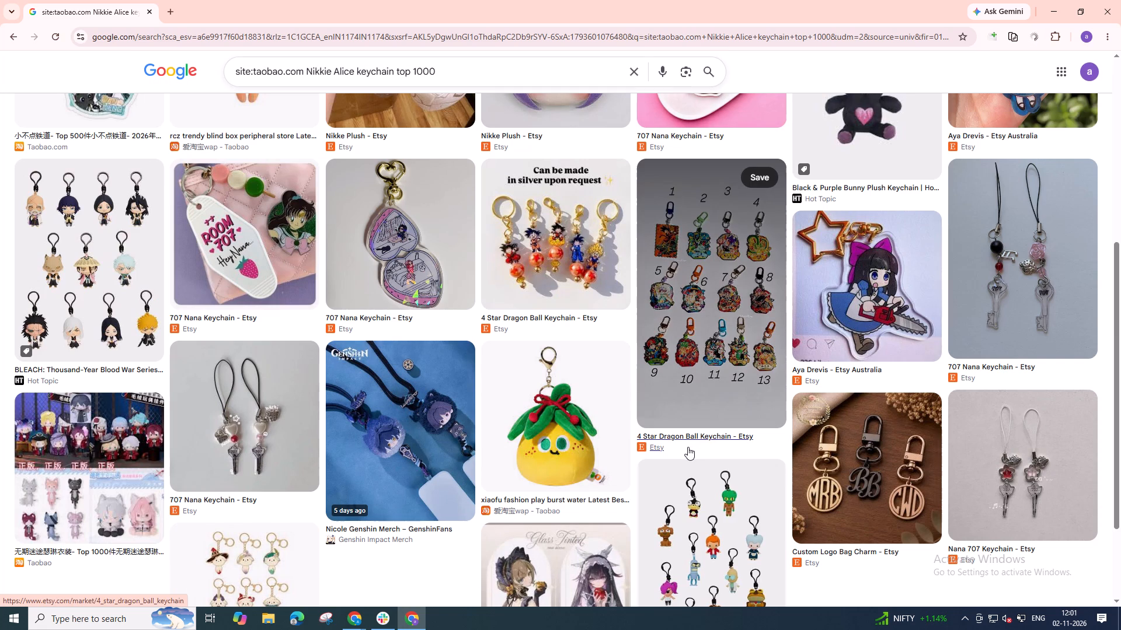
scroll(669, 440, down, 6)
scroll(632, 452, up, 8)
scroll(562, 412, up, 5)
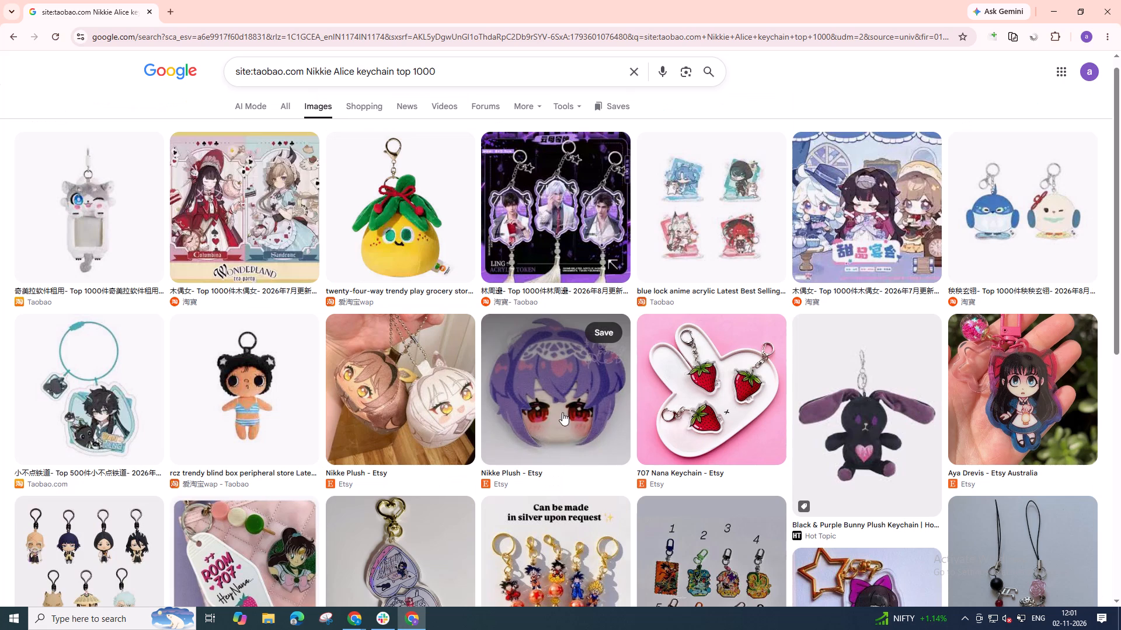
Search for "site:taobao.com Nikkie Alice shirt top 1000" and look through the expanded image results.
scroll(562, 412, up, 2)
double_click(385, 81)
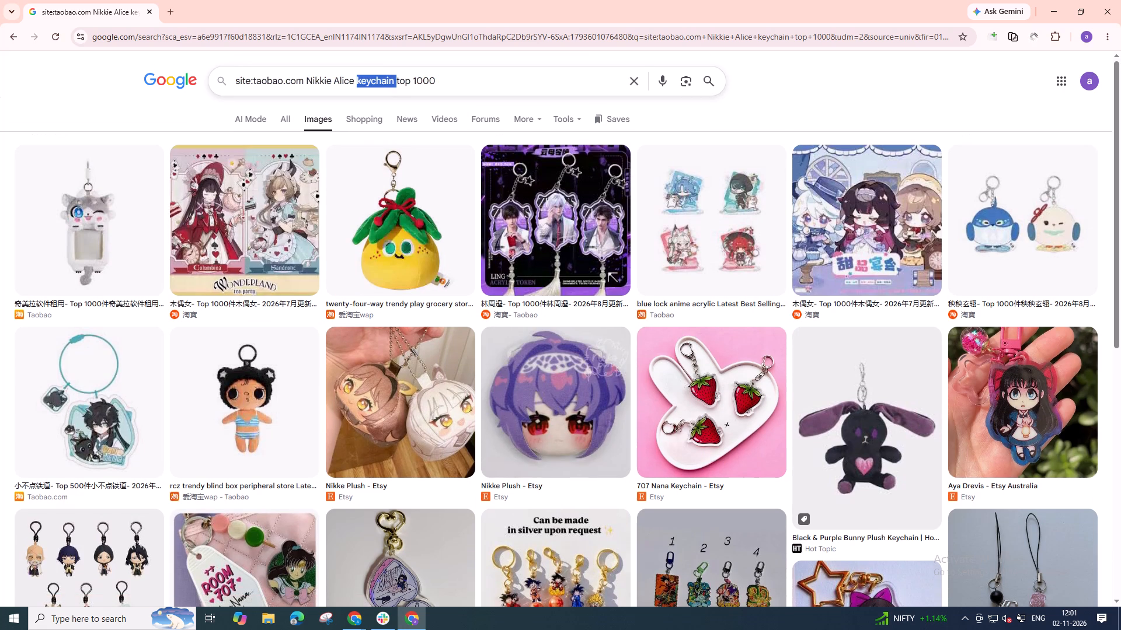
key(Delete)
text(shirt)
key(space)
key(Return)
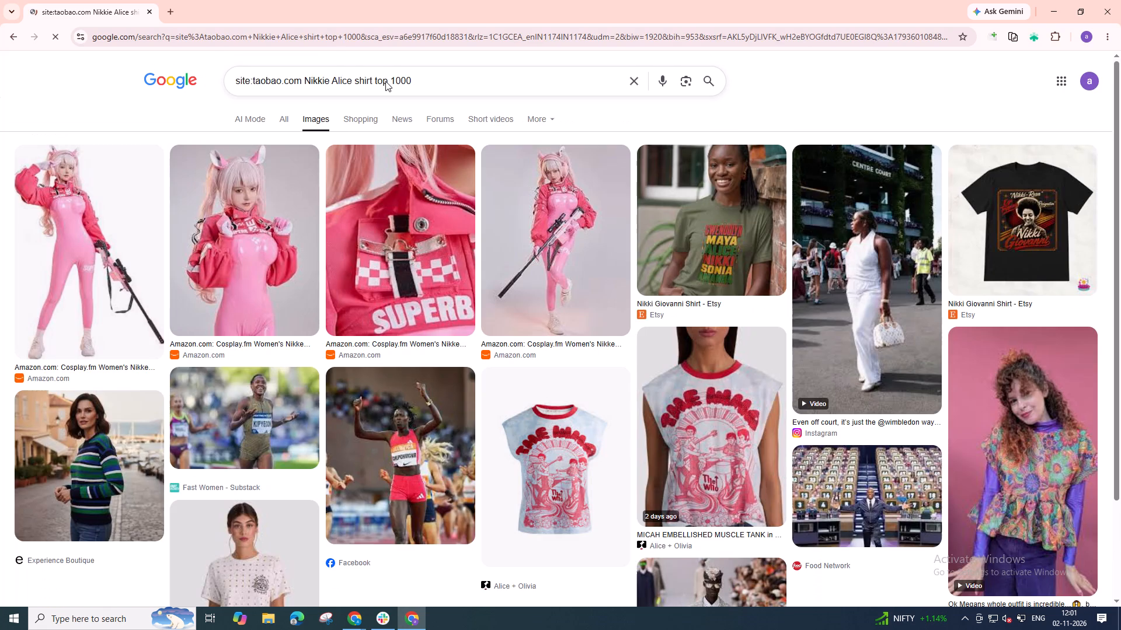
scroll(595, 401, down, 6)
scroll(592, 412, up, 8)
click(278, 115)
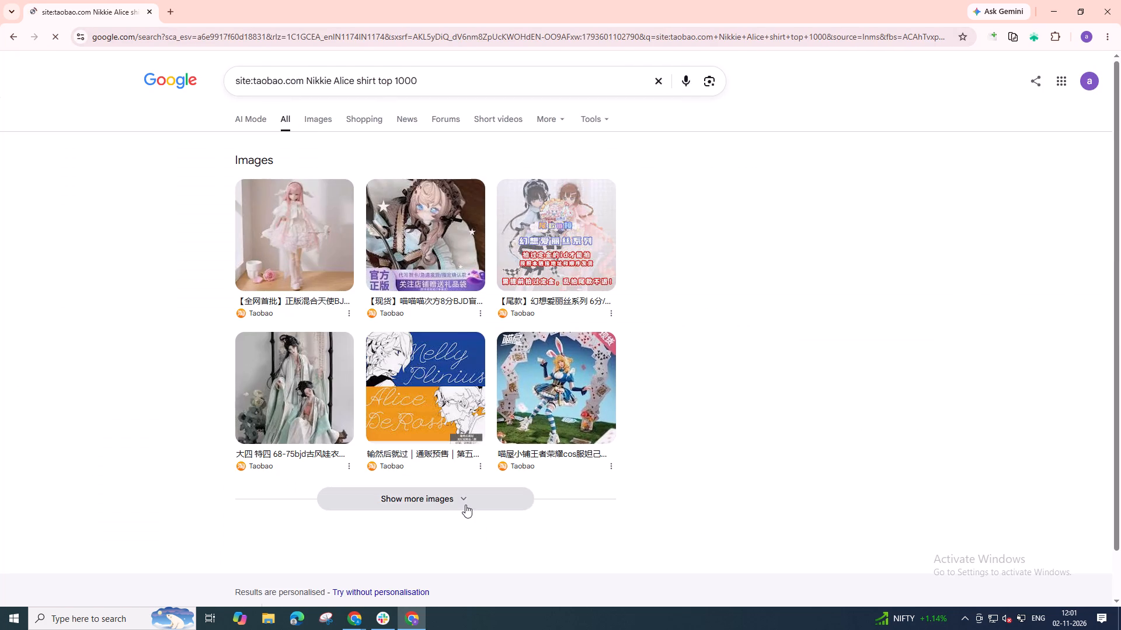
click(466, 503)
scroll(729, 422, down, 6)
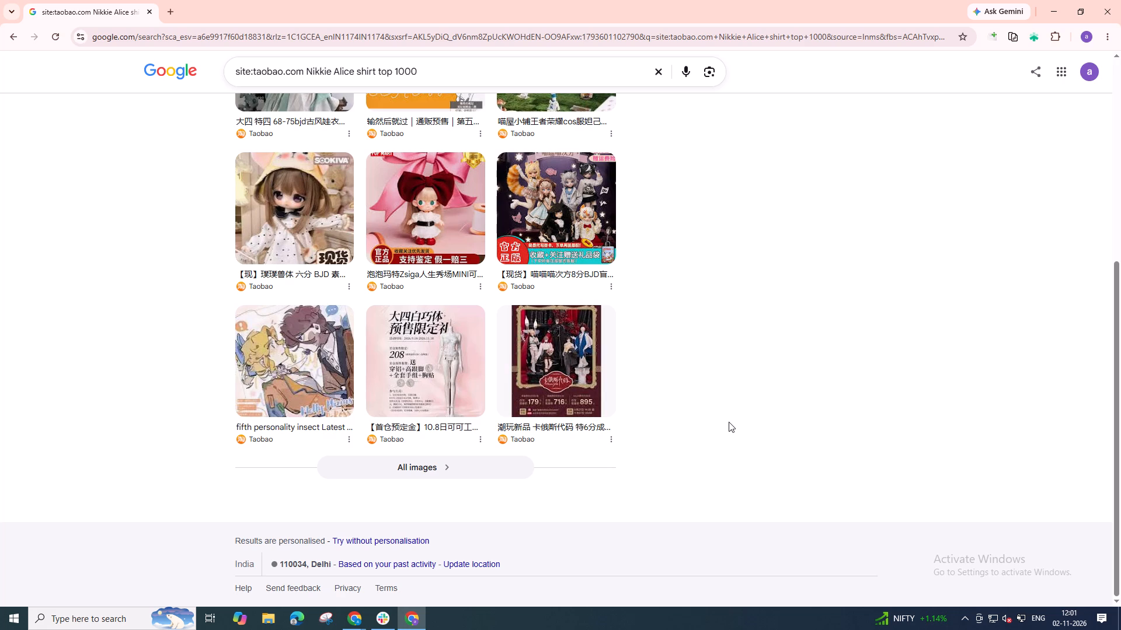
Copy the NIKKE Alice keyword "nikke 愛麗絲" from Shiftup - Nikke Keywords and search for "site:taobao.com nikke 愛麗絲 shirt top 1000".
double_click(337, 71)
key(alt+Tab)
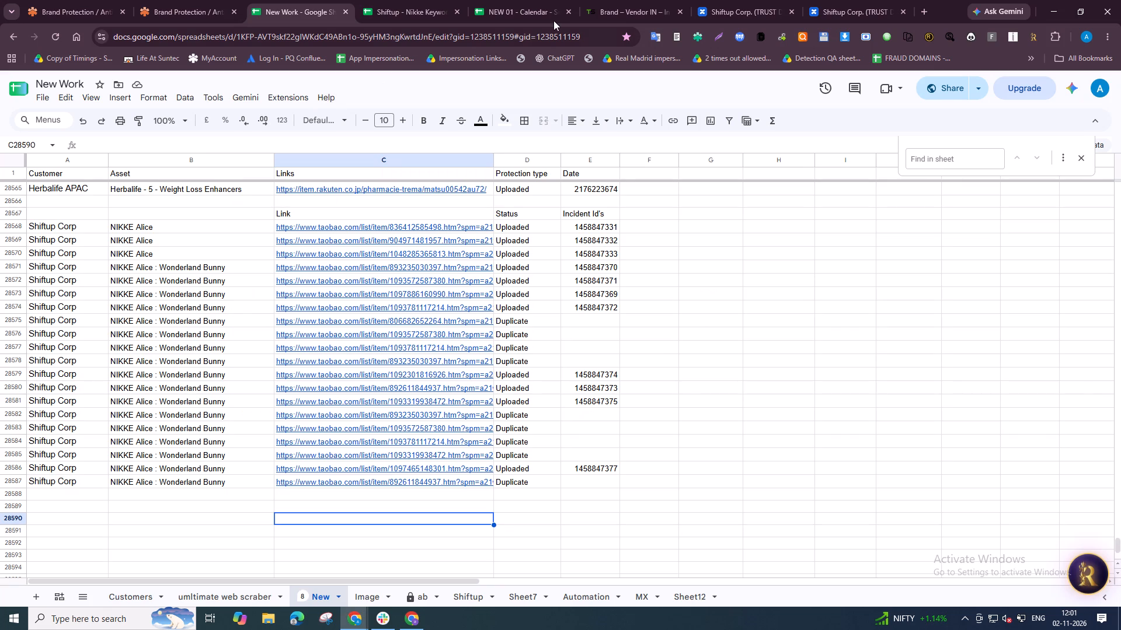
click(455, 0)
click(279, 296)
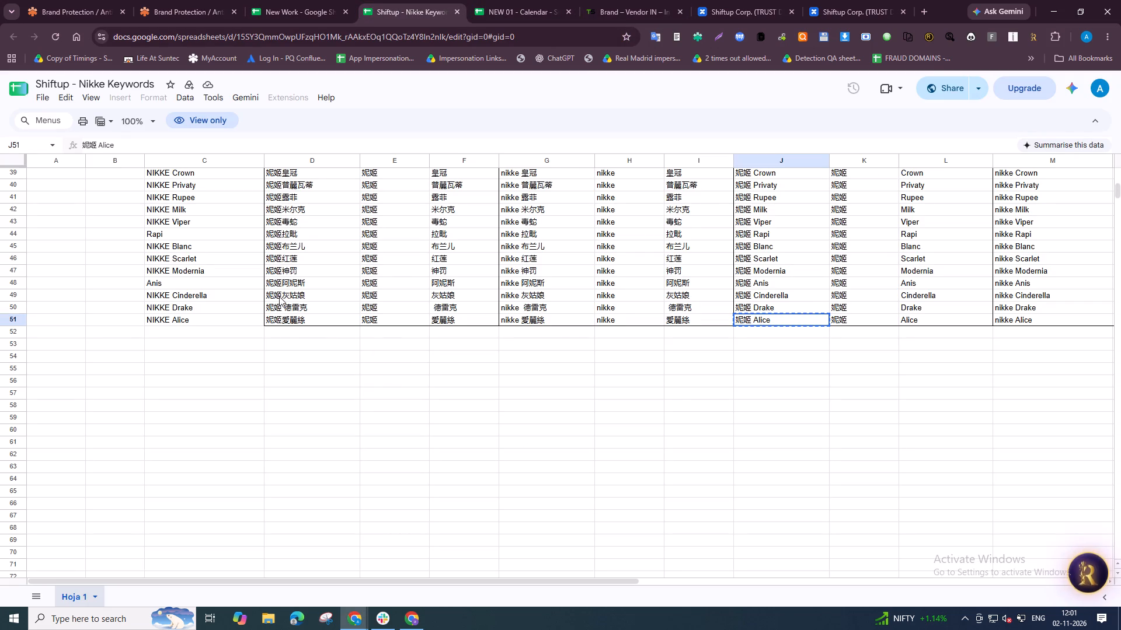
click(280, 314)
click(546, 322)
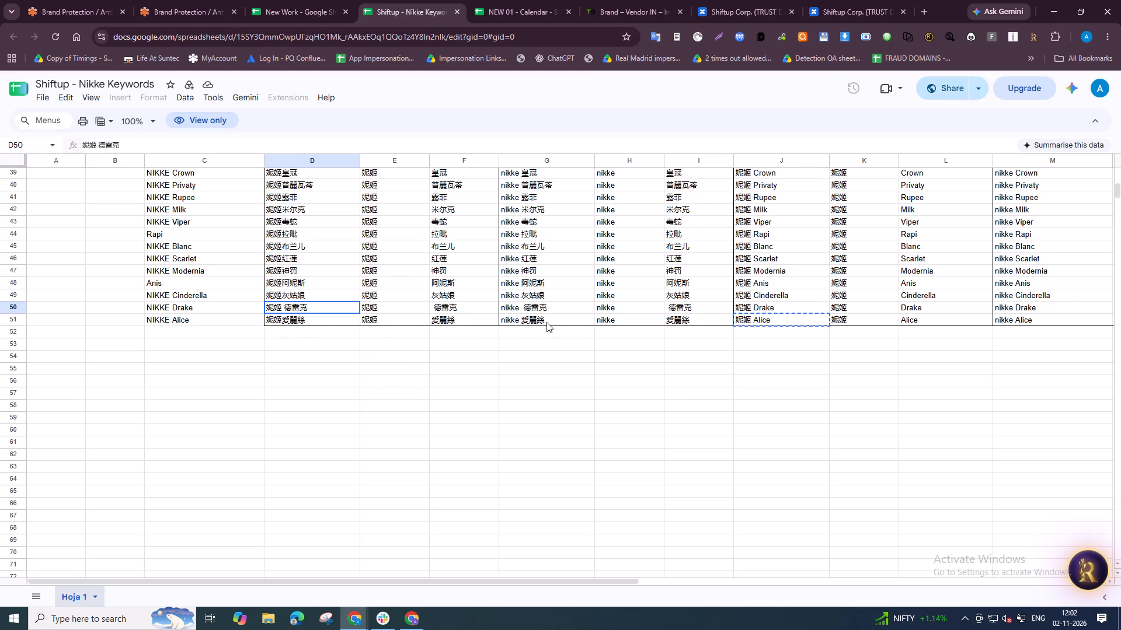
key(ctrl+c)
key(alt+Tab)
double_click(313, 70)
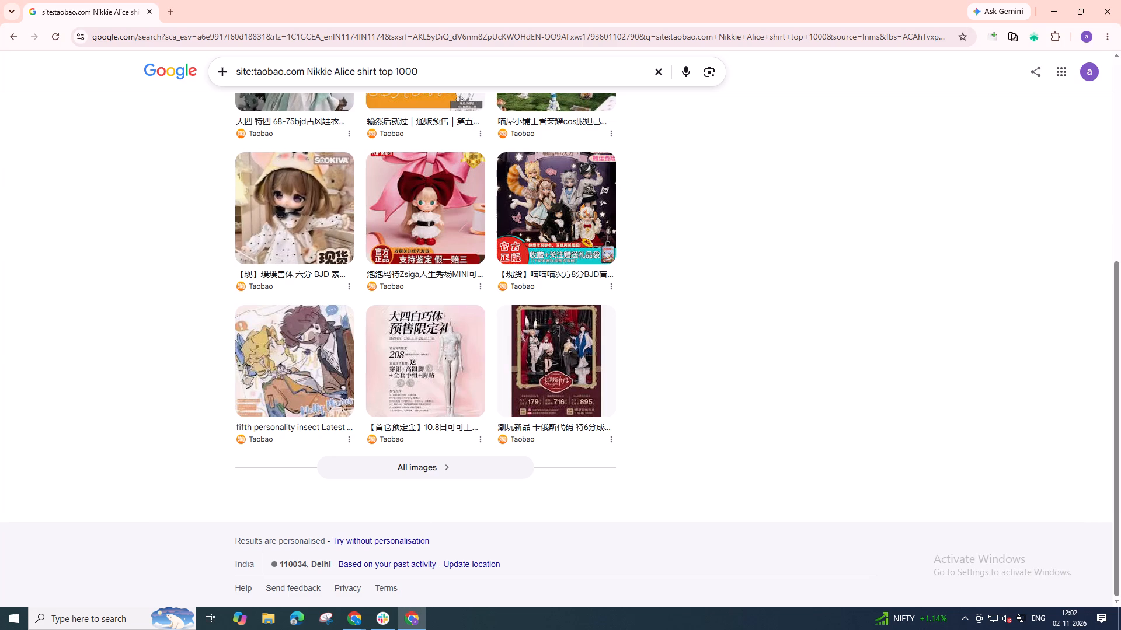
shift+click(353, 64)
key(ctrl+v)
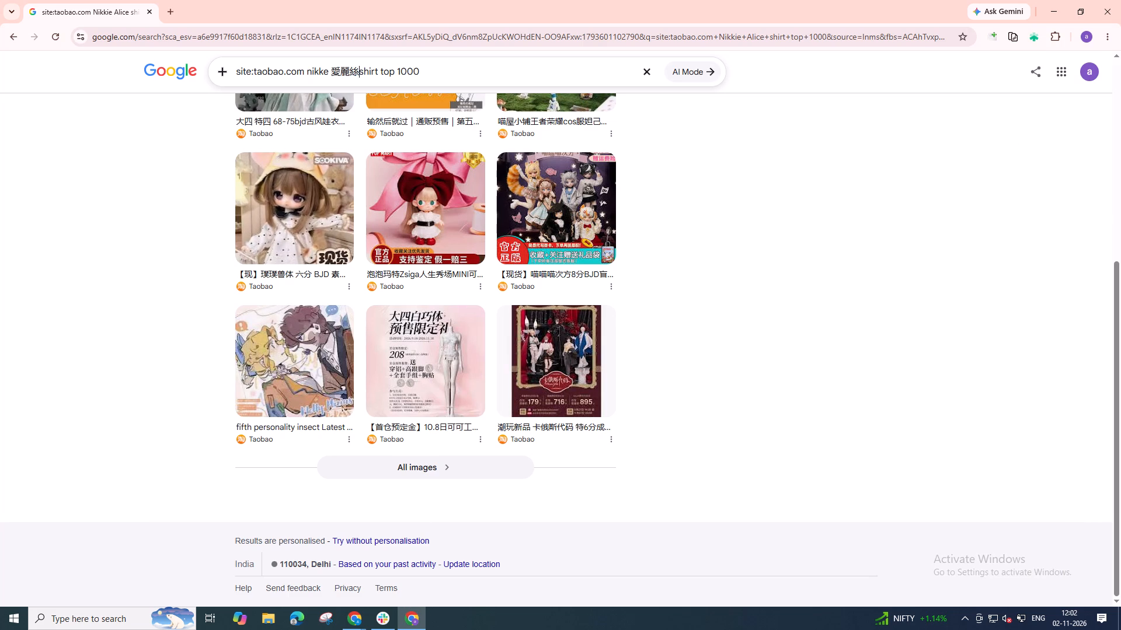
key(space)
key(Return)
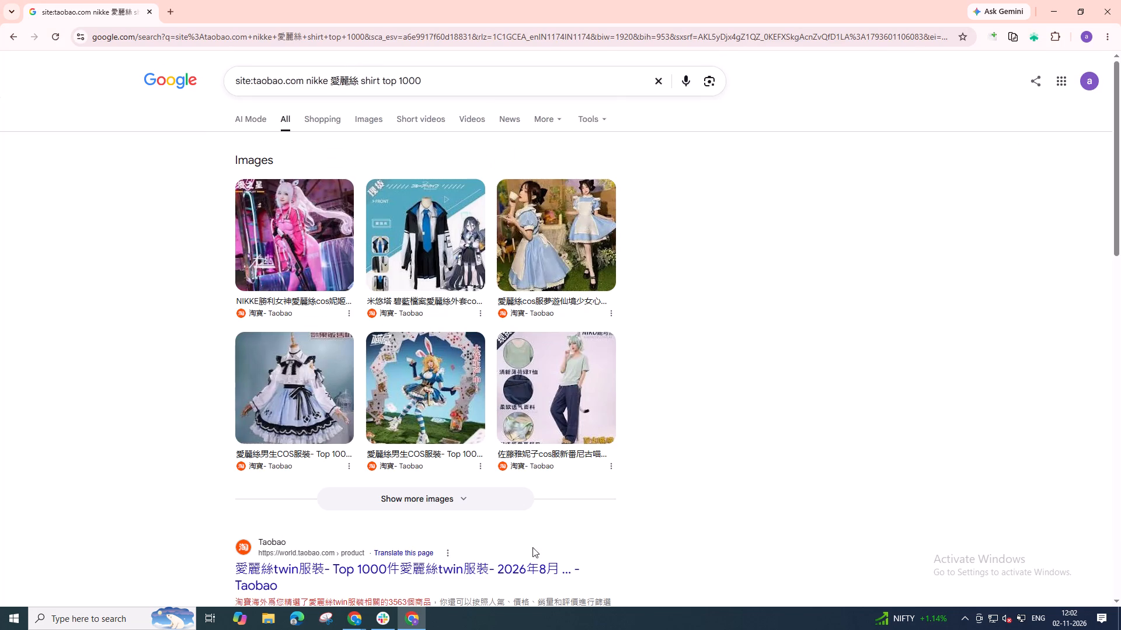
Look through the expanded image results, inspect the 愛麗絲twin服裝 Taobao result and close it.
click(511, 496)
scroll(552, 468, down, 7)
scroll(590, 455, up, 1)
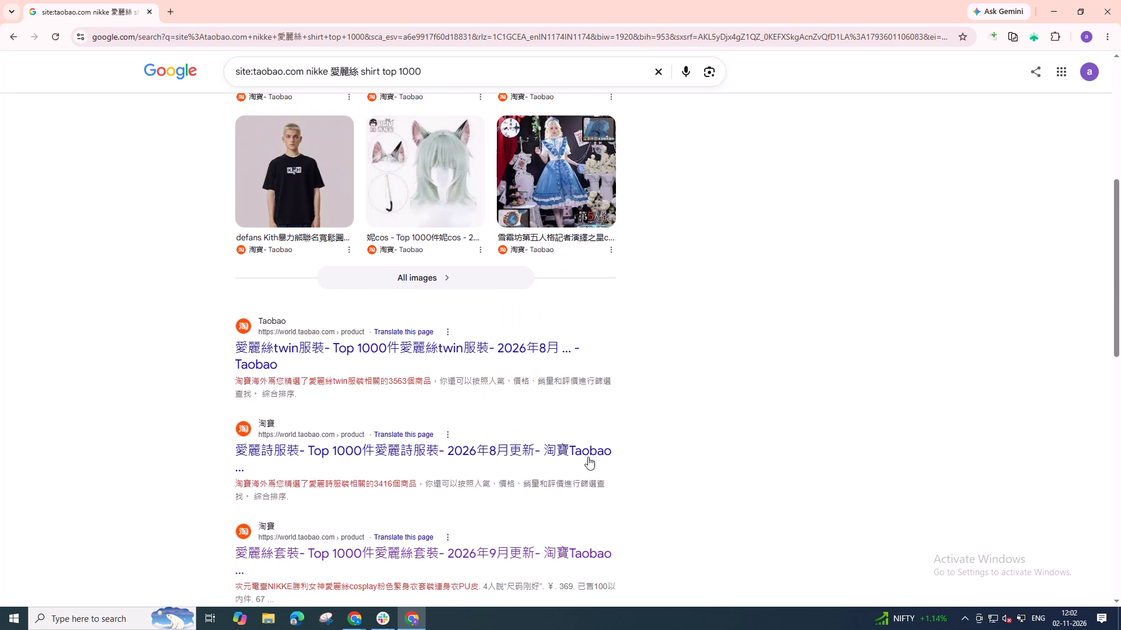
middle_click(471, 352)
click(272, 0)
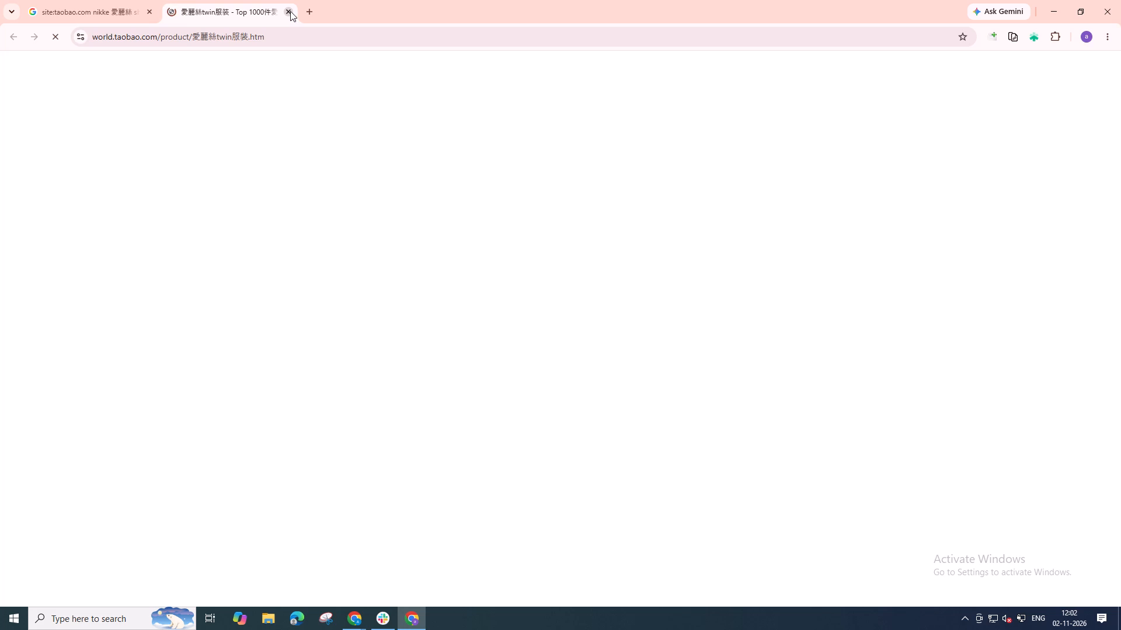
click(290, 11)
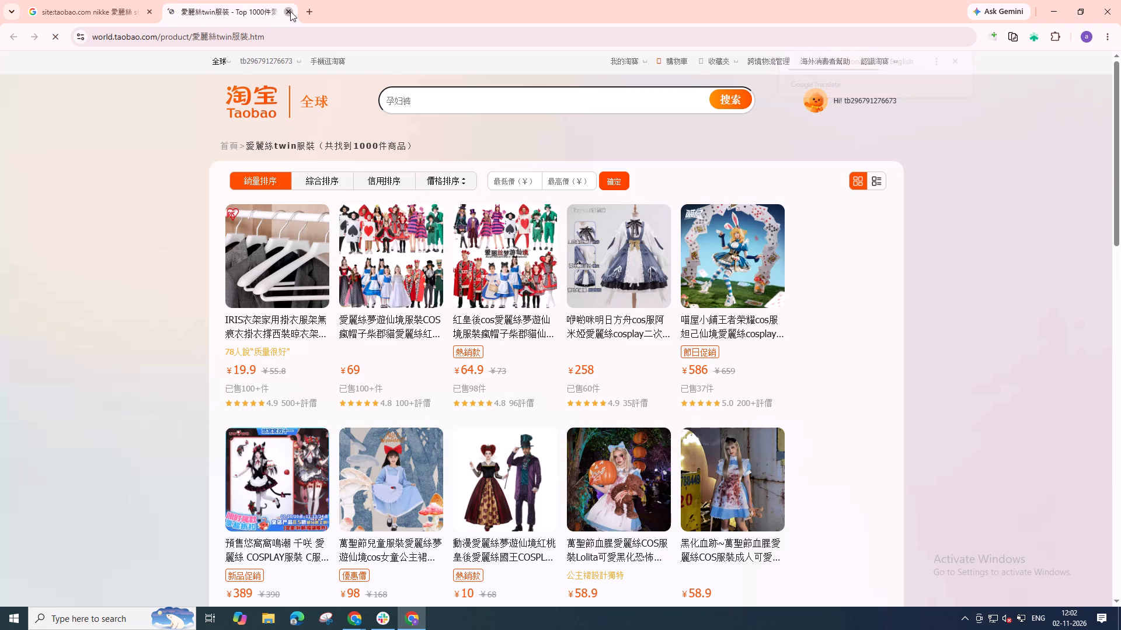
scroll(308, 82, down, 2)
scroll(350, 249, up, 5)
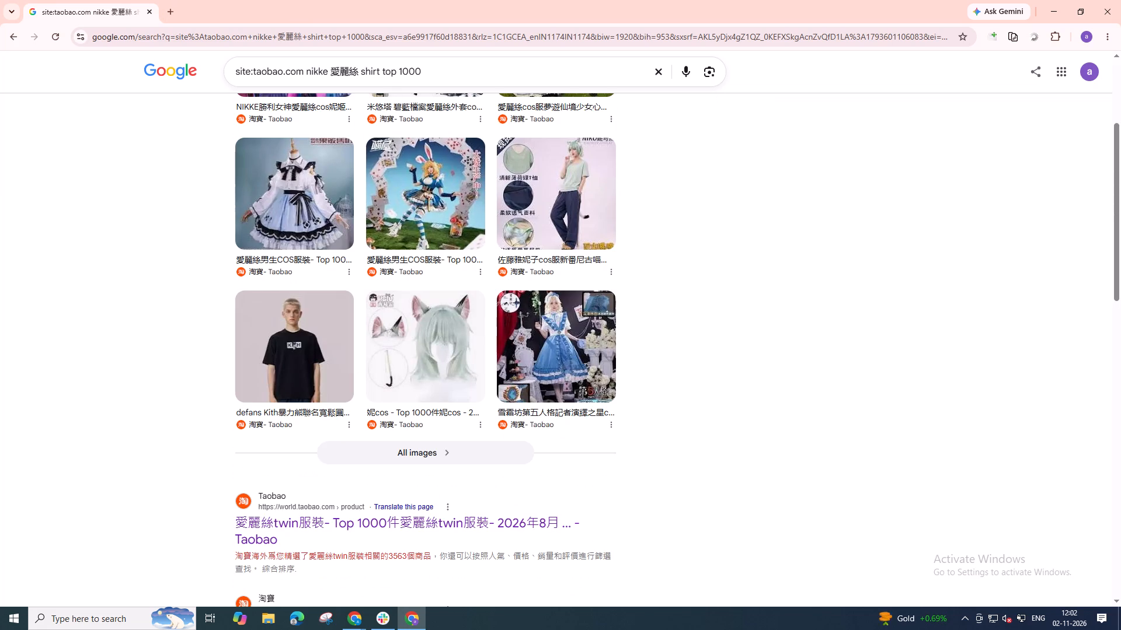
Remove "top 1000" from the search, inspect the NIKKE zozotown T-shirt listing and close it.
drag(382, 68, 503, 68)
key(Delete)
key(Return)
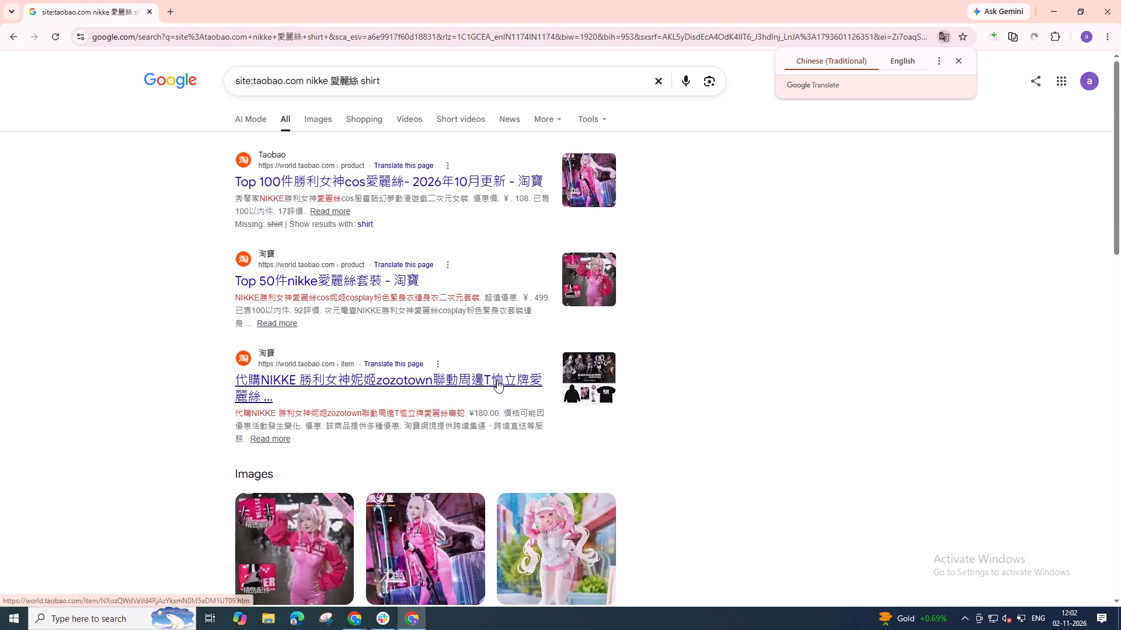
middle_click(497, 380)
click(209, 0)
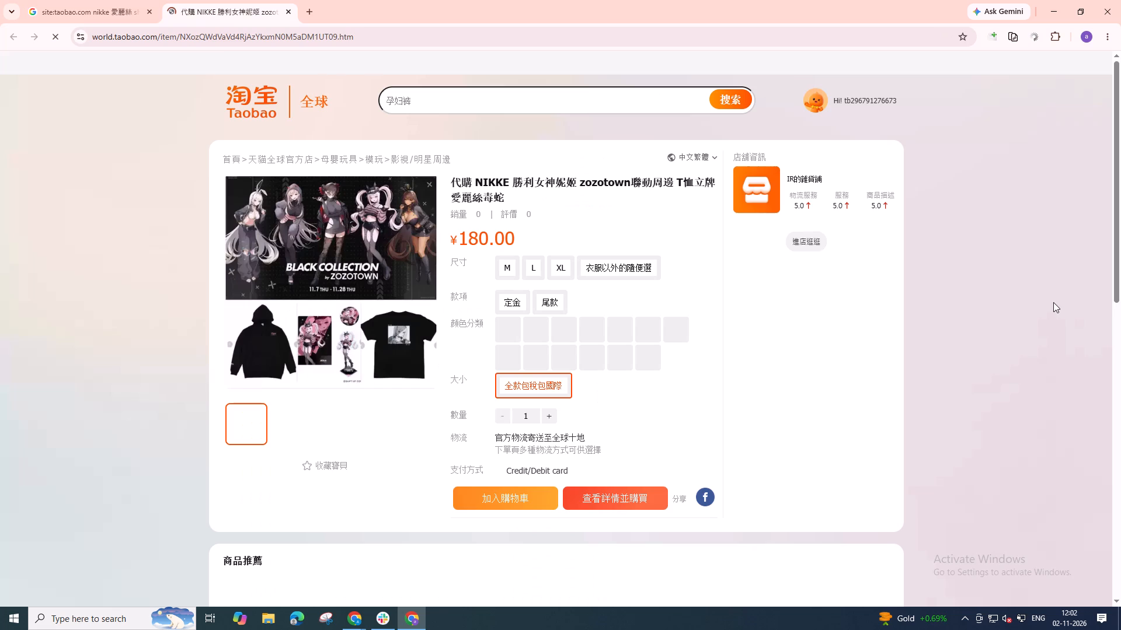
click(288, 11)
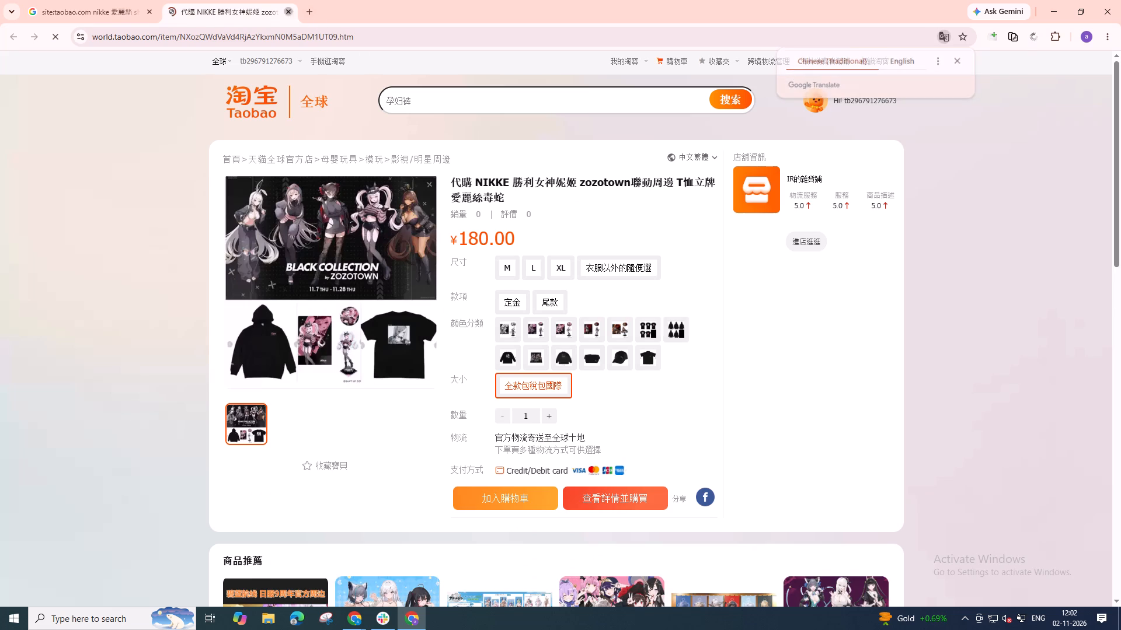
Expand the image results, open the 妮姬勝利女神愛麗絲 Top 500 page from the Collection Figure Rich image and show its products as a list.
scroll(424, 403, down, 4)
scroll(626, 429, down, 1)
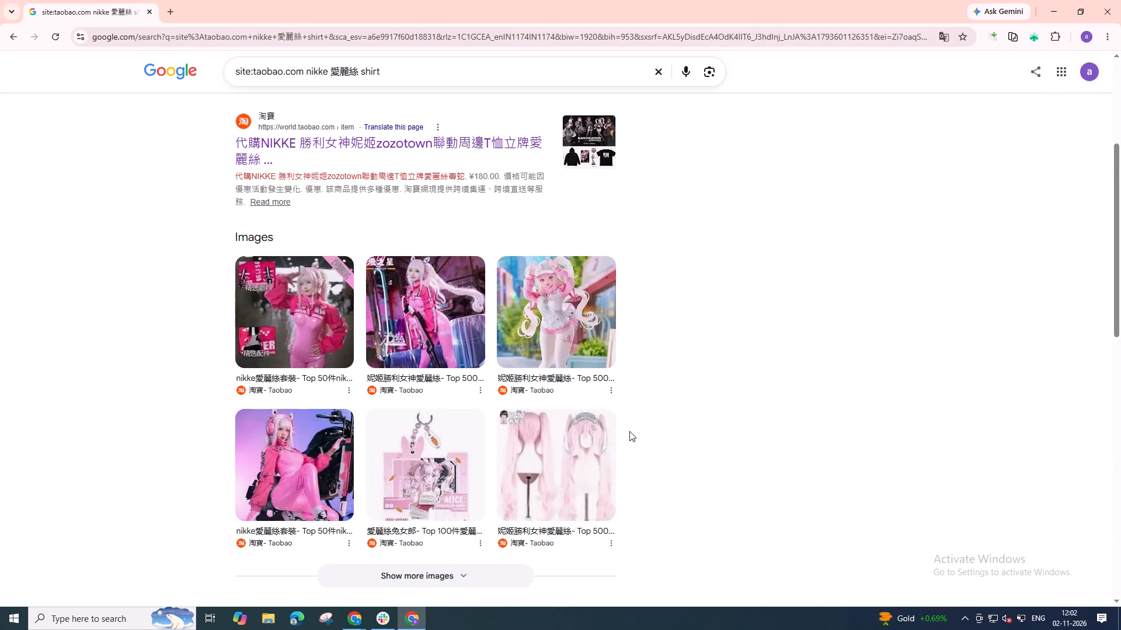
scroll(629, 431, down, 2)
click(503, 409)
scroll(776, 440, down, 2)
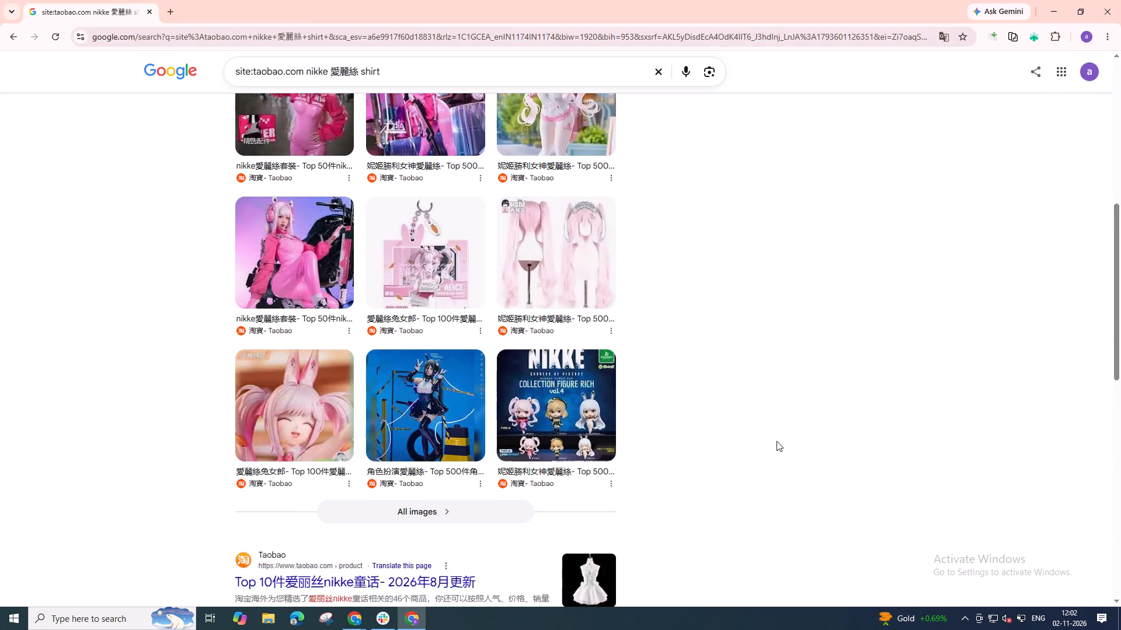
middle_click(572, 402)
click(222, 0)
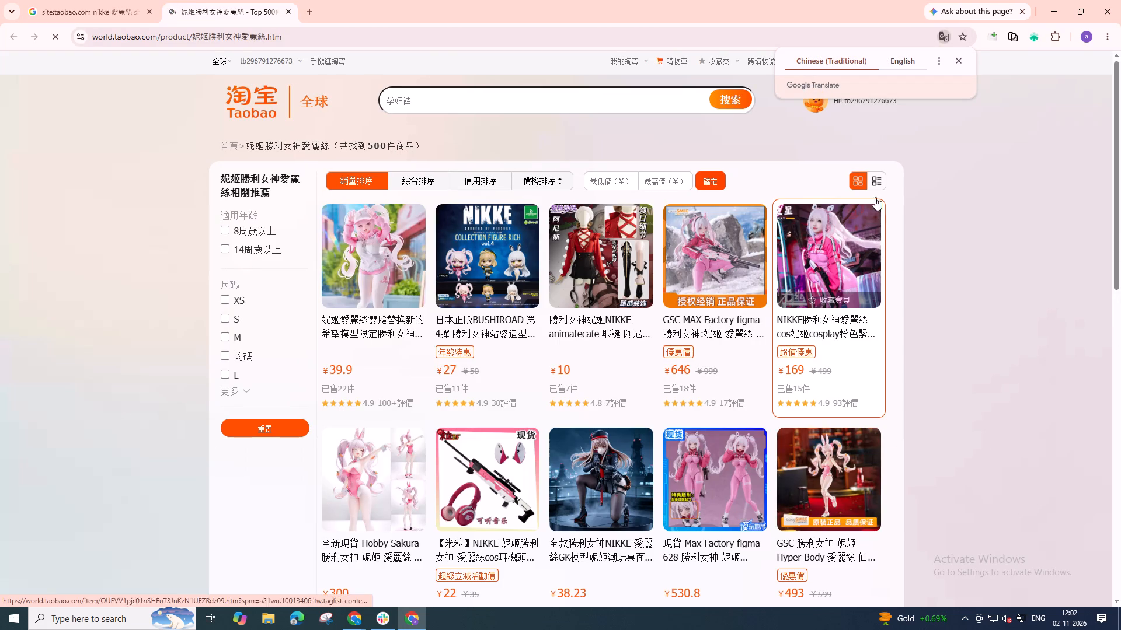
click(880, 181)
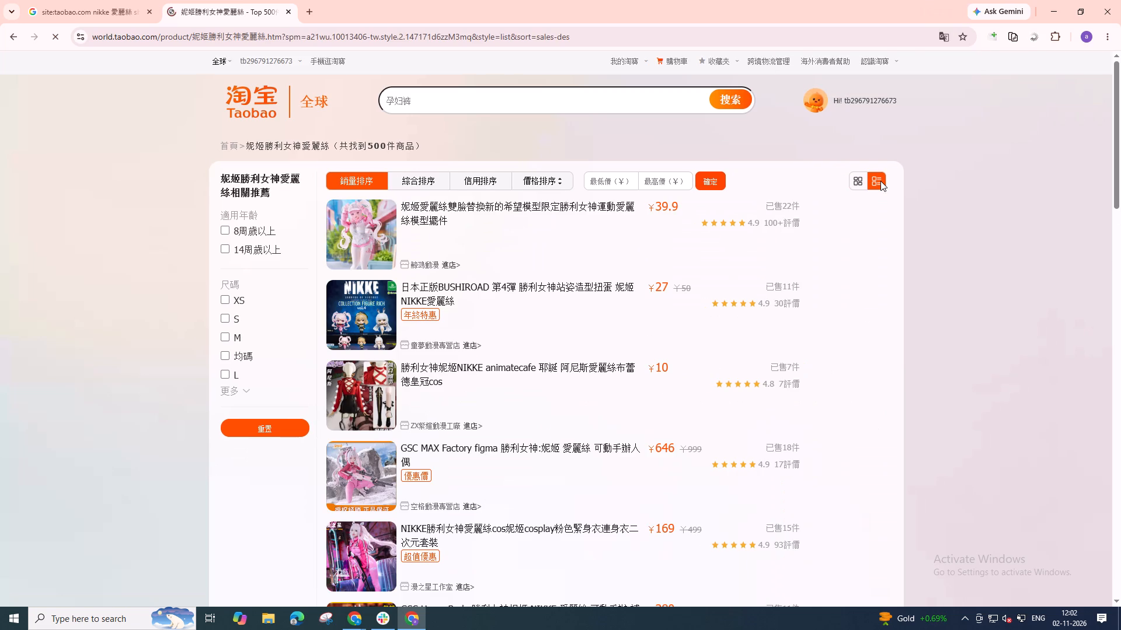
scroll(923, 244, down, 1)
scroll(929, 240, up, 2)
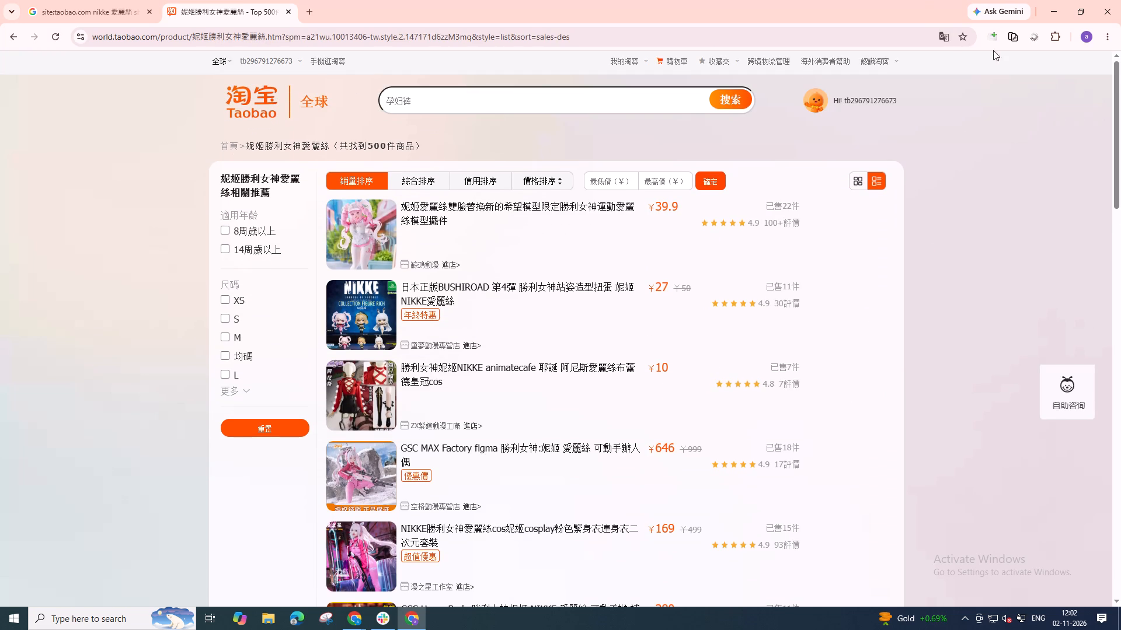
Open the RedPoints IPR Plugin task configuration for the Taobao product list.
click(1033, 41)
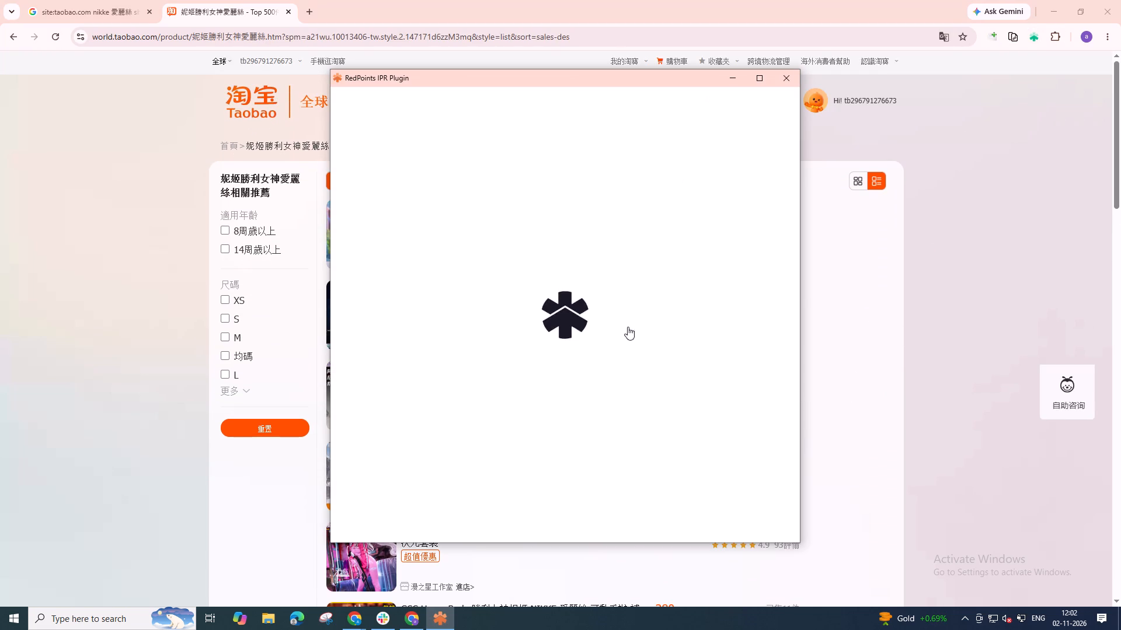
click(628, 320)
click(662, 215)
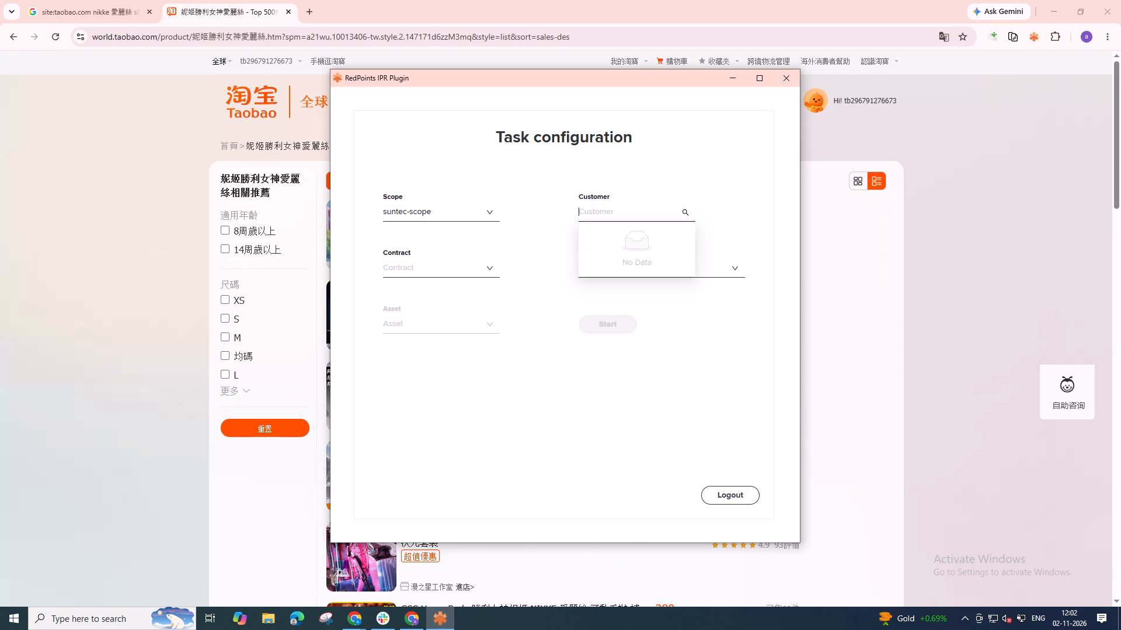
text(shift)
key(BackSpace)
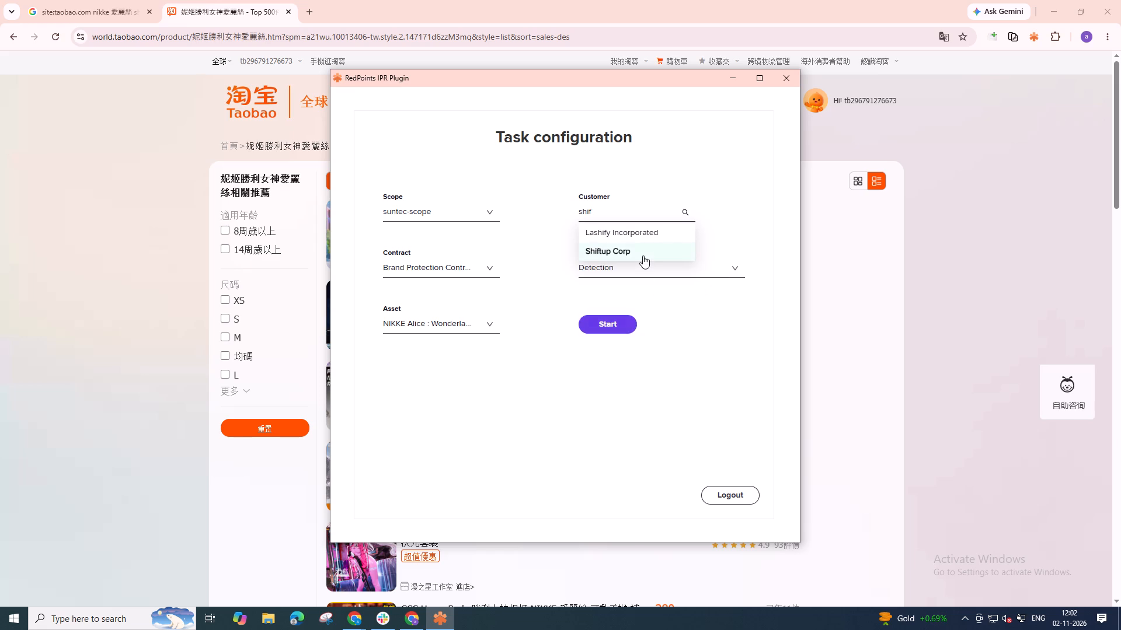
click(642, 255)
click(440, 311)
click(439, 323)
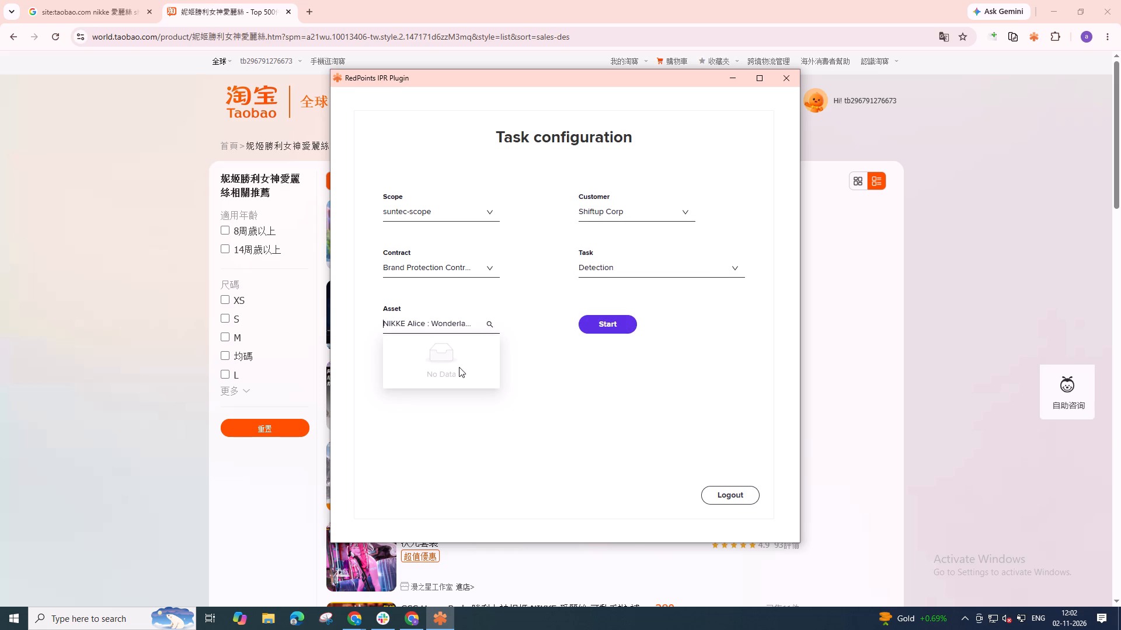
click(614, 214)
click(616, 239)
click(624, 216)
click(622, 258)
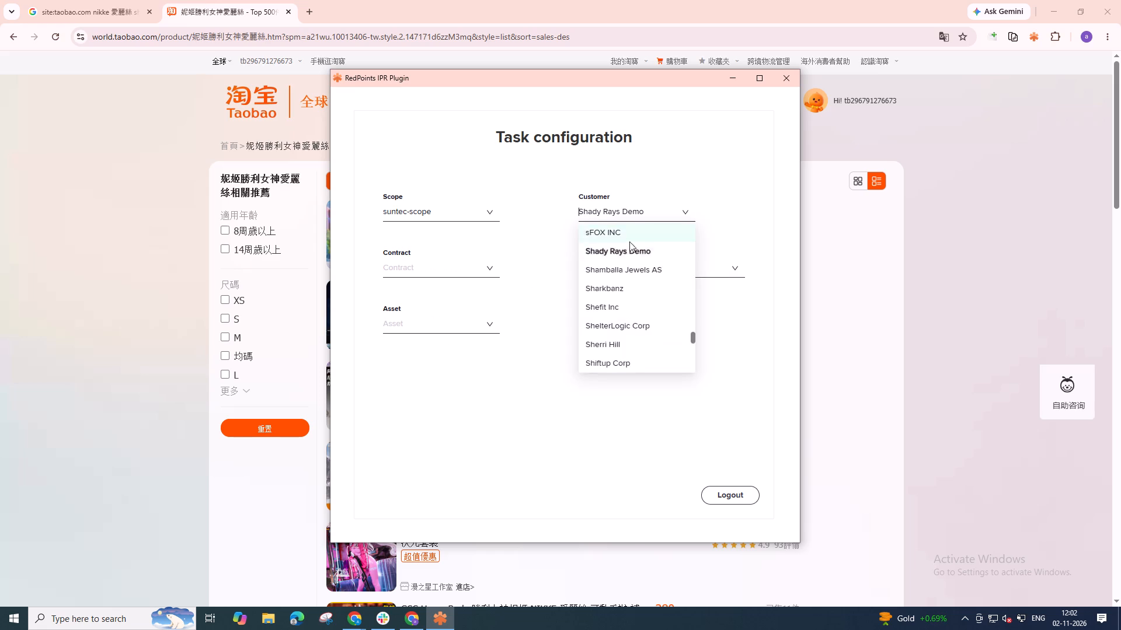
Start a Detection task for customer Shiftup Corp with the Brand Protection contract and the NIKKE Alice asset.
click(632, 212)
text(shift)
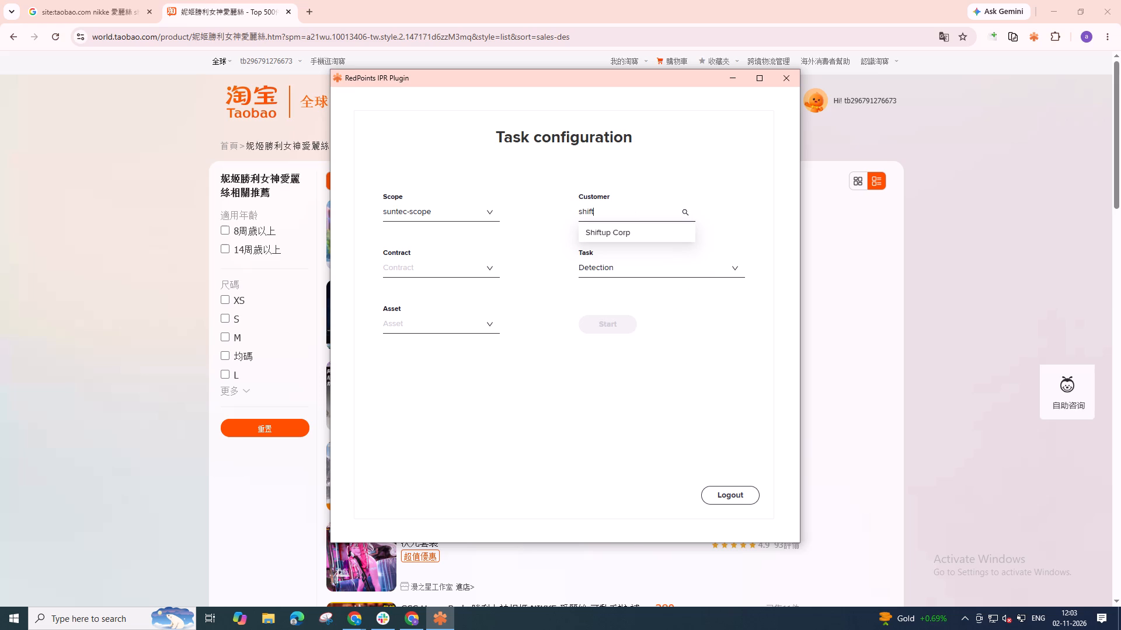
click(642, 230)
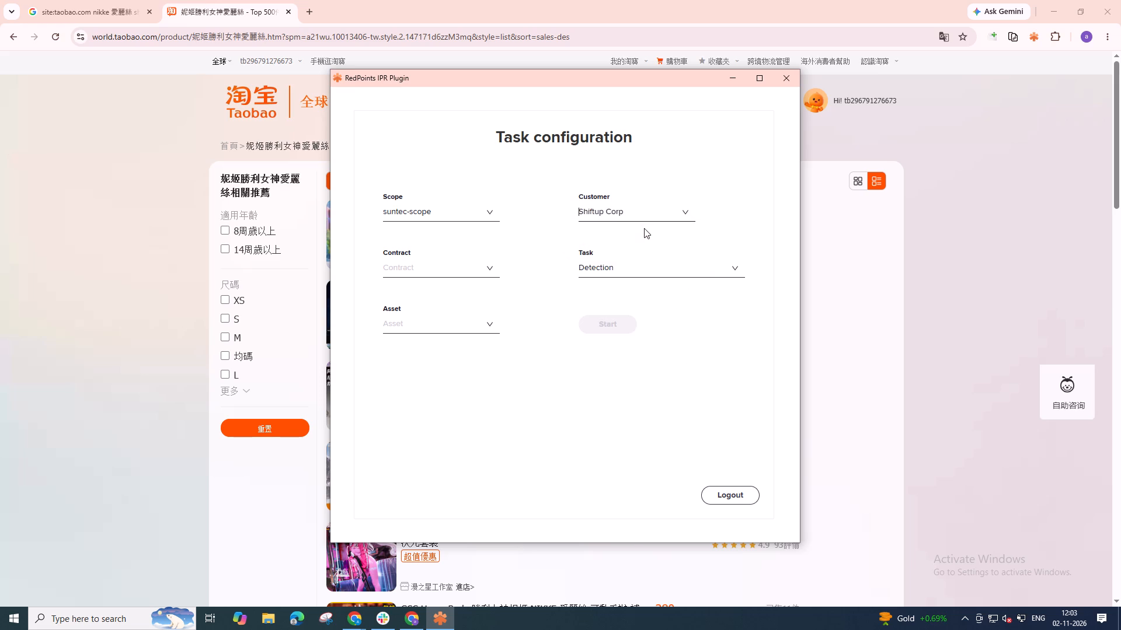
click(475, 268)
click(473, 287)
click(463, 331)
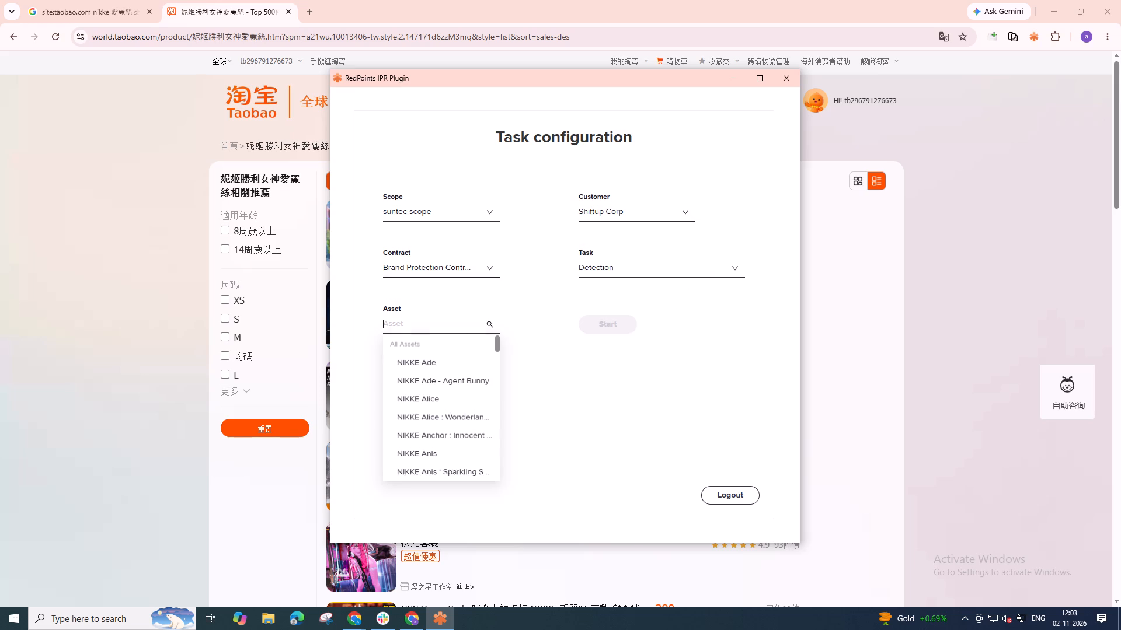
text(alice)
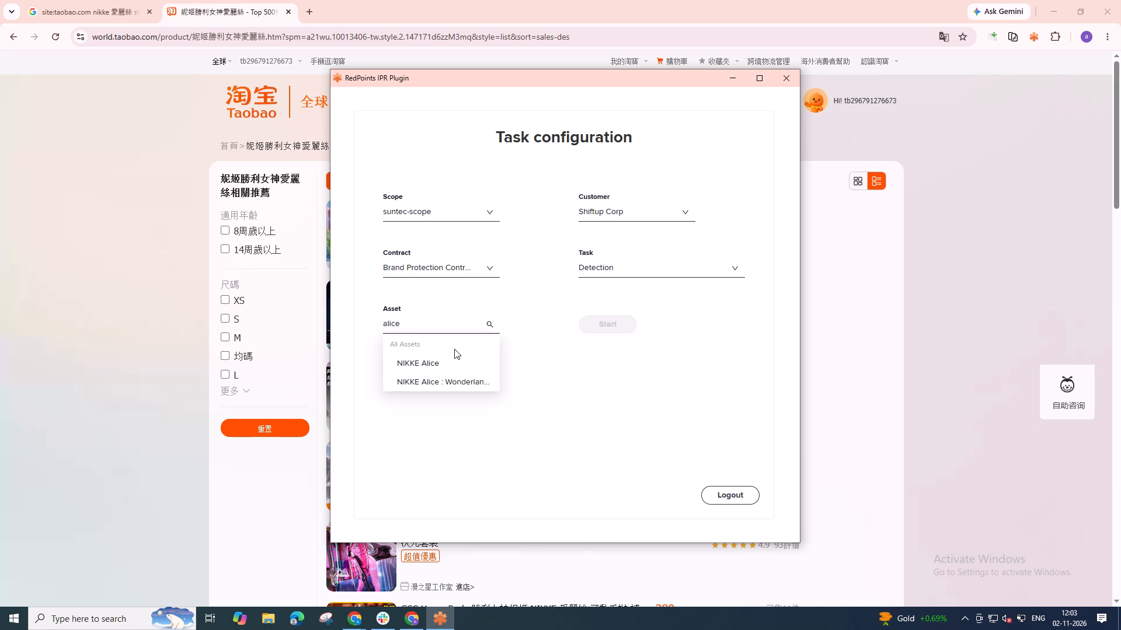
click(460, 361)
click(630, 326)
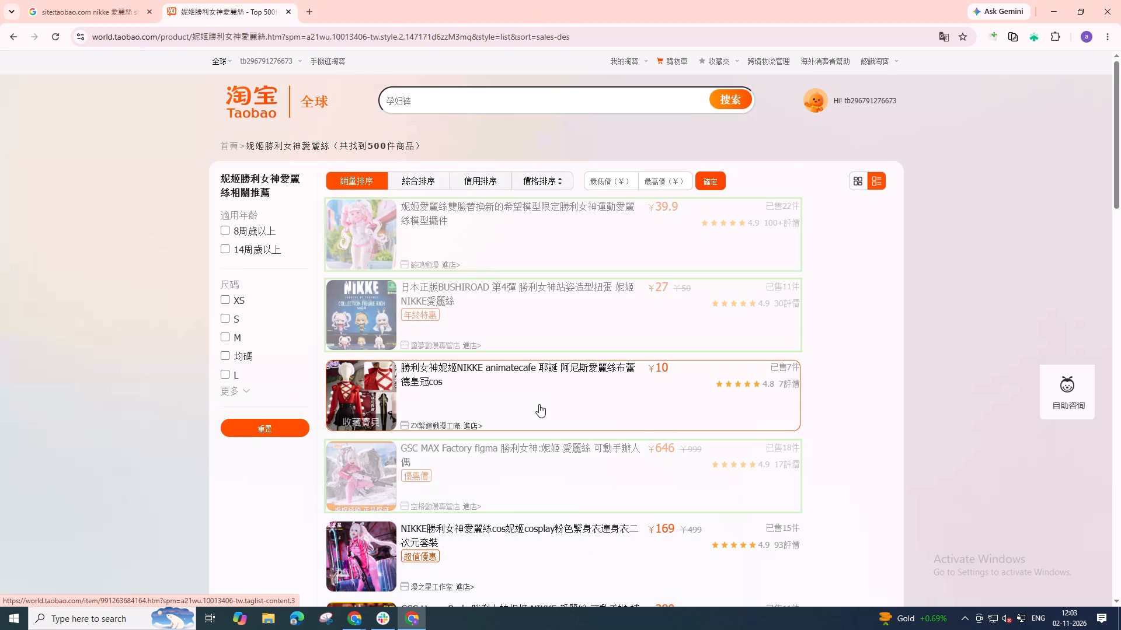
Look through the 妮姬勝利女神愛麗絲 Top 500 product list for NIKKE Alice listings not yet marked.
scroll(615, 377, down, 3)
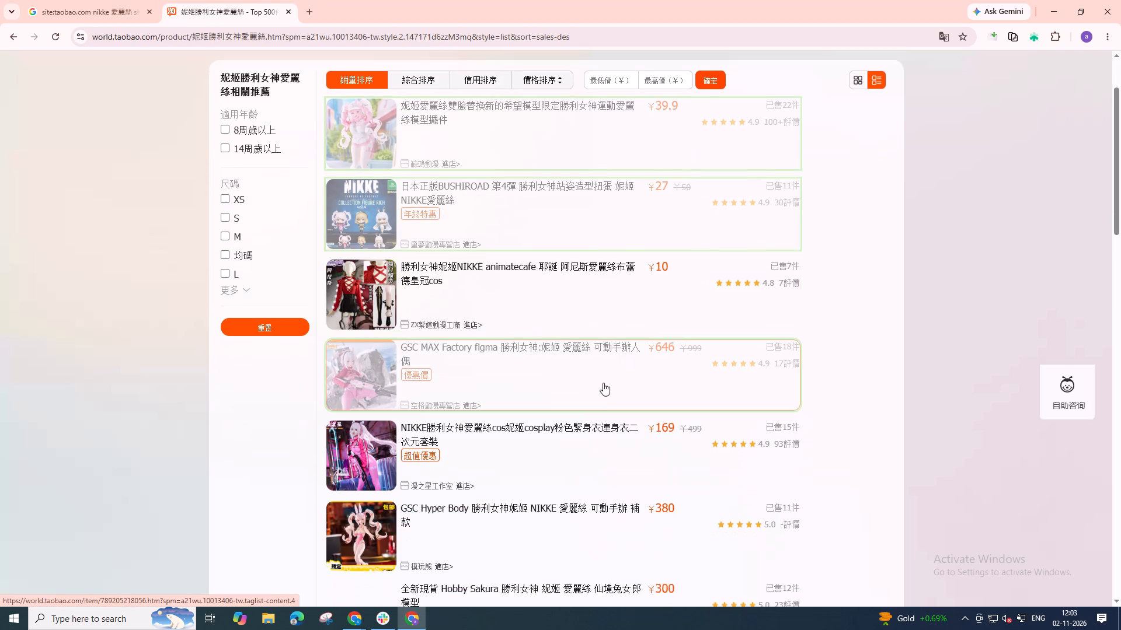
scroll(603, 383, down, 10)
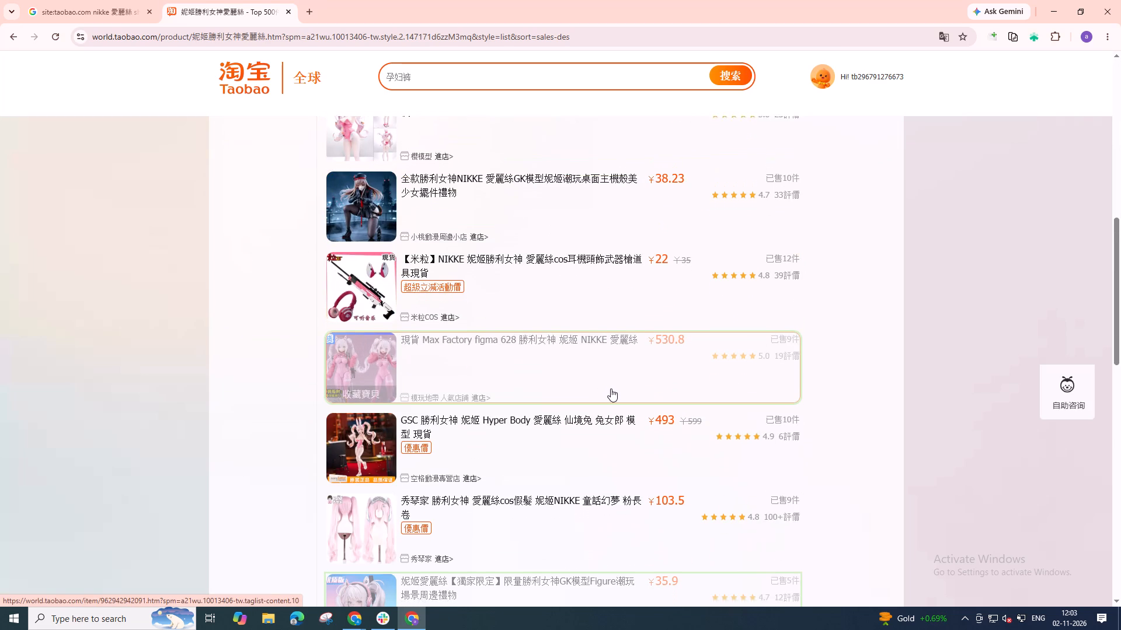
scroll(611, 388, down, 2)
scroll(713, 343, down, 6)
scroll(717, 348, up, 7)
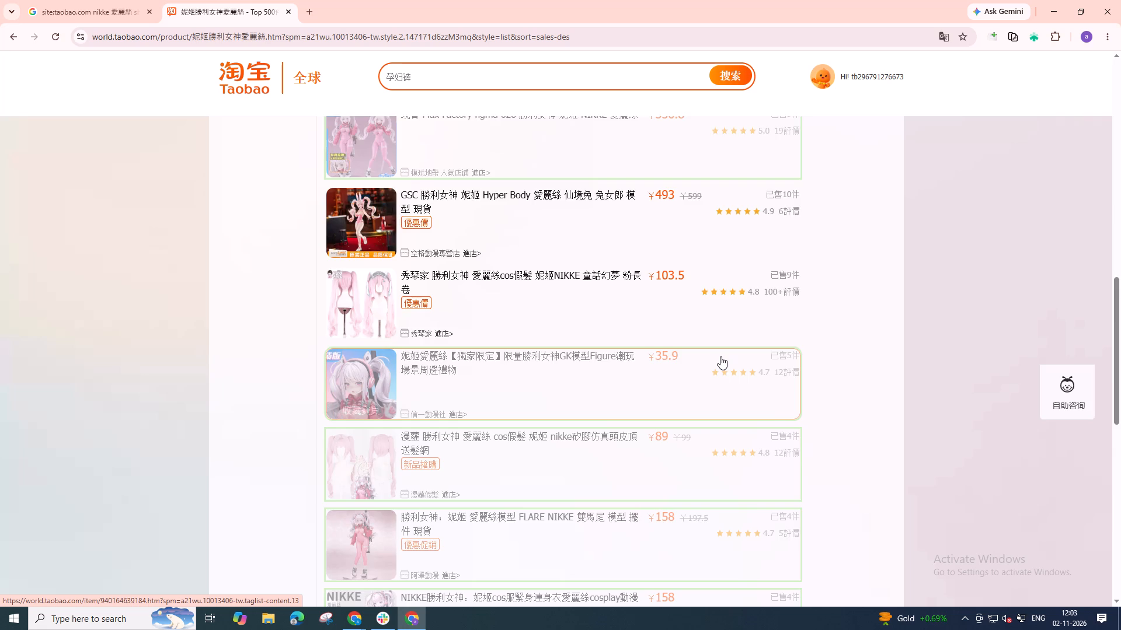
scroll(720, 356, down, 13)
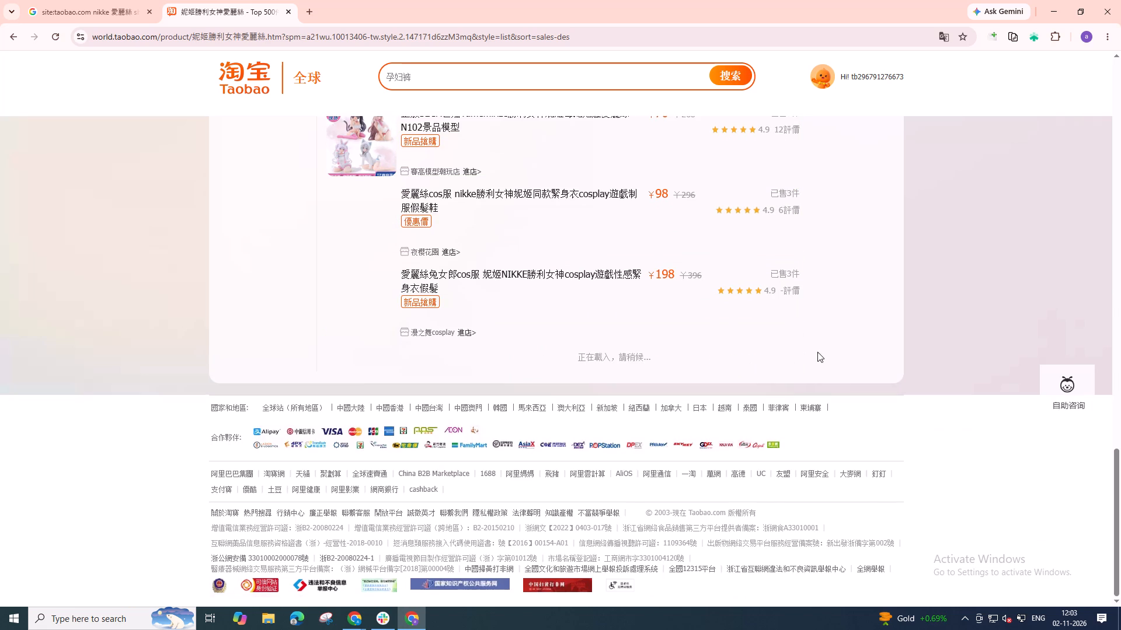
scroll(817, 352, up, 3)
scroll(817, 351, down, 6)
scroll(803, 375, up, 5)
scroll(740, 370, down, 5)
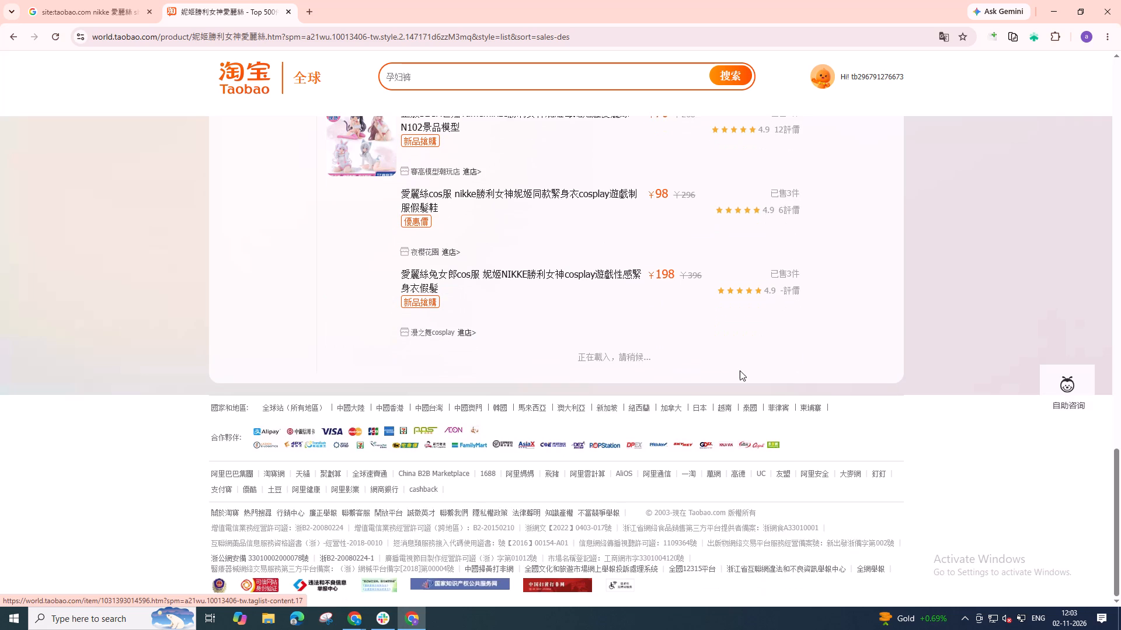
scroll(850, 278, up, 2)
Translate the Taobao product list page to English.
right_click(1005, 235)
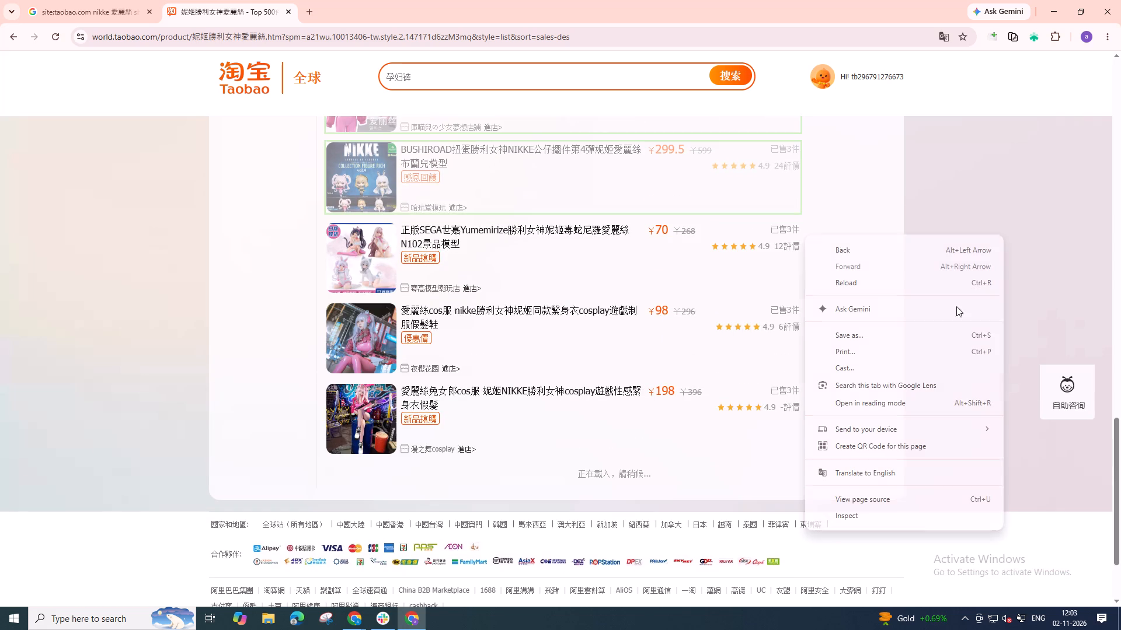
click(907, 477)
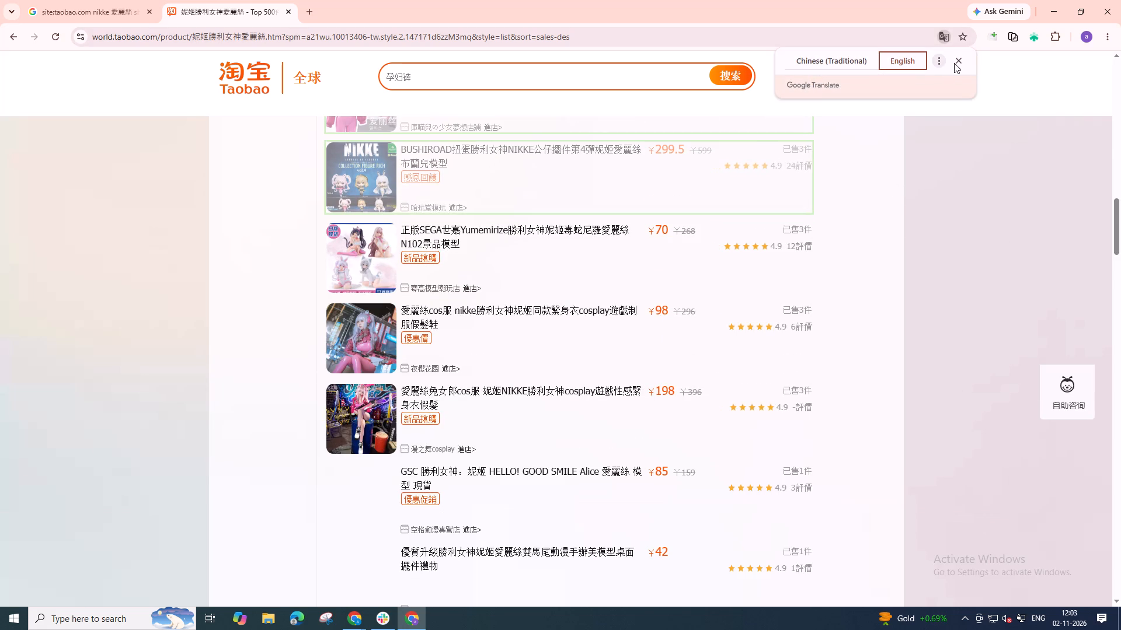
click(954, 62)
Copy the link of Anime Crystal's ¥165 Alice bodysuit listing, search for it in the Red Points incident, and paste it into New Work cell C28590.
scroll(886, 314, down, 3)
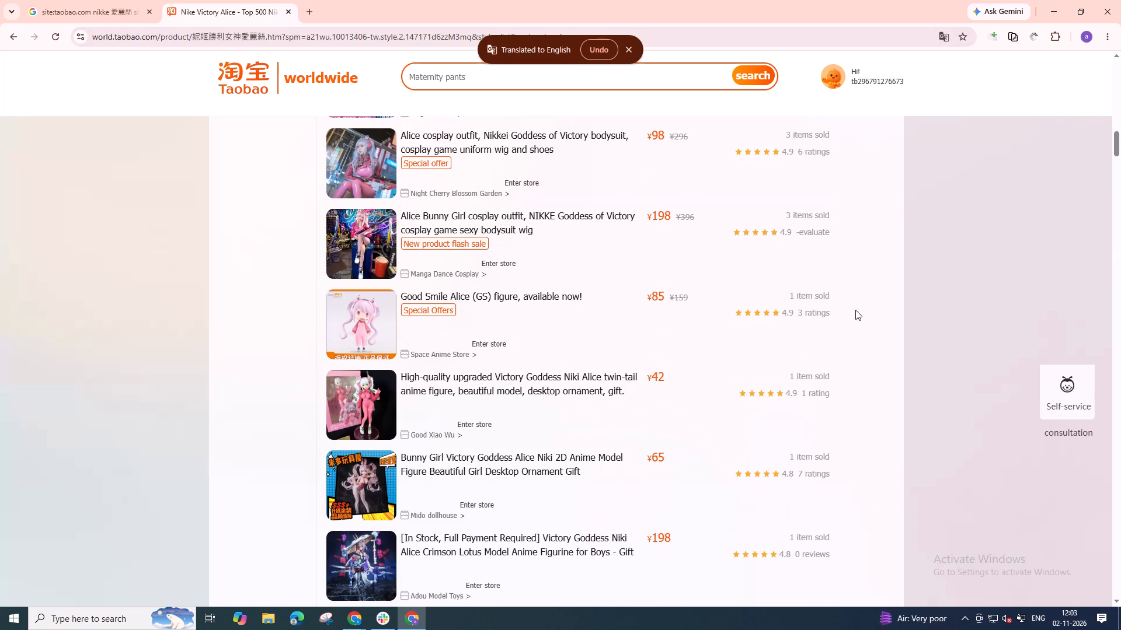
scroll(855, 310, down, 2)
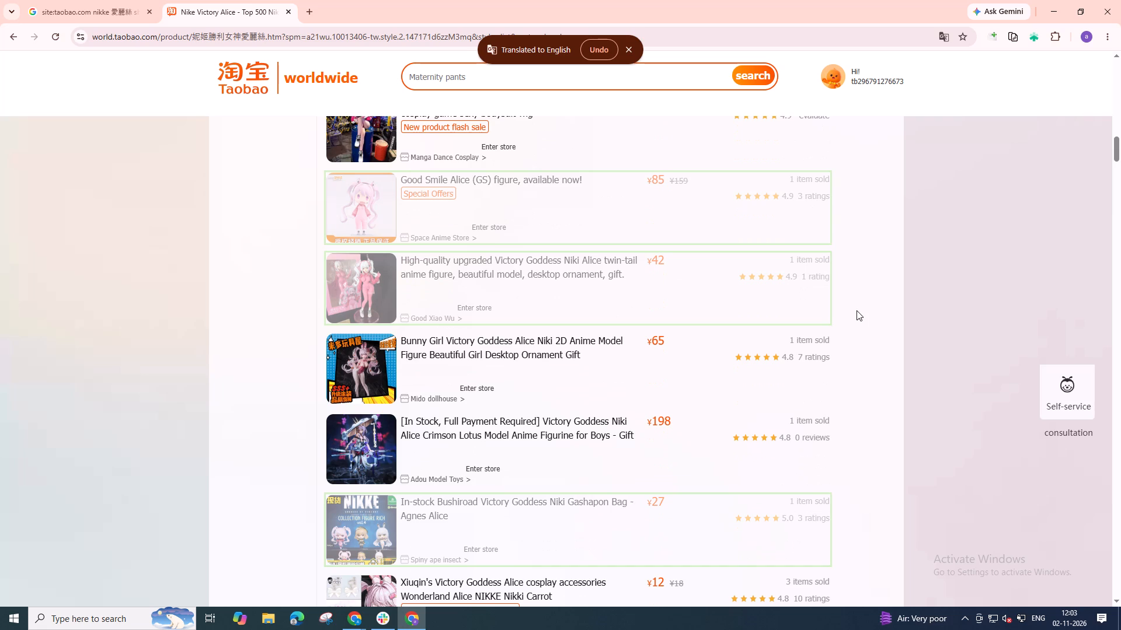
scroll(857, 328, down, 7)
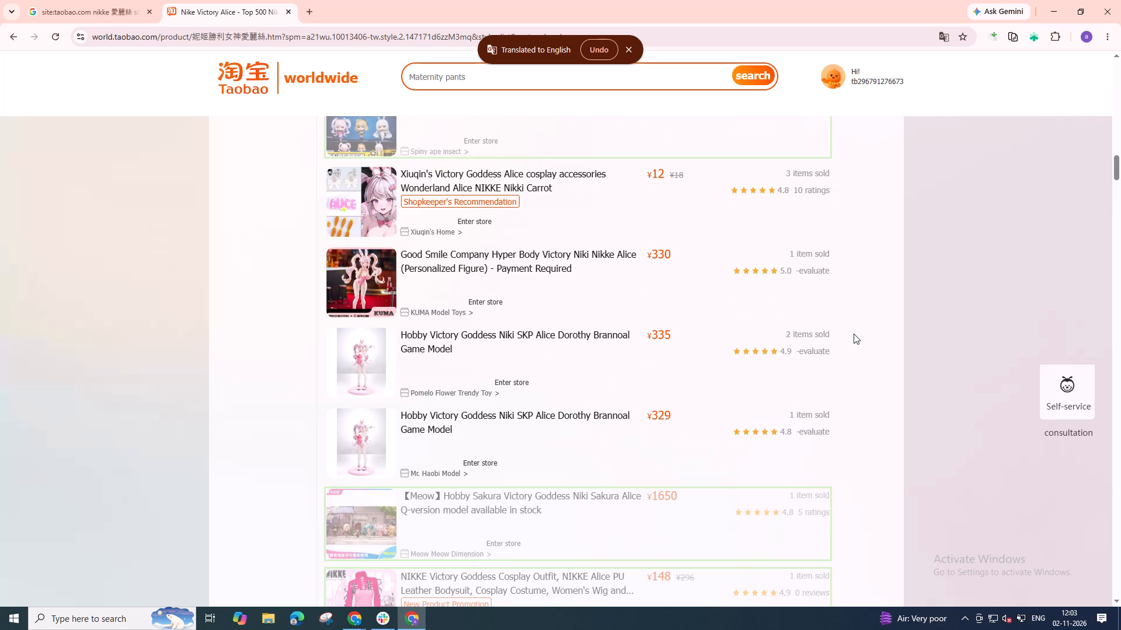
scroll(854, 334, down, 6)
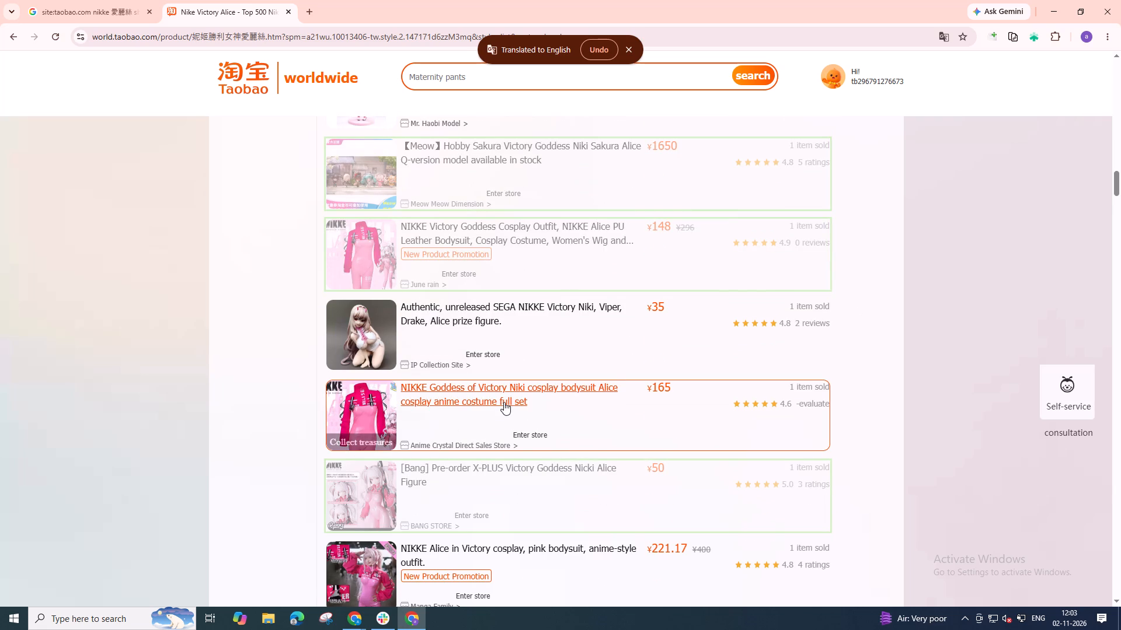
right_click(504, 402)
click(594, 524)
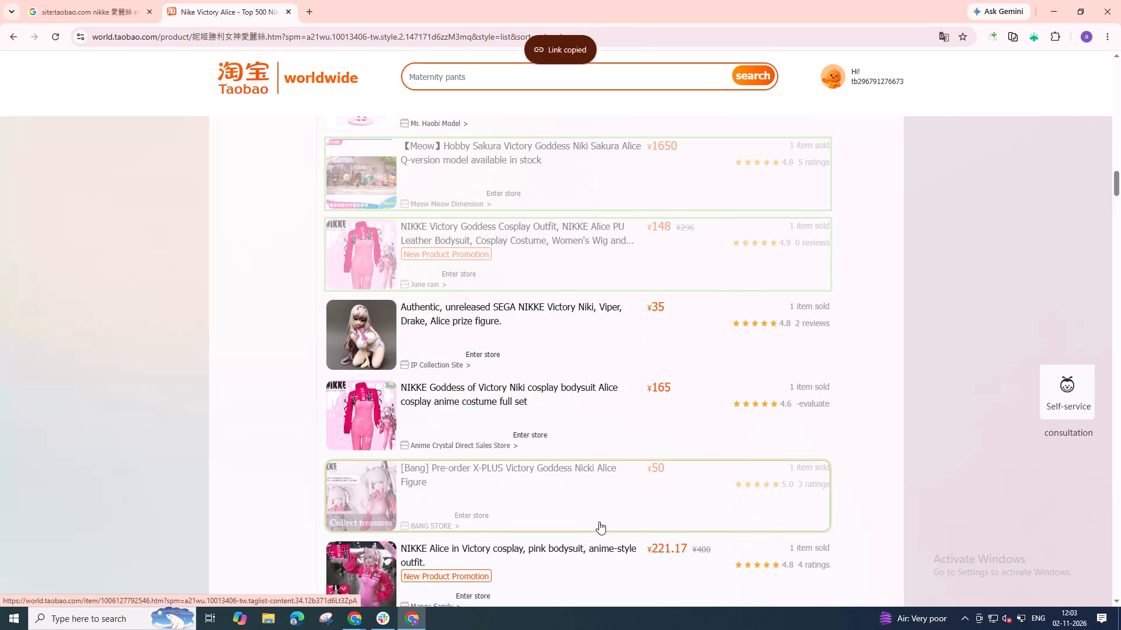
key(alt+Tab)
click(61, 0)
key(ctrl+f)
key(ctrl+v)
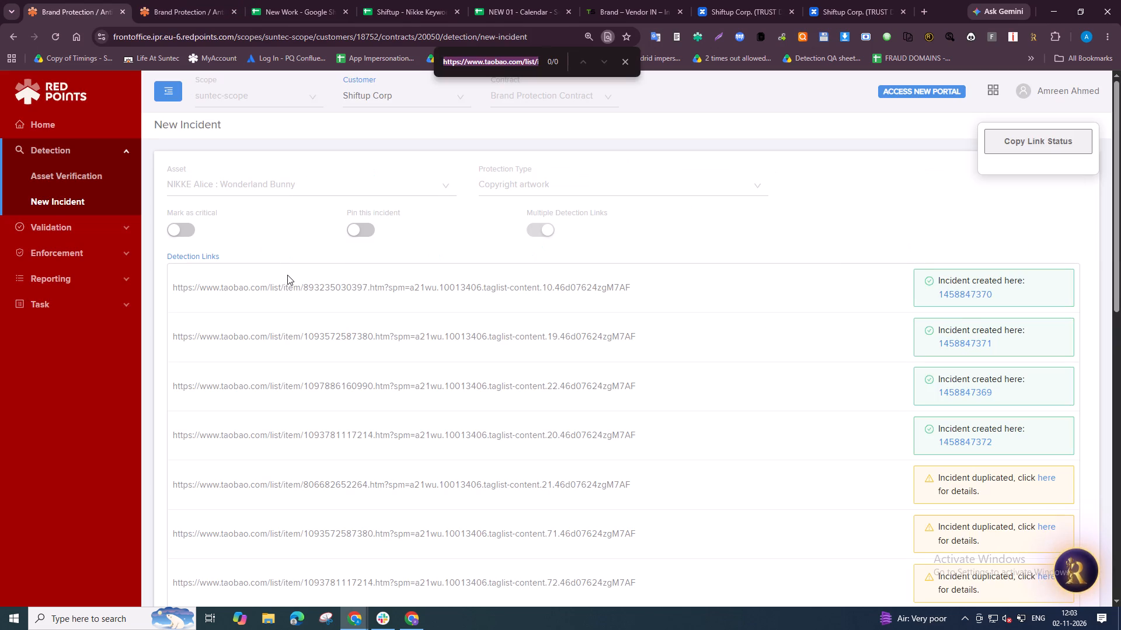
click(294, 0)
key(ctrl+v)
scroll(416, 400, down, 3)
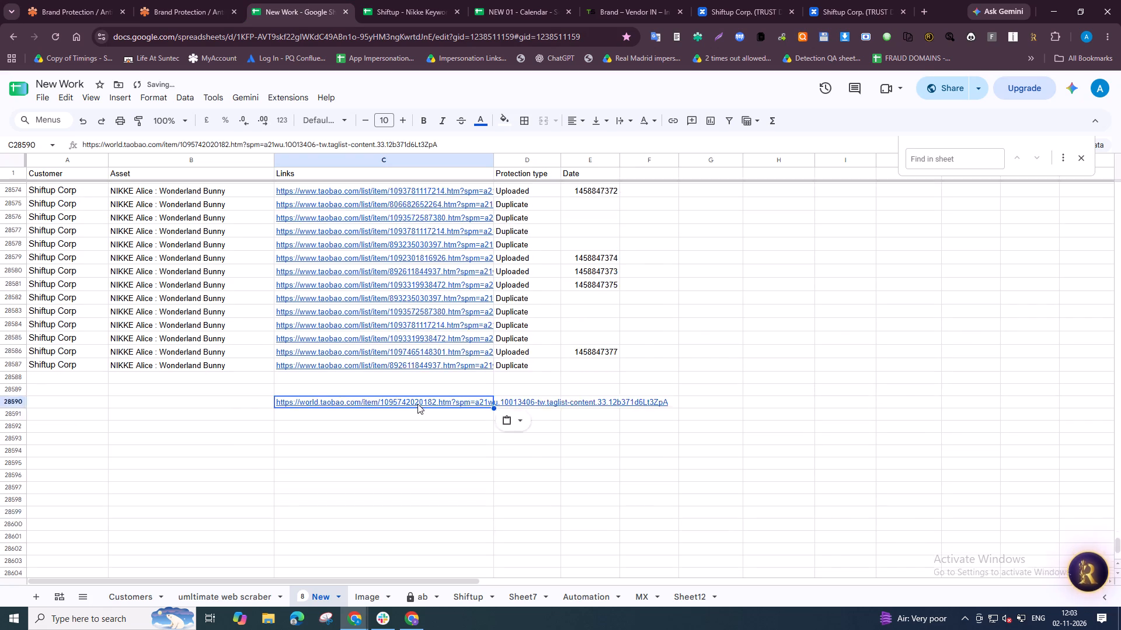
click(419, 432)
Review further listings, then copy the link of the repeated ¥165 Alice bodysuit listing into cell C28593 of New Work.
key(alt+Tab)
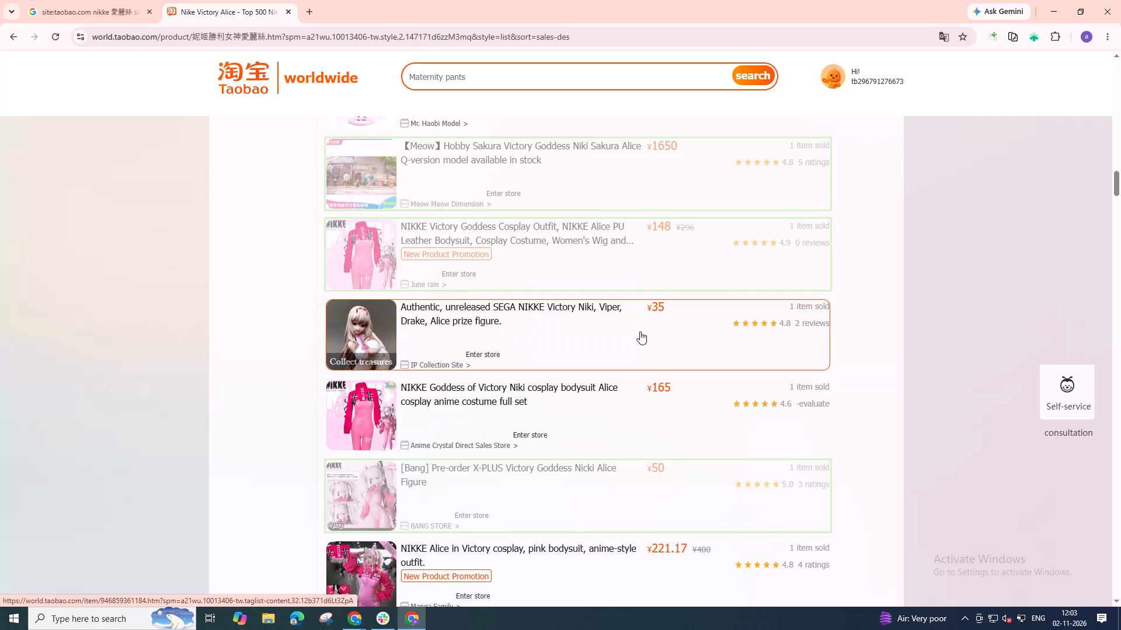
scroll(640, 331, down, 5)
scroll(901, 327, down, 2)
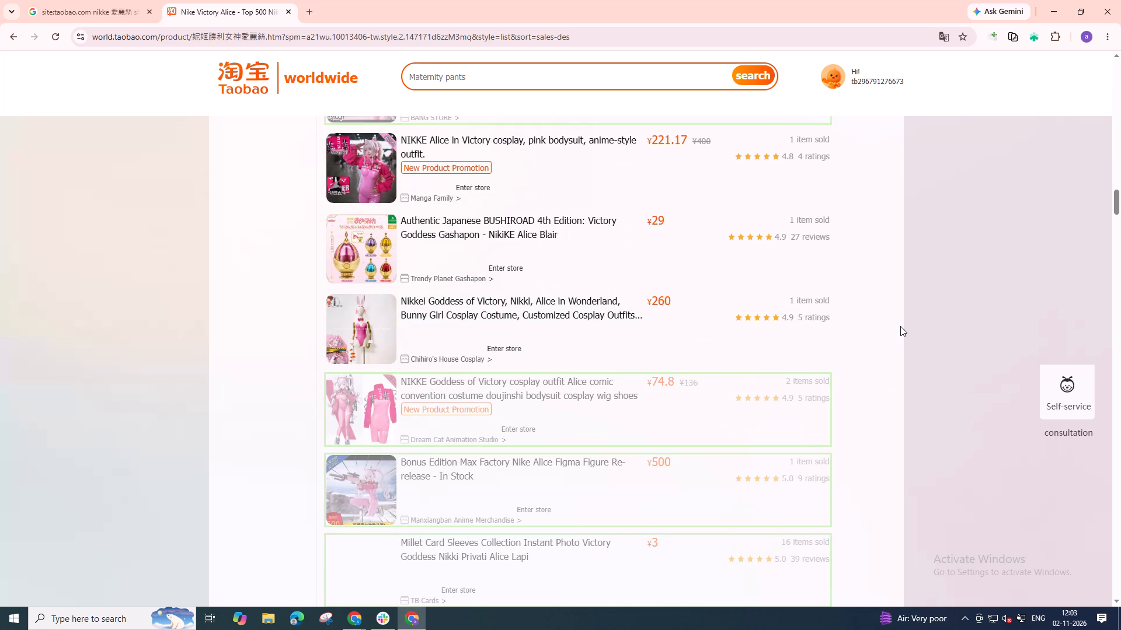
scroll(900, 326, down, 11)
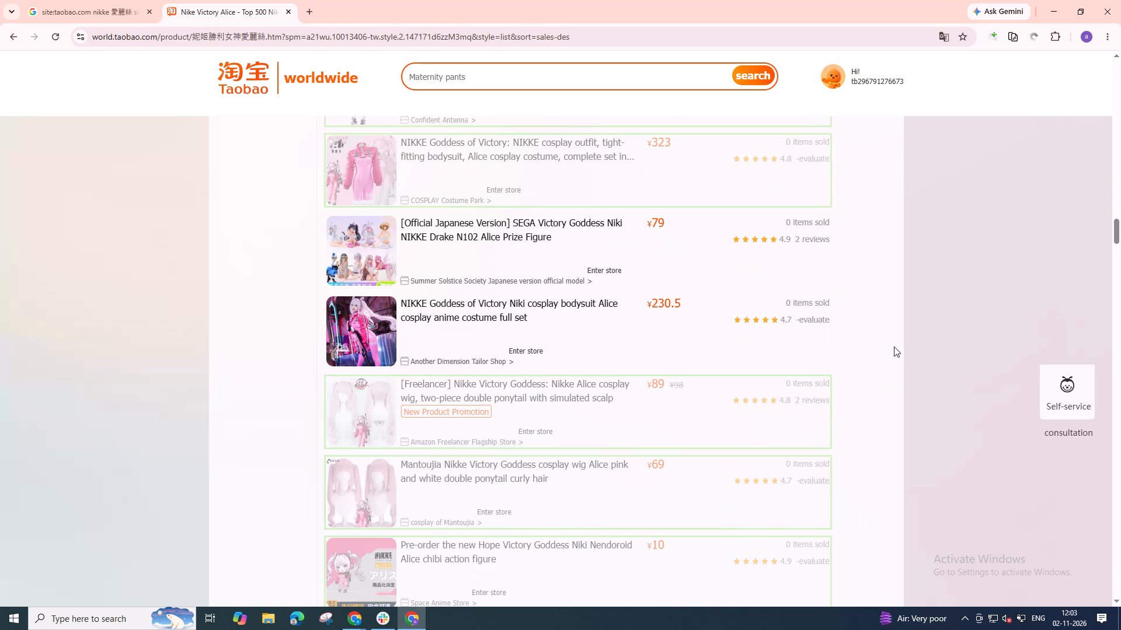
scroll(894, 346, down, 7)
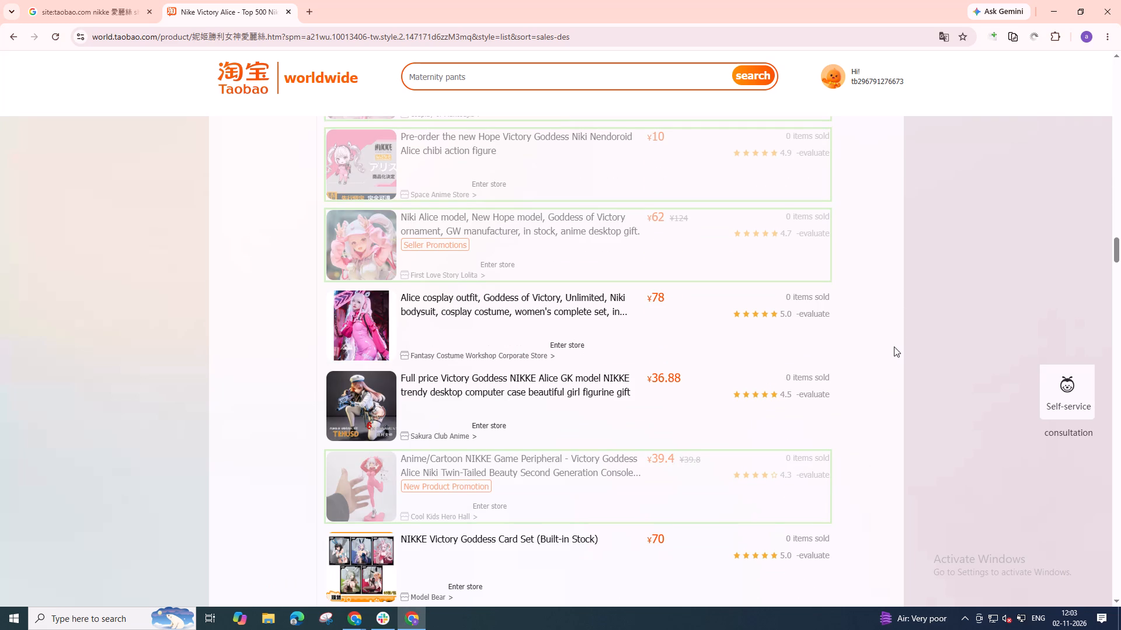
scroll(894, 346, down, 5)
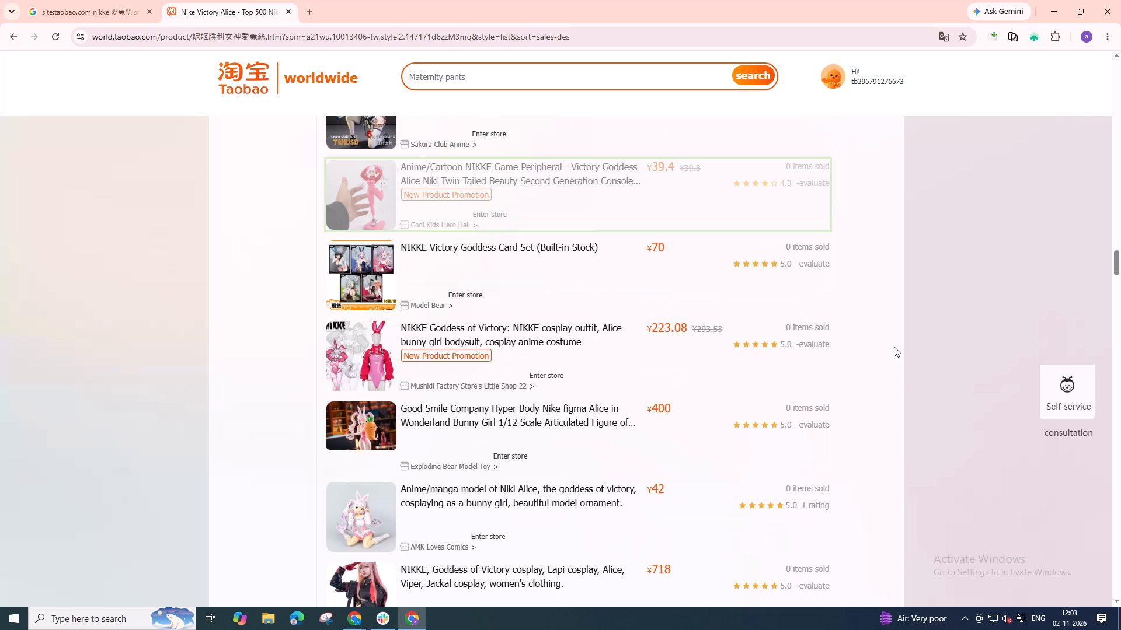
scroll(894, 346, down, 12)
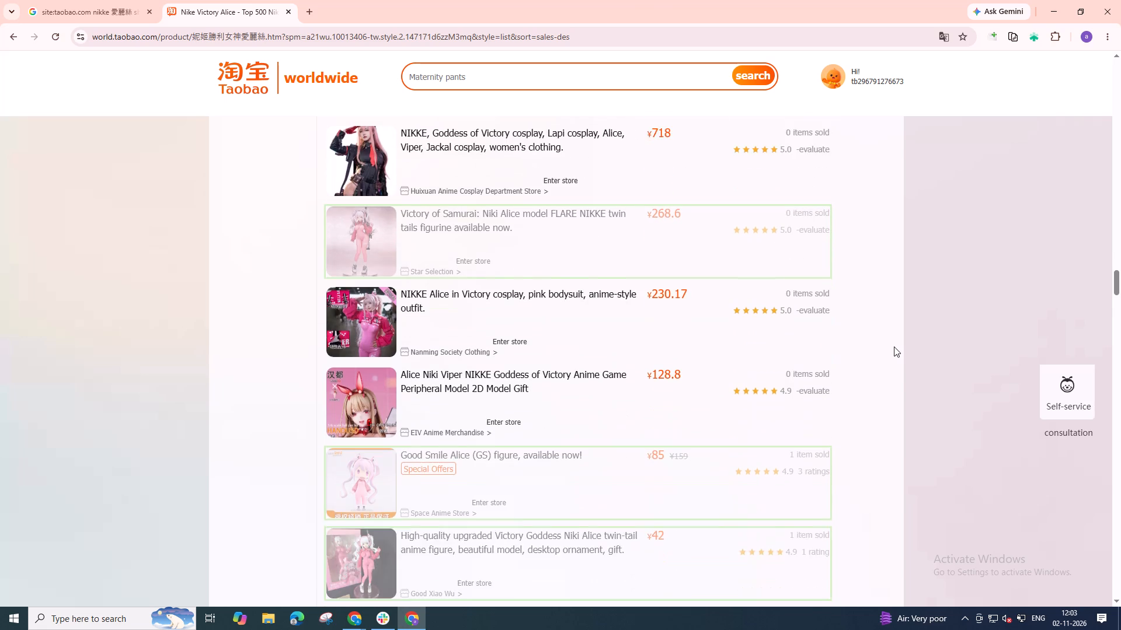
scroll(848, 357, down, 6)
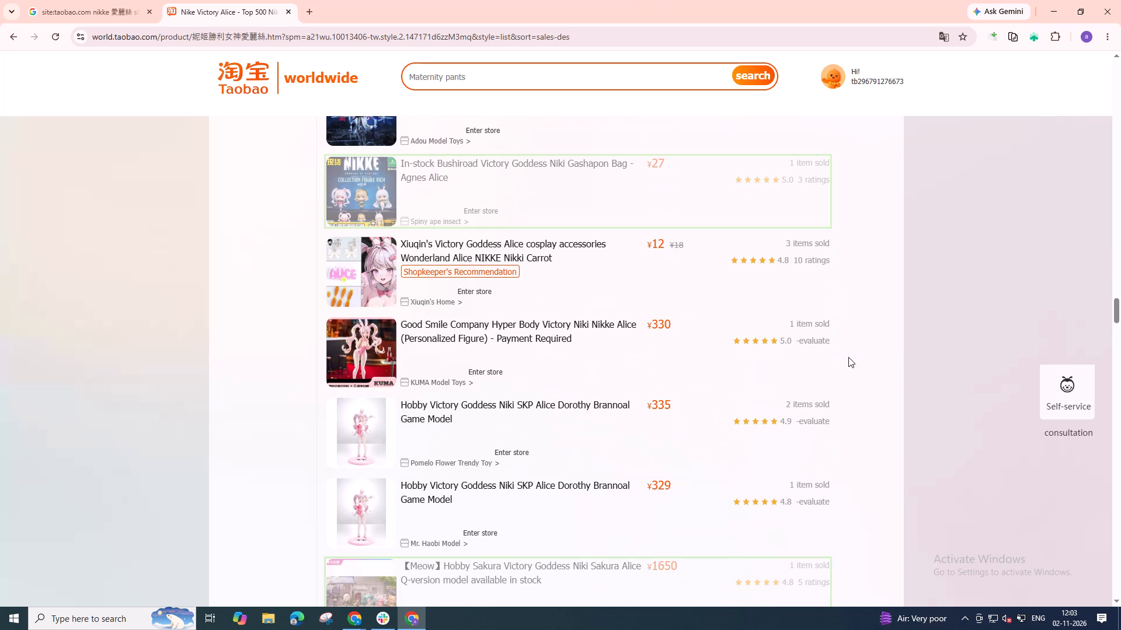
scroll(848, 357, down, 9)
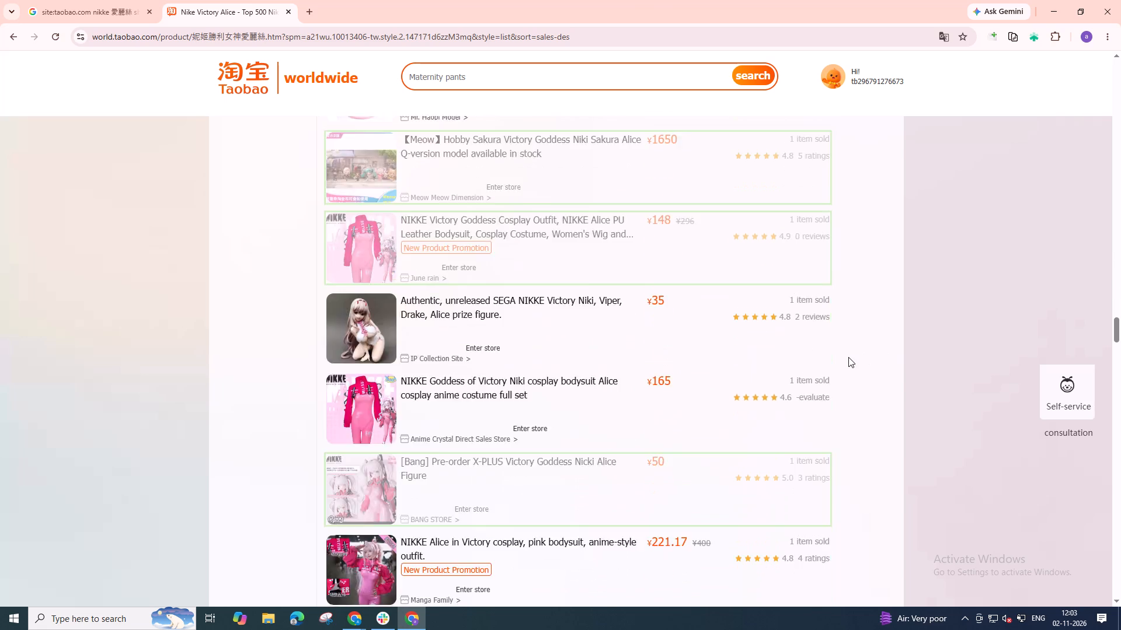
right_click(517, 283)
click(595, 402)
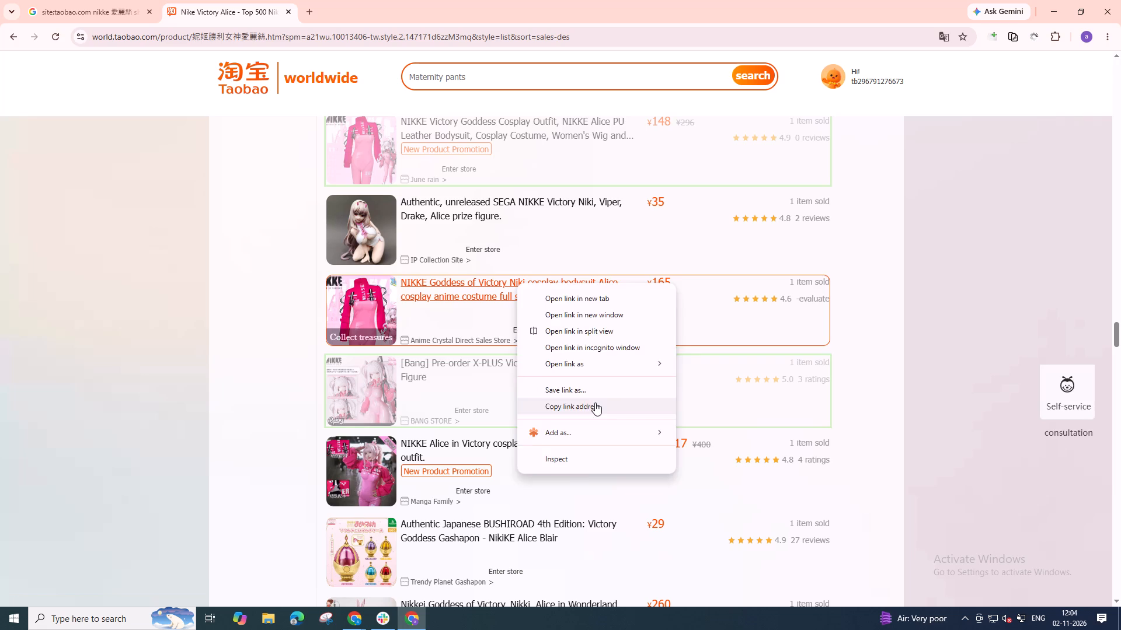
key(alt+Tab)
click(475, 381)
key(ctrl+v)
Review the remaining listings and copy the link of the next repeat of the ¥165 bodysuit listing into cell C28591 of New Work.
key(alt+Tab)
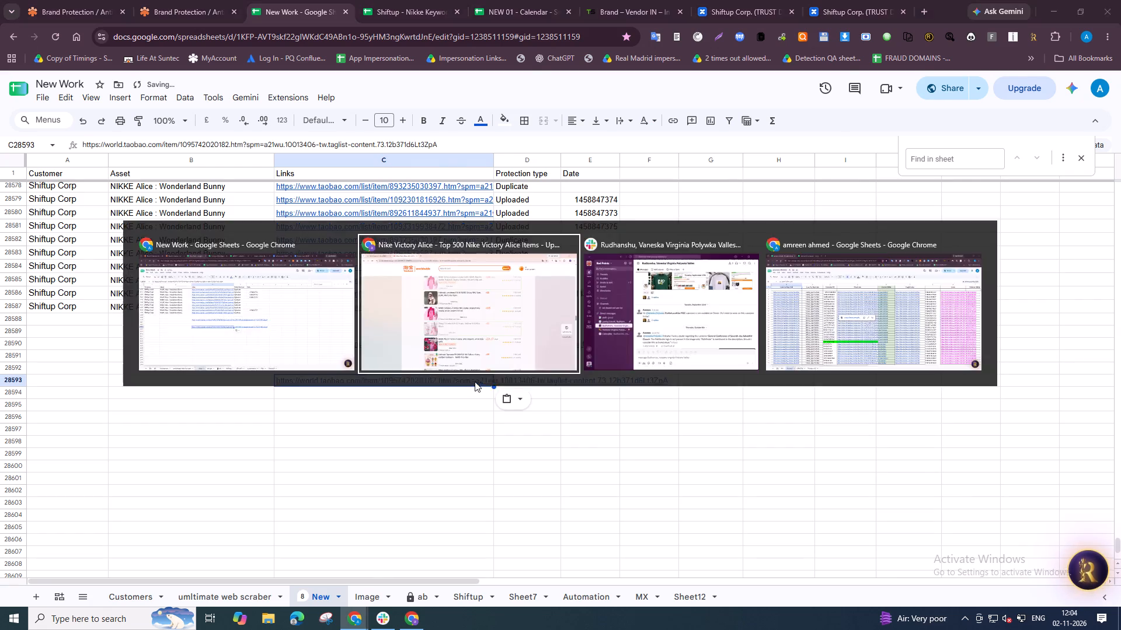
scroll(575, 391, down, 11)
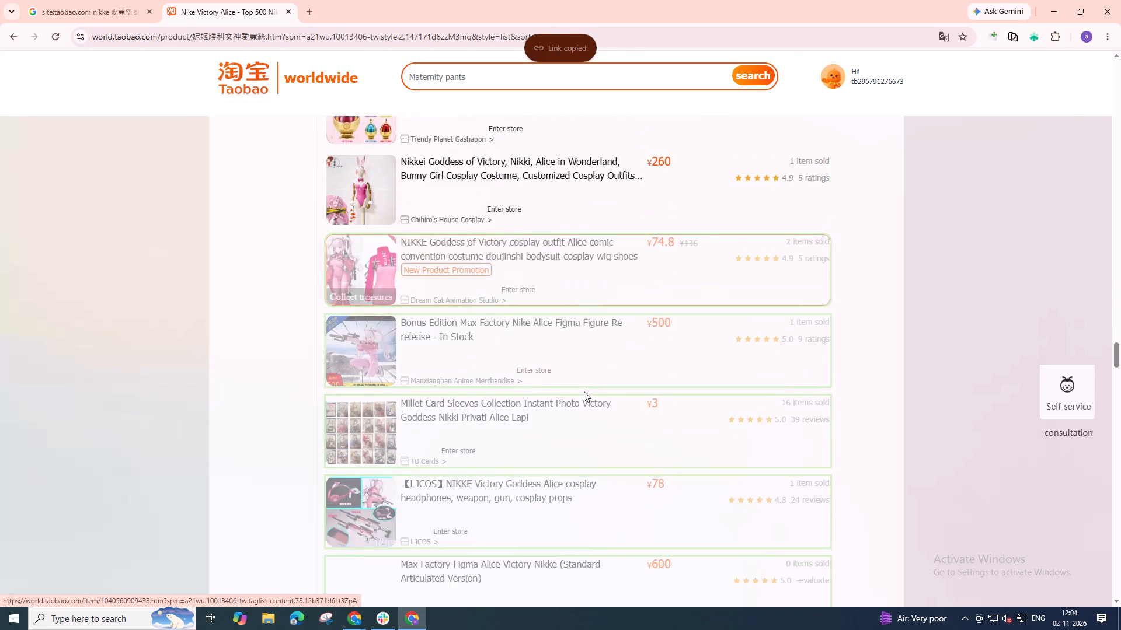
scroll(584, 391, down, 11)
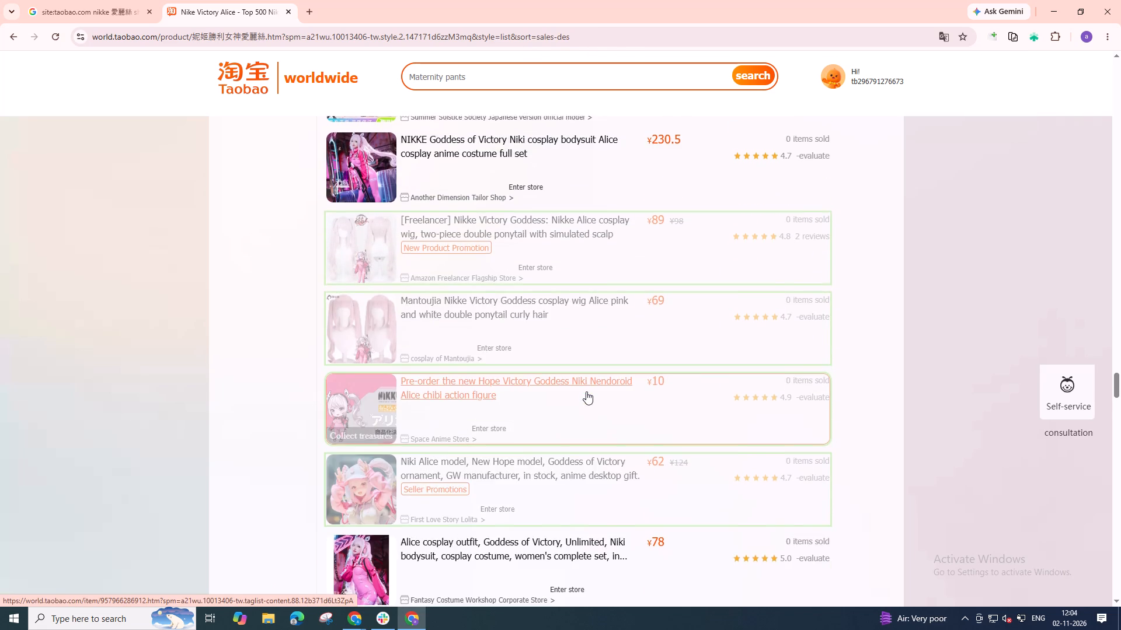
scroll(586, 391, down, 10)
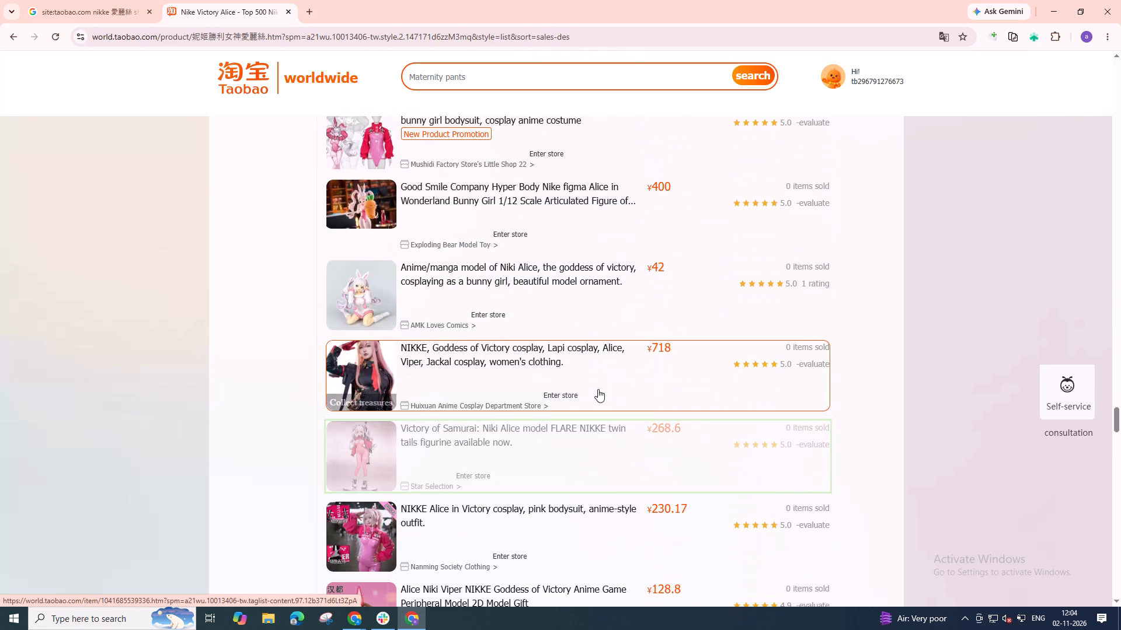
scroll(598, 389, down, 12)
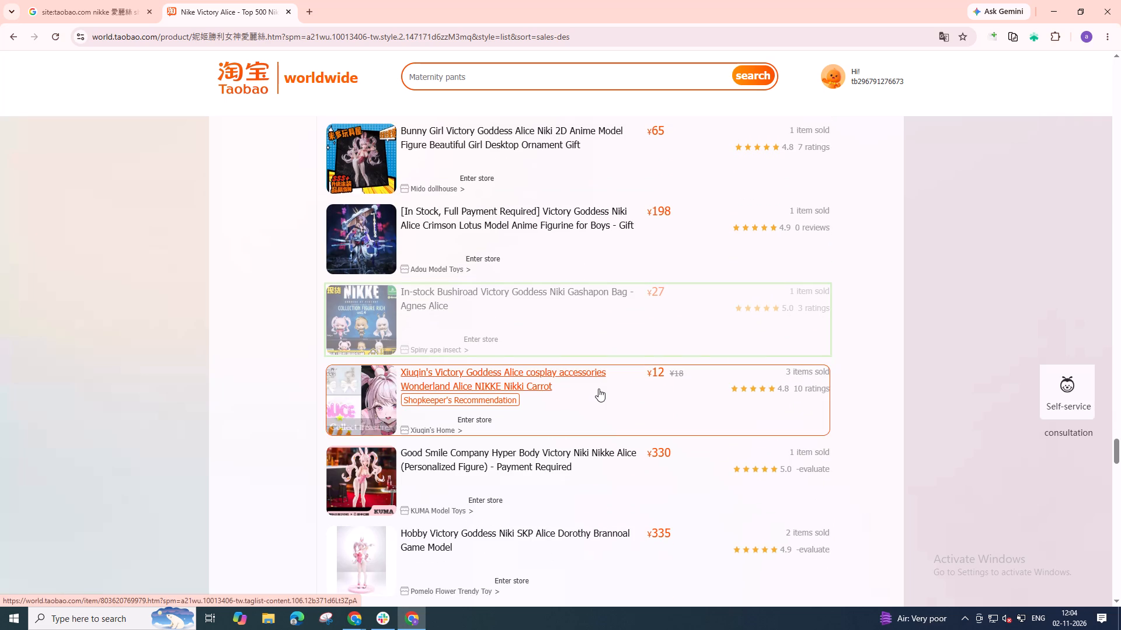
scroll(772, 317, down, 11)
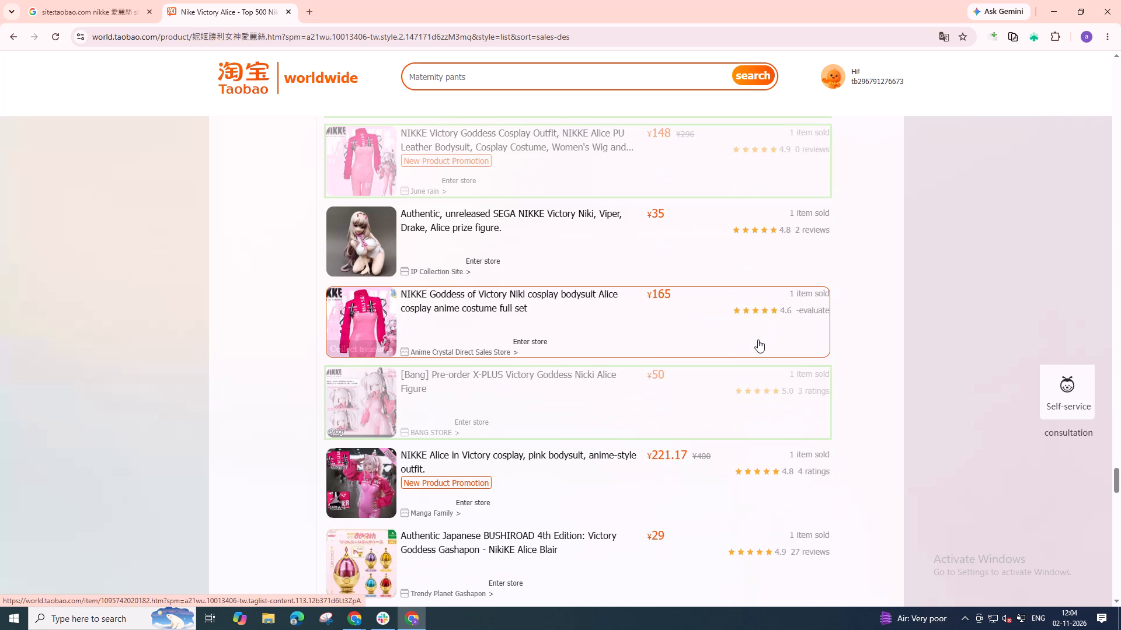
right_click(516, 307)
click(633, 432)
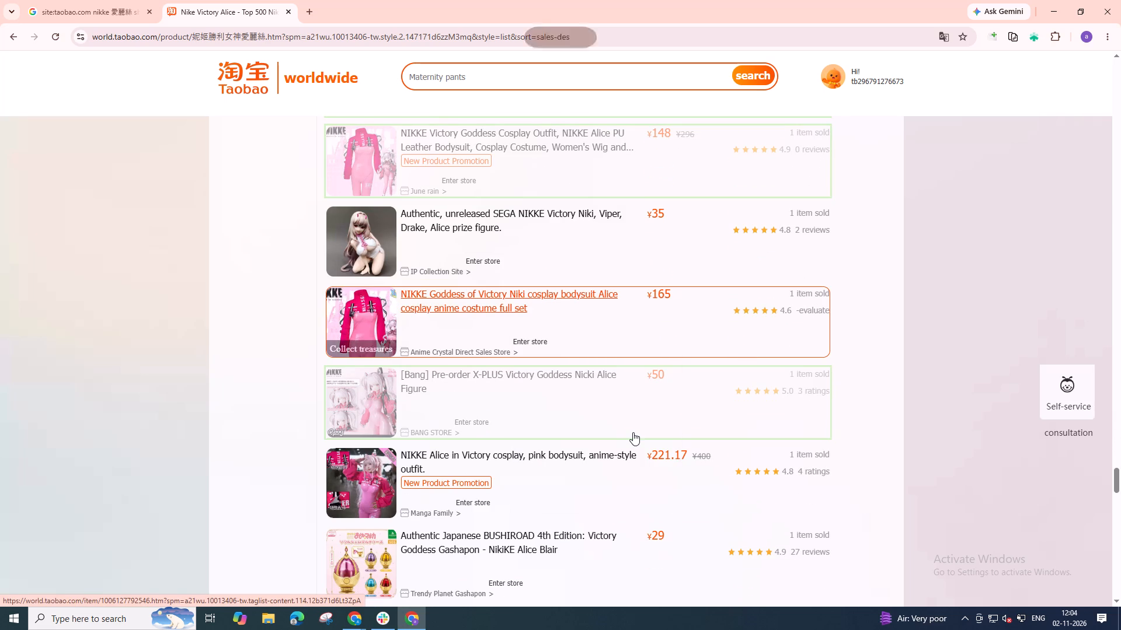
key(alt+Tab)
click(469, 362)
key(ctrl+v)
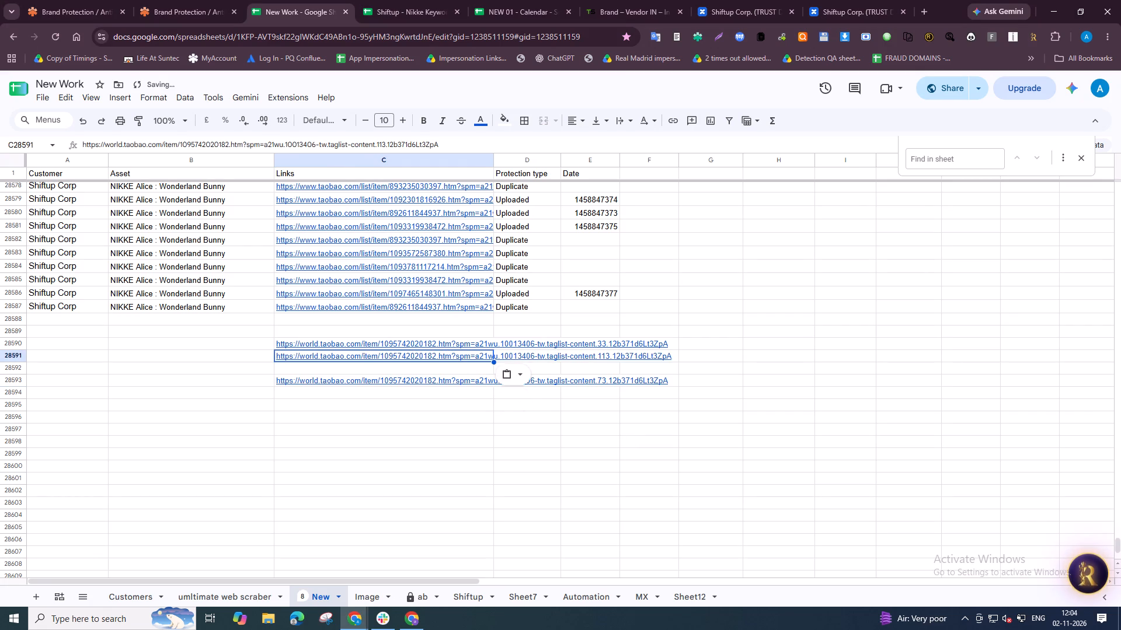
Close the Taobao product list and open the "Top 10件爱丽丝nikke童话" search result in a new tab.
key(alt+Tab)
key(ctrl+w)
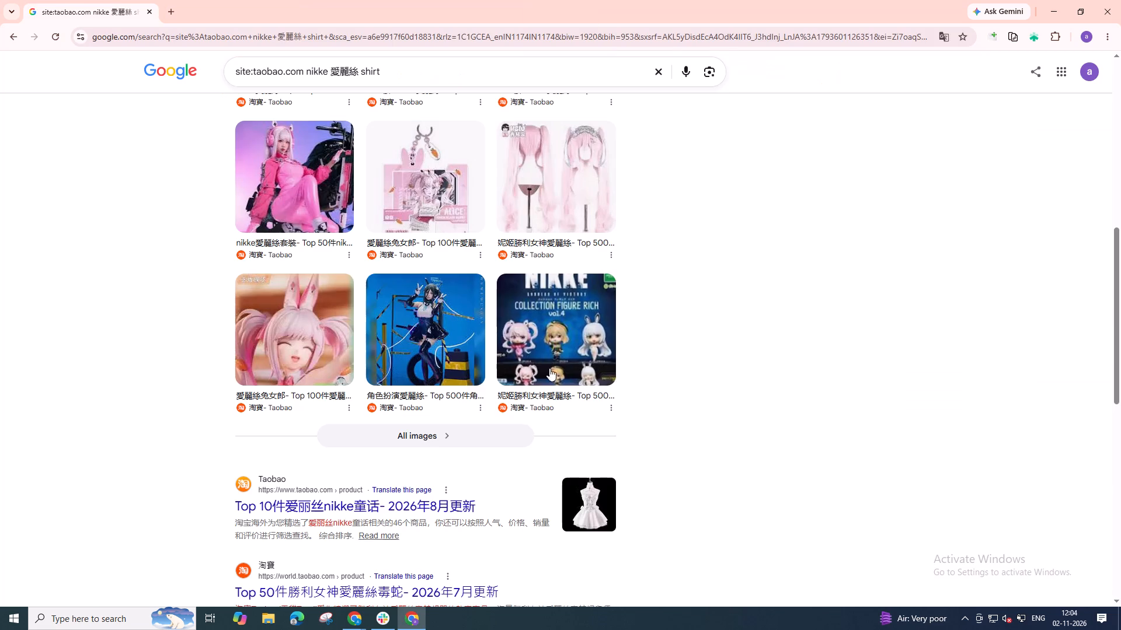
middle_click(448, 503)
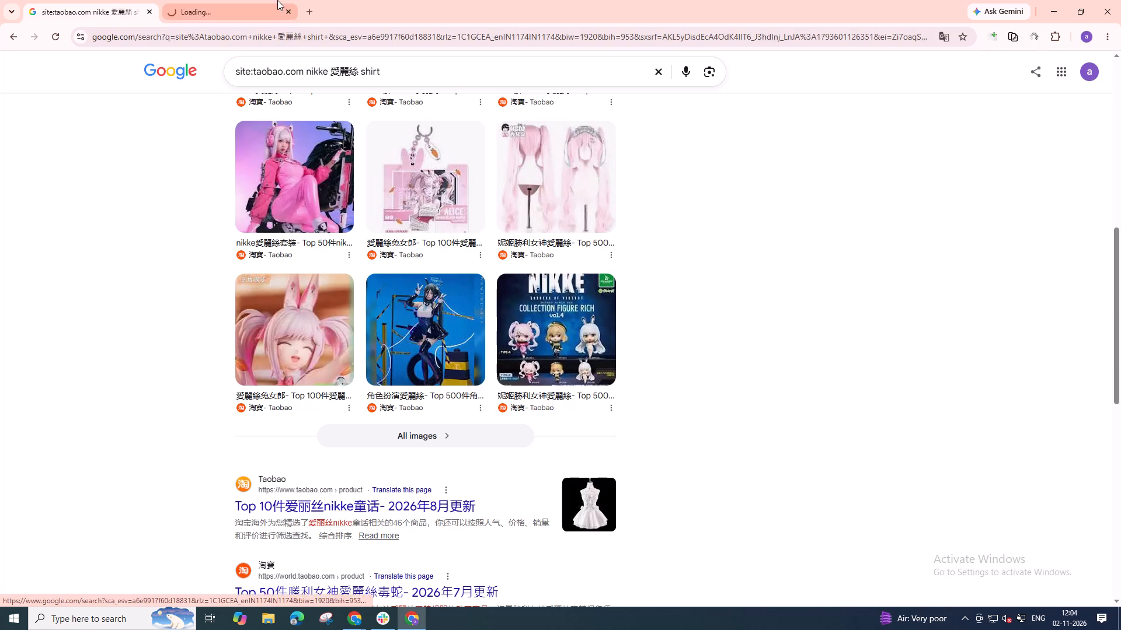
Examine the "Top 10件爱丽丝nikke童话" product list, close it, and look over the remaining Google results.
click(275, 0)
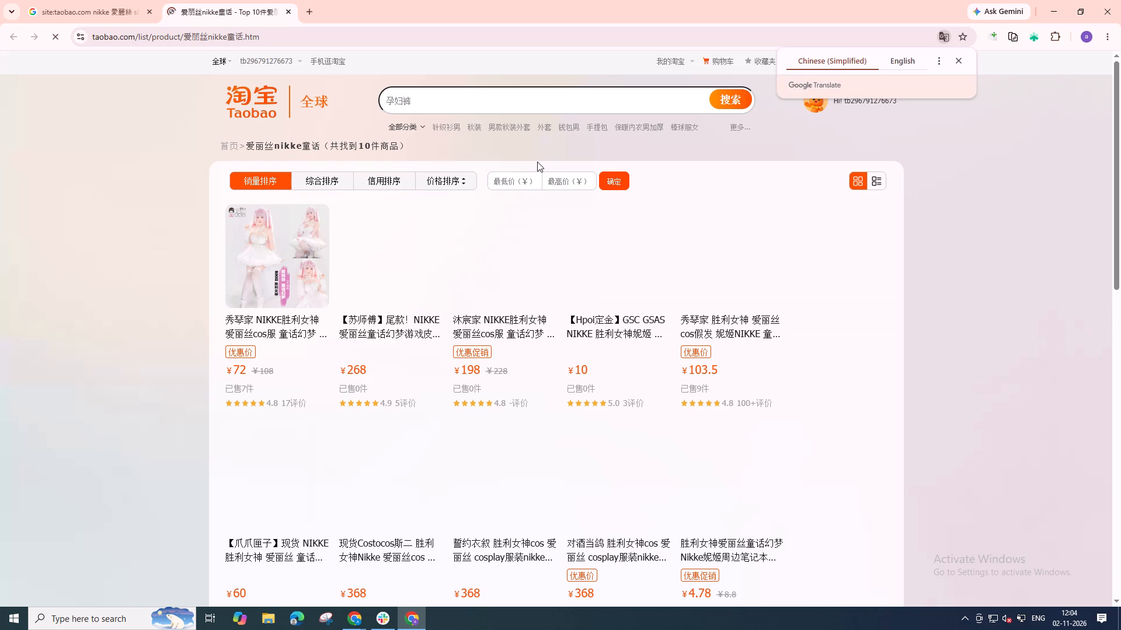
scroll(652, 288, down, 3)
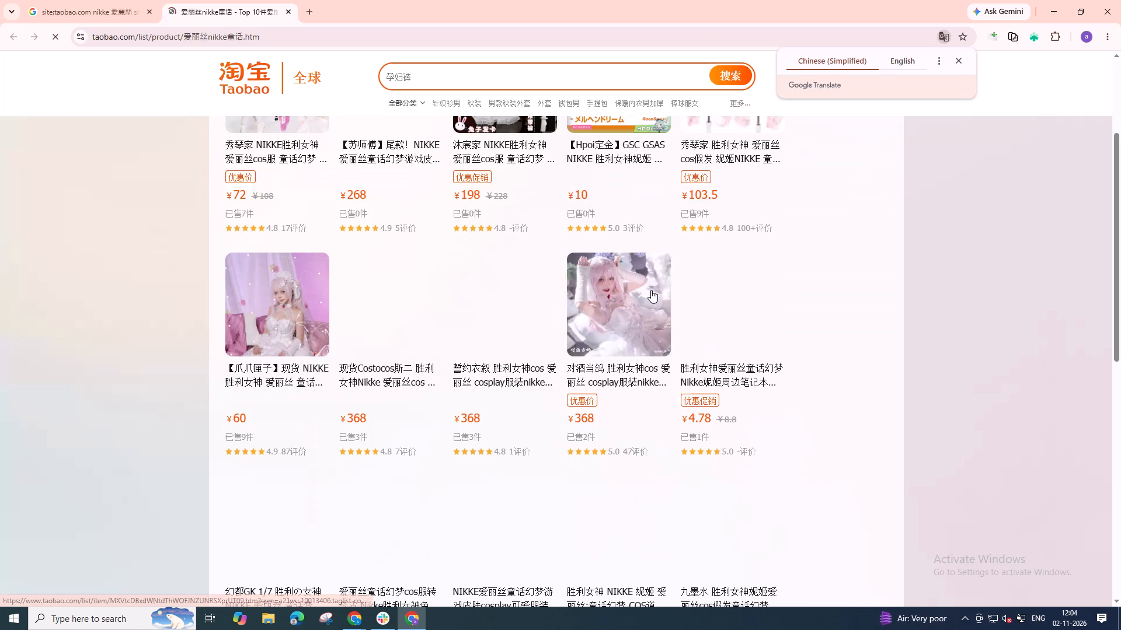
key(ctrl+w)
scroll(370, 535, down, 3)
scroll(418, 509, down, 6)
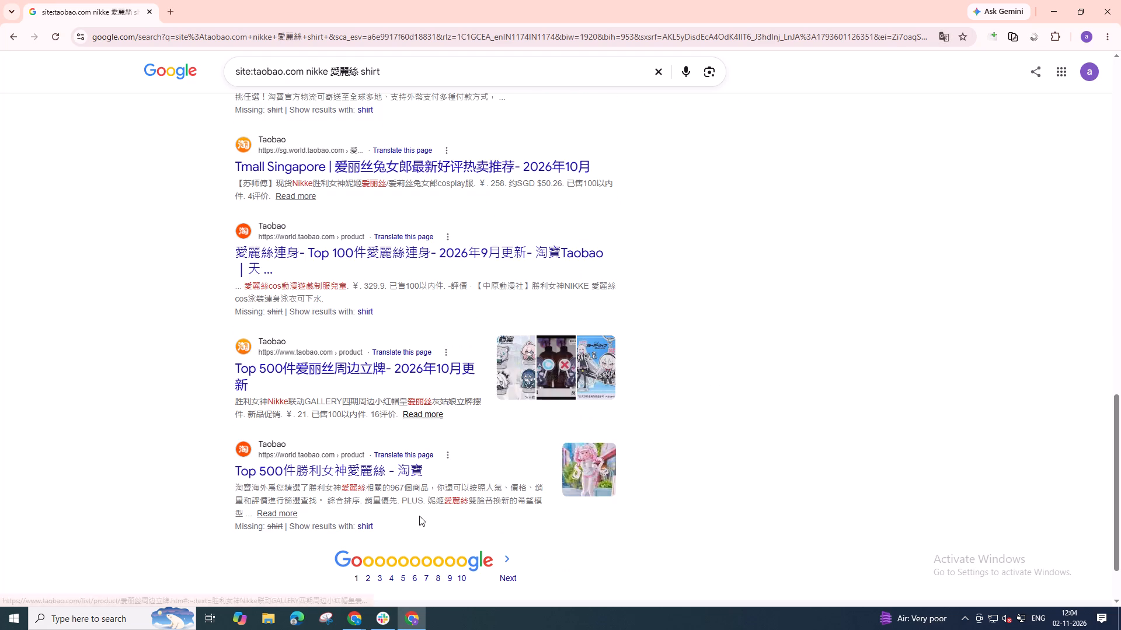
scroll(431, 509, up, 6)
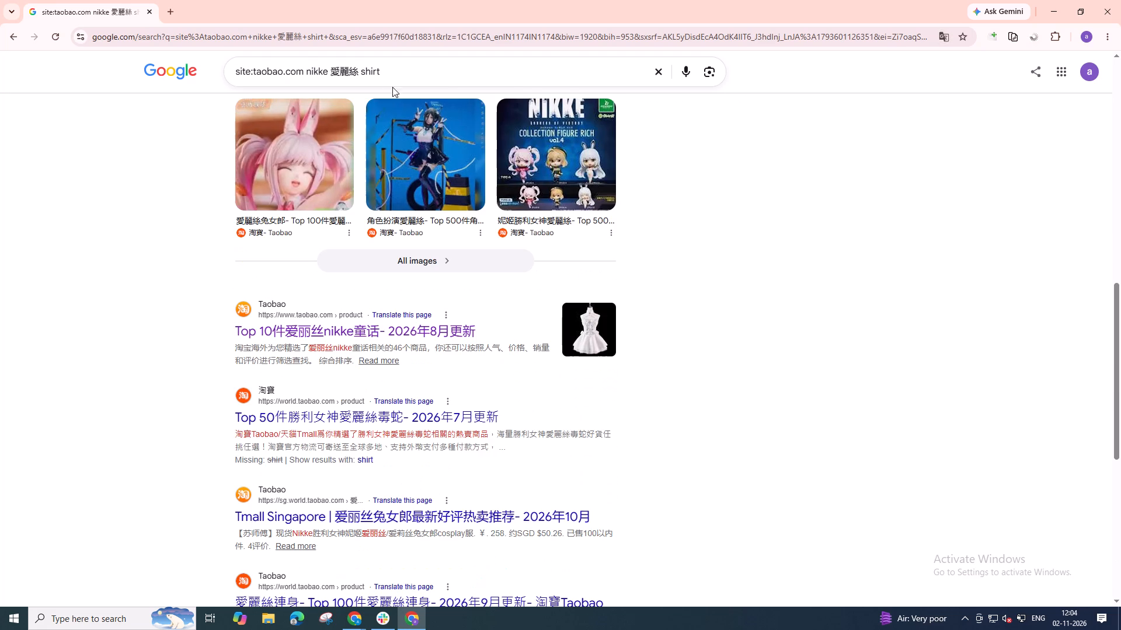
Change the Google search to "site:taobao.com nikke 愛麗絲 on prodcut" and run it.
double_click(370, 72)
text(on)
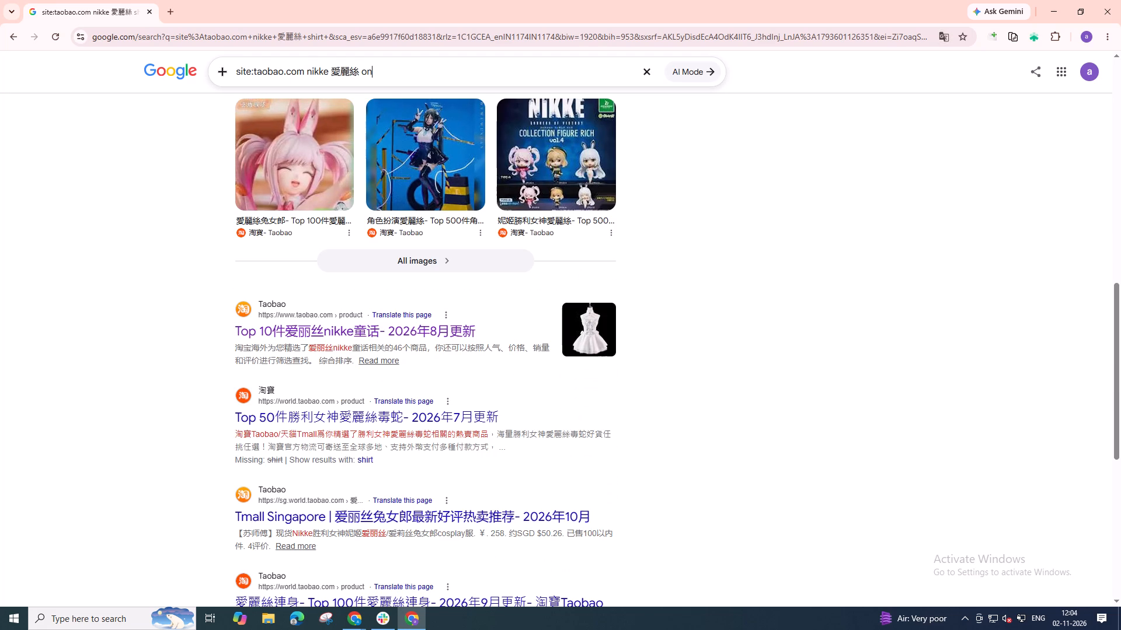
key(space)
text(pro)
text(dcut)
key(Return)
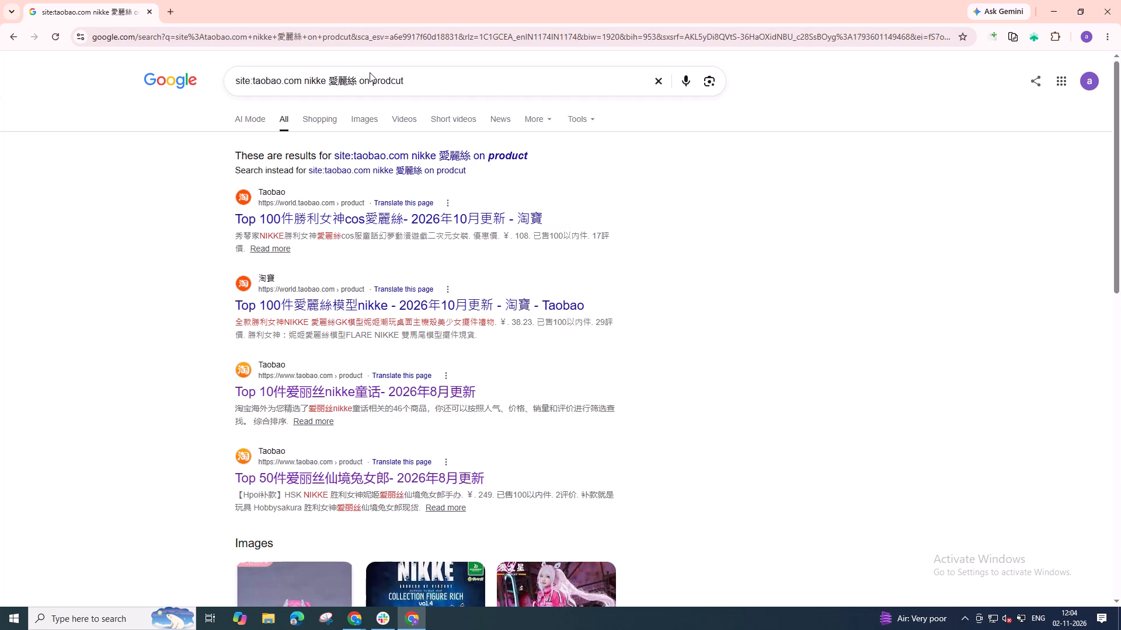
Open the "Top 100件愛麗絲模型nikke" search result in a new tab and show its products in list view.
middle_click(366, 303)
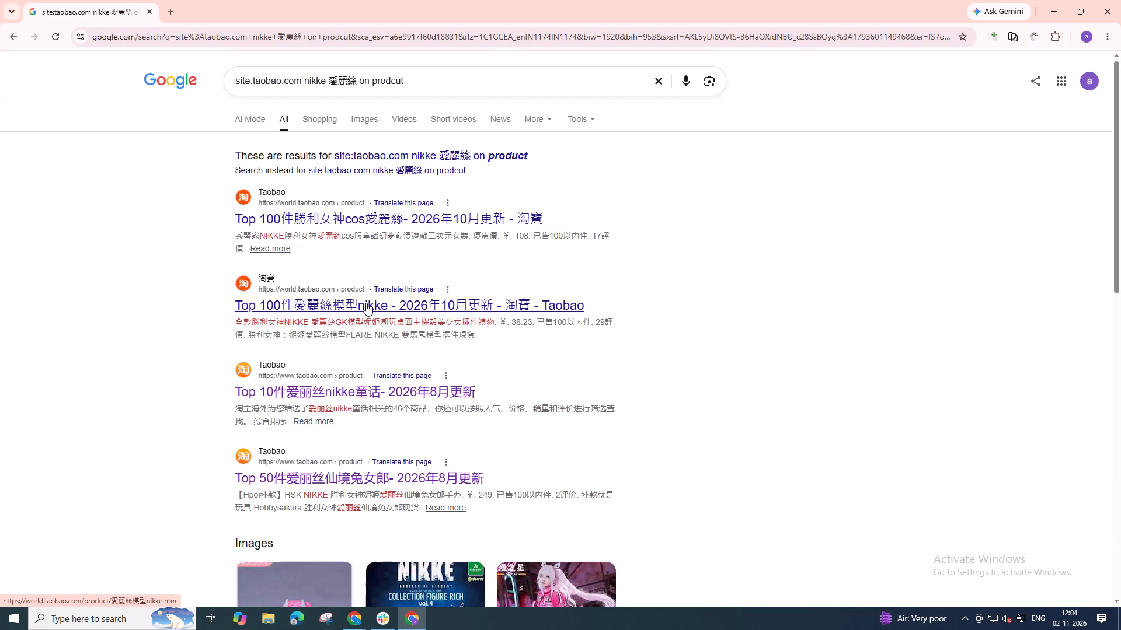
click(200, 0)
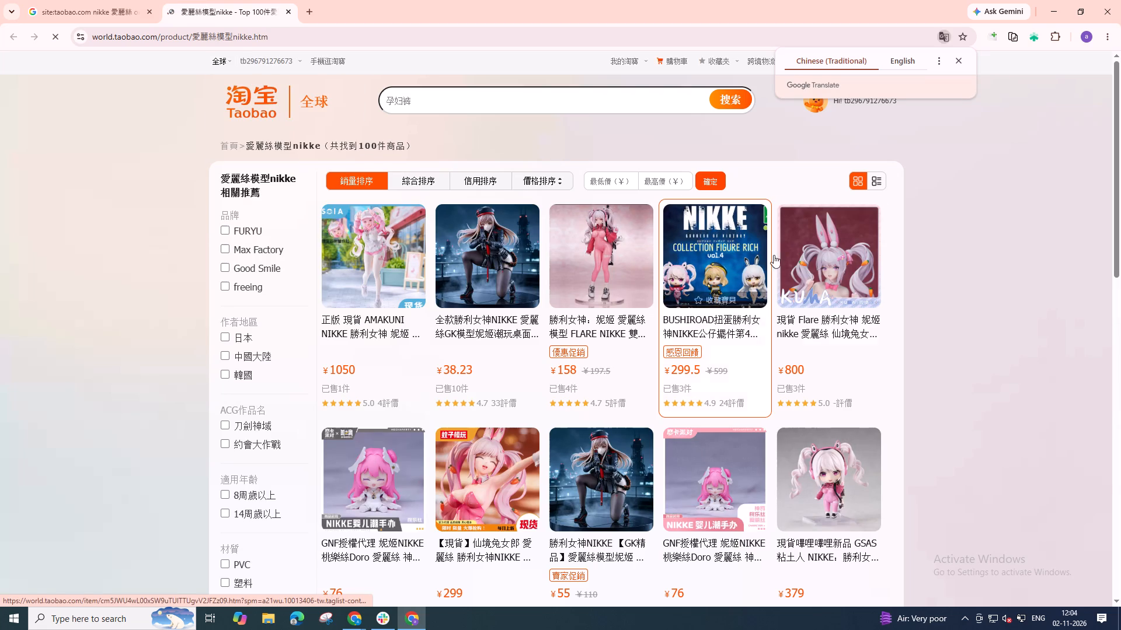
click(875, 185)
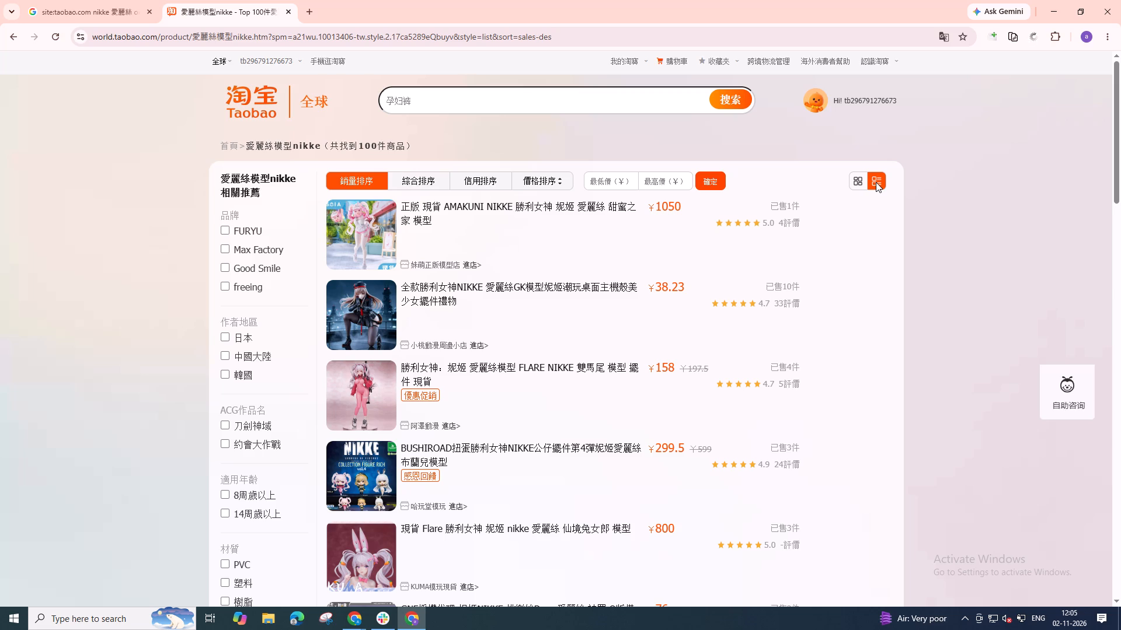
Examine the Alice model listings on Taobao for products that have not been logged yet.
scroll(882, 182, down, 3)
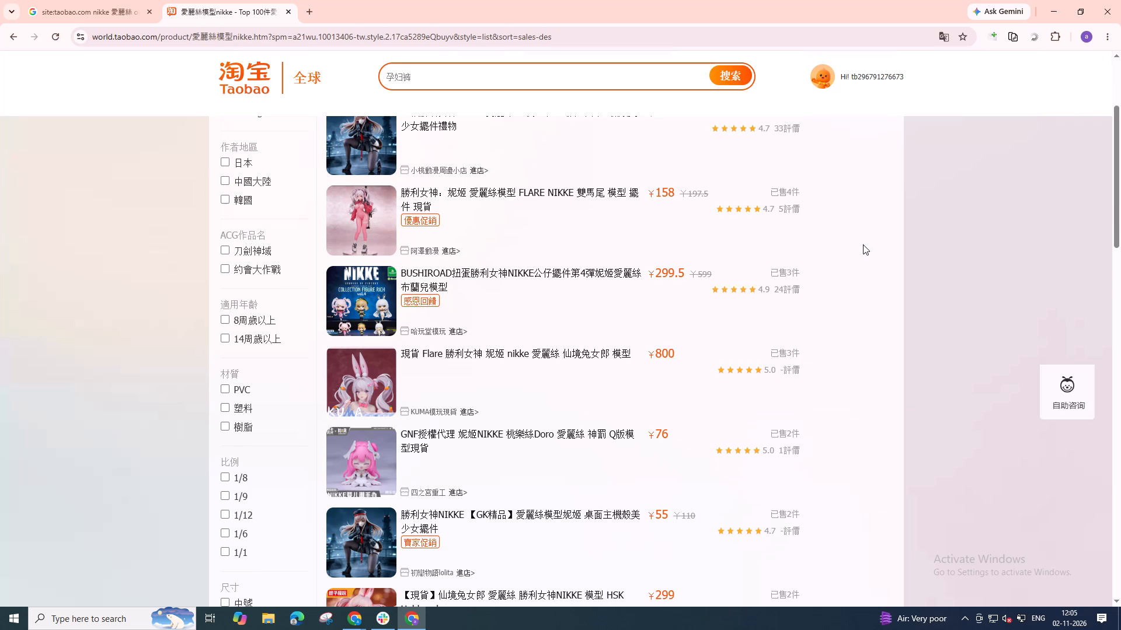
scroll(872, 250, up, 2)
scroll(879, 254, down, 3)
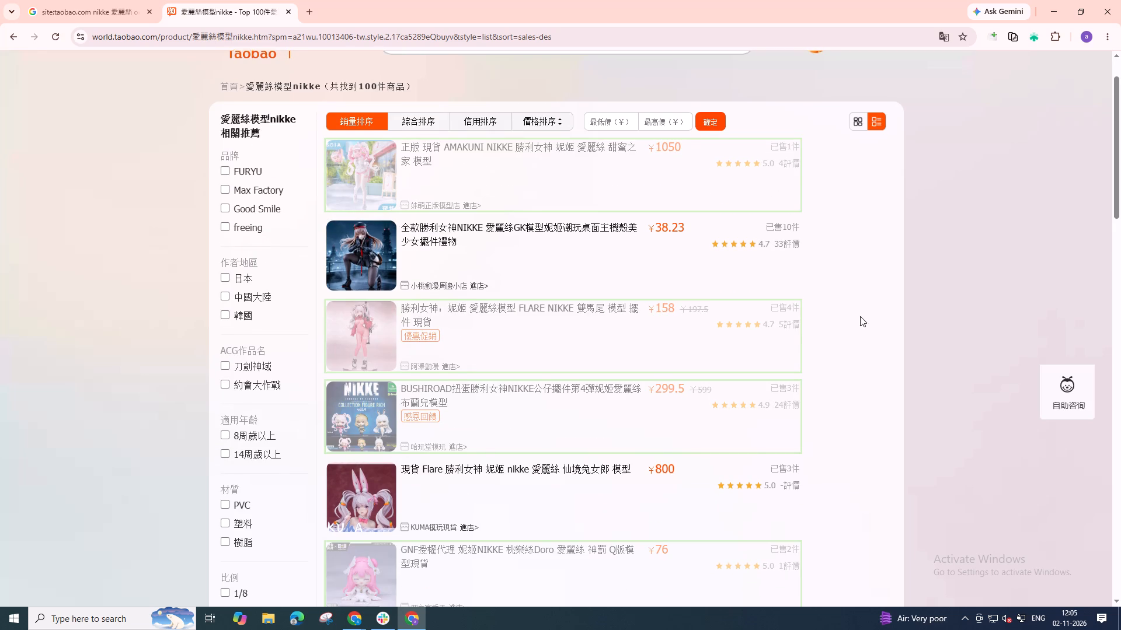
scroll(684, 384, down, 4)
scroll(1010, 368, down, 7)
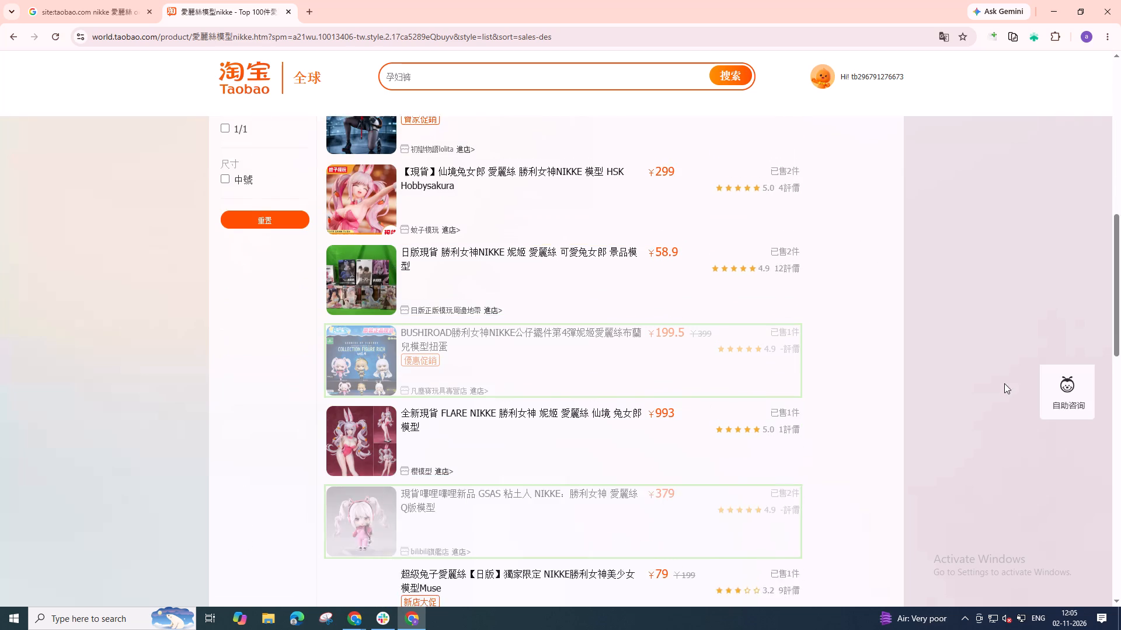
scroll(955, 377, down, 6)
scroll(803, 362, down, 4)
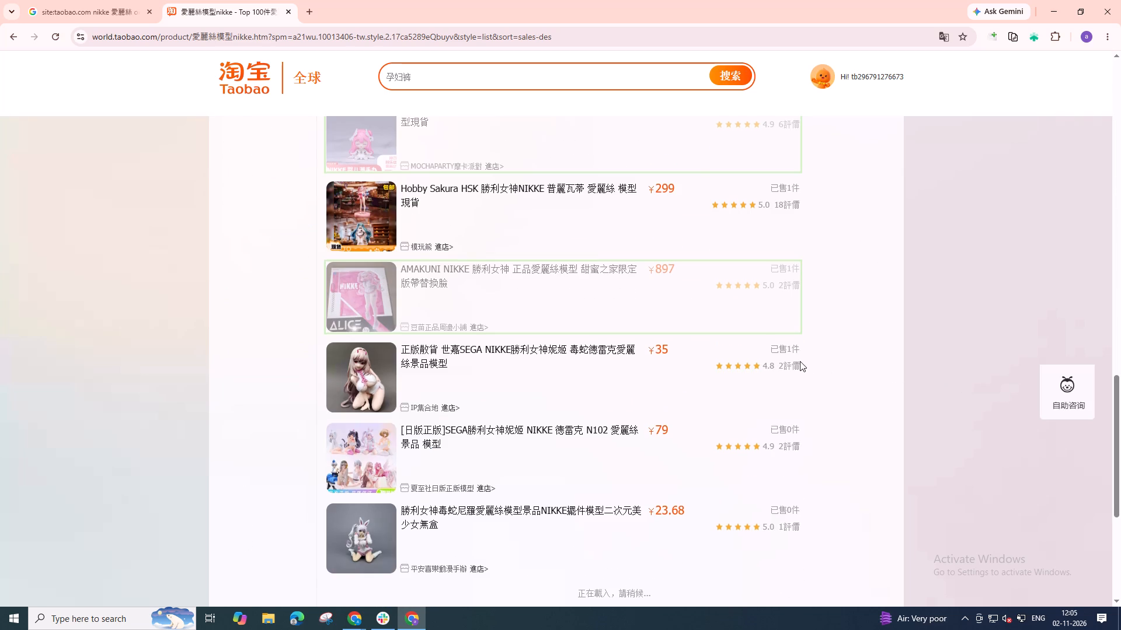
scroll(800, 361, down, 3)
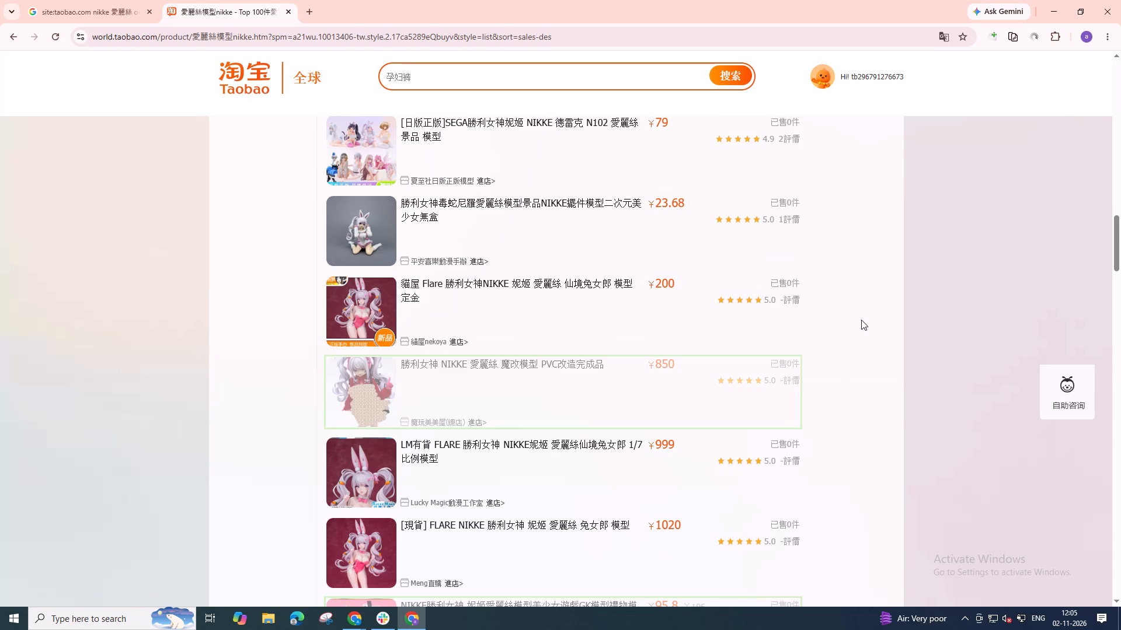
scroll(861, 320, down, 13)
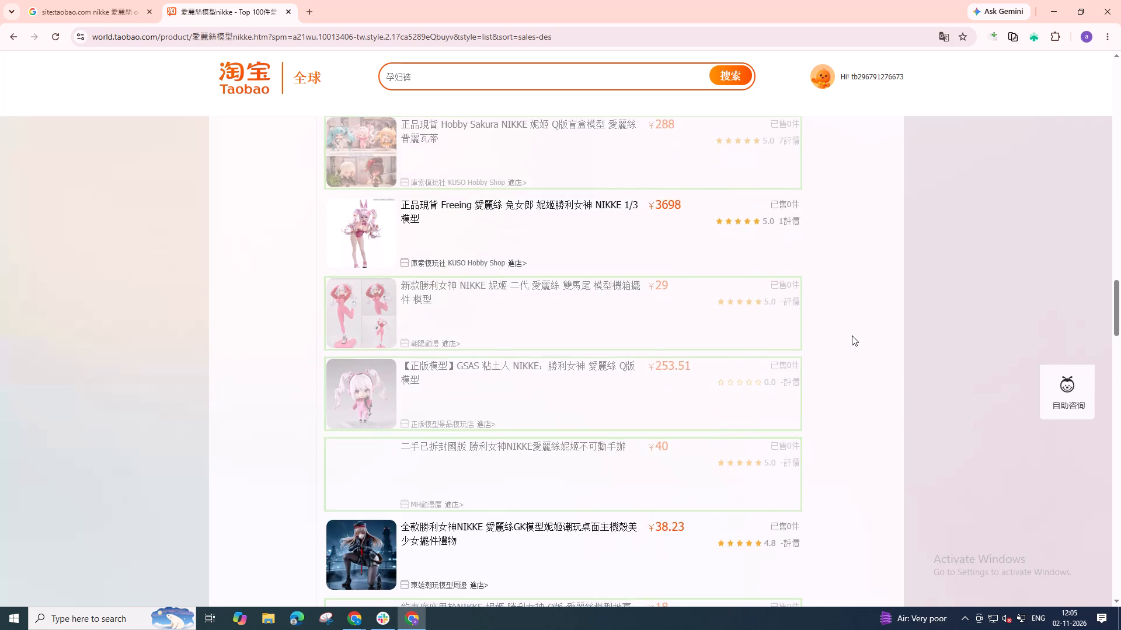
scroll(852, 335, down, 14)
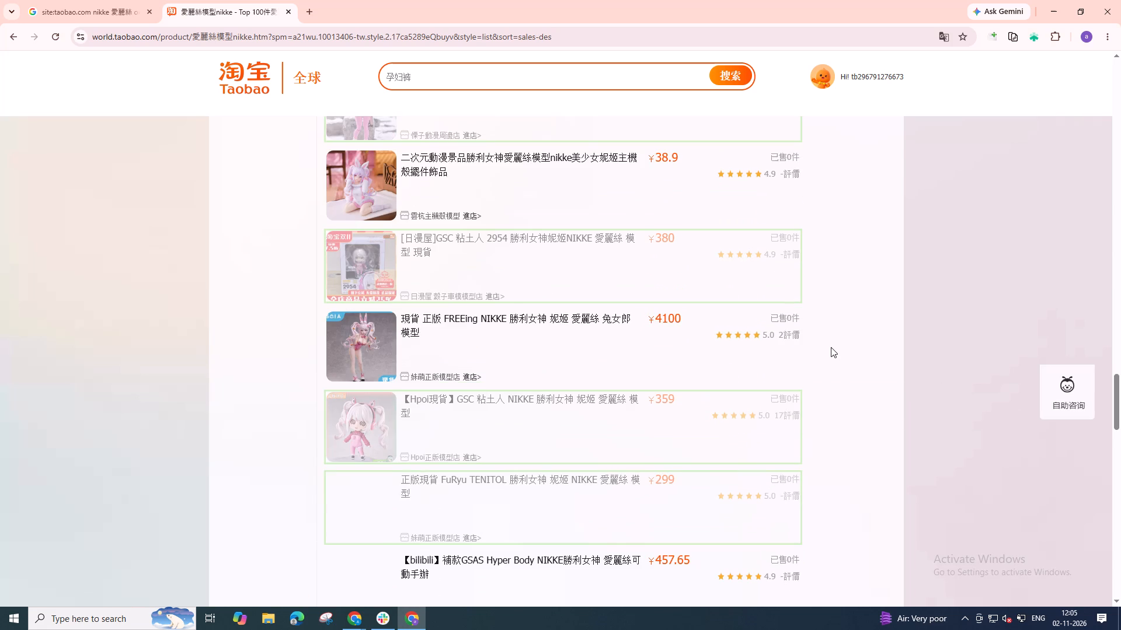
scroll(831, 347, down, 7)
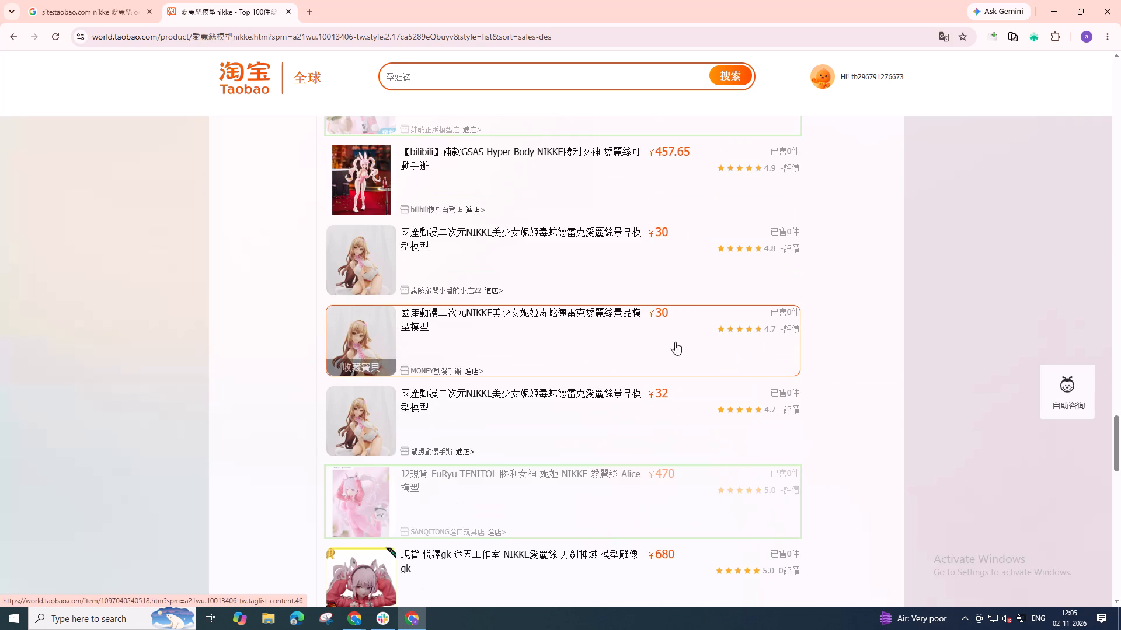
Copy the link of the ¥680 悅澤gk Alice statue listing into cell C28592 of New Work.
scroll(642, 342, down, 5)
right_click(520, 267)
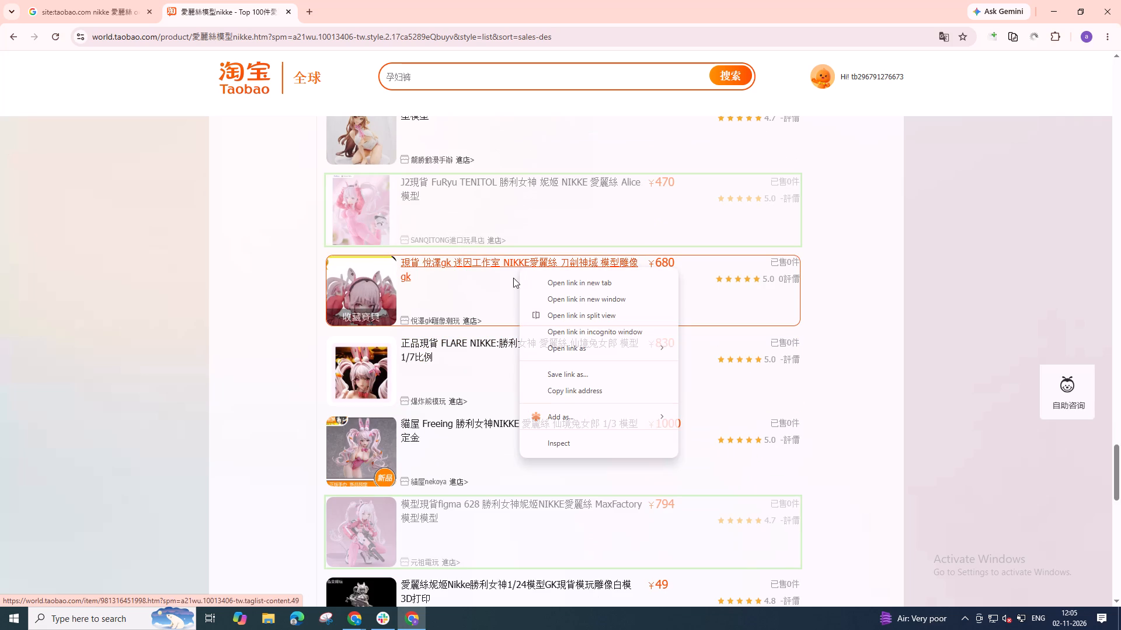
click(577, 395)
key(alt+Tab)
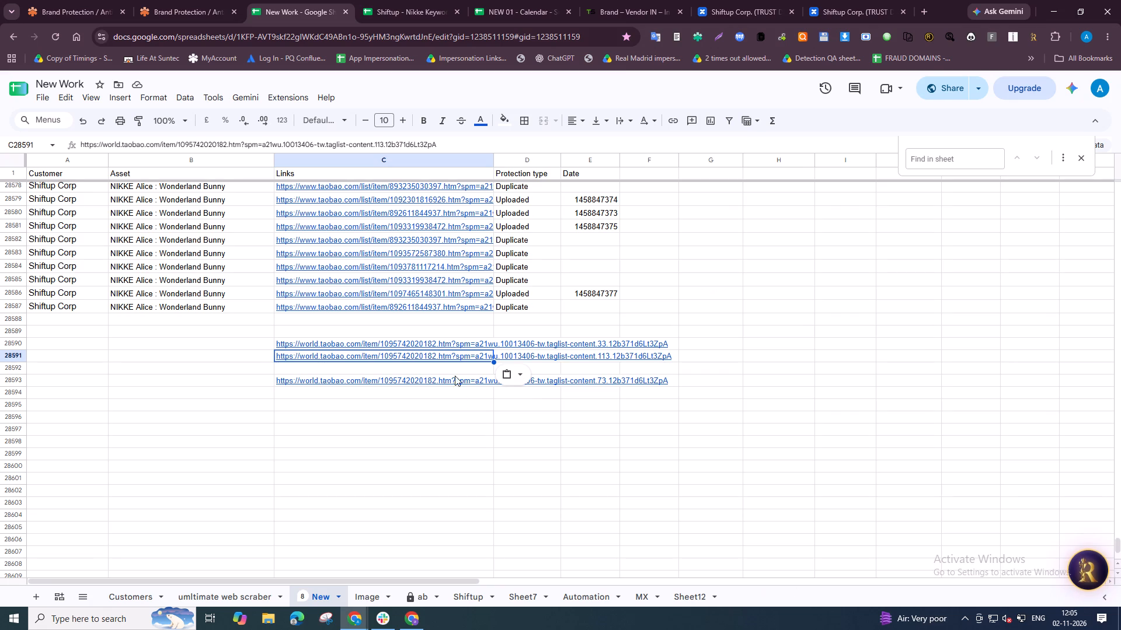
click(454, 370)
key(ctrl+v)
click(463, 422)
key(alt+Tab)
Copy the link of Kevin 現貨模型店's ¥158 Alice super bunny figure listing into cell C28593 of New Work, replacing the existing link.
scroll(684, 334, down, 2)
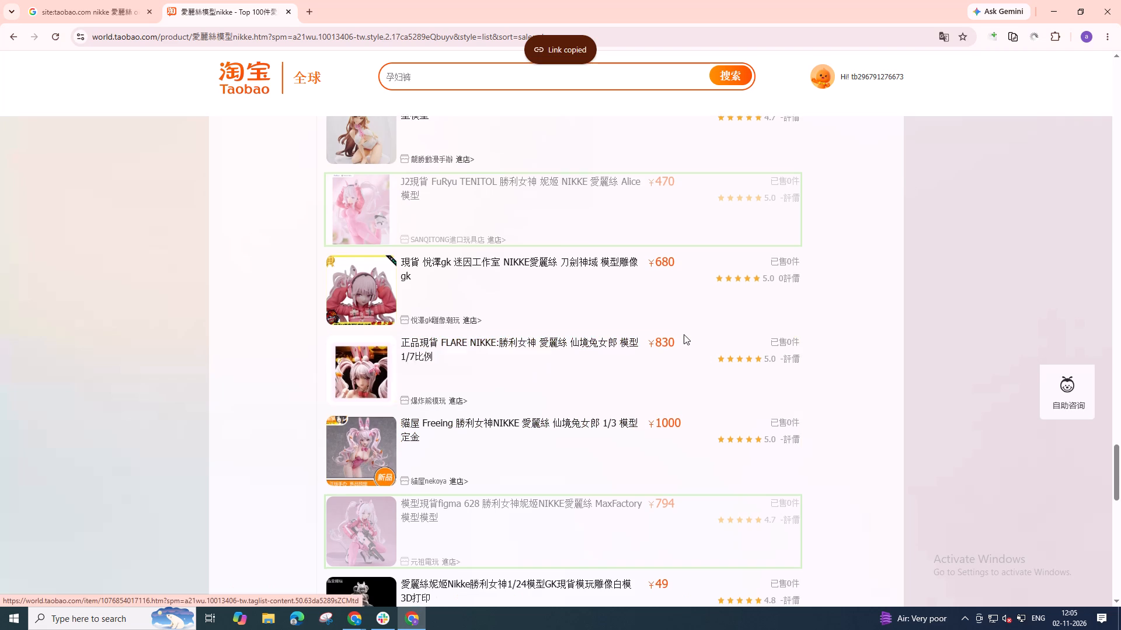
scroll(684, 334, down, 9)
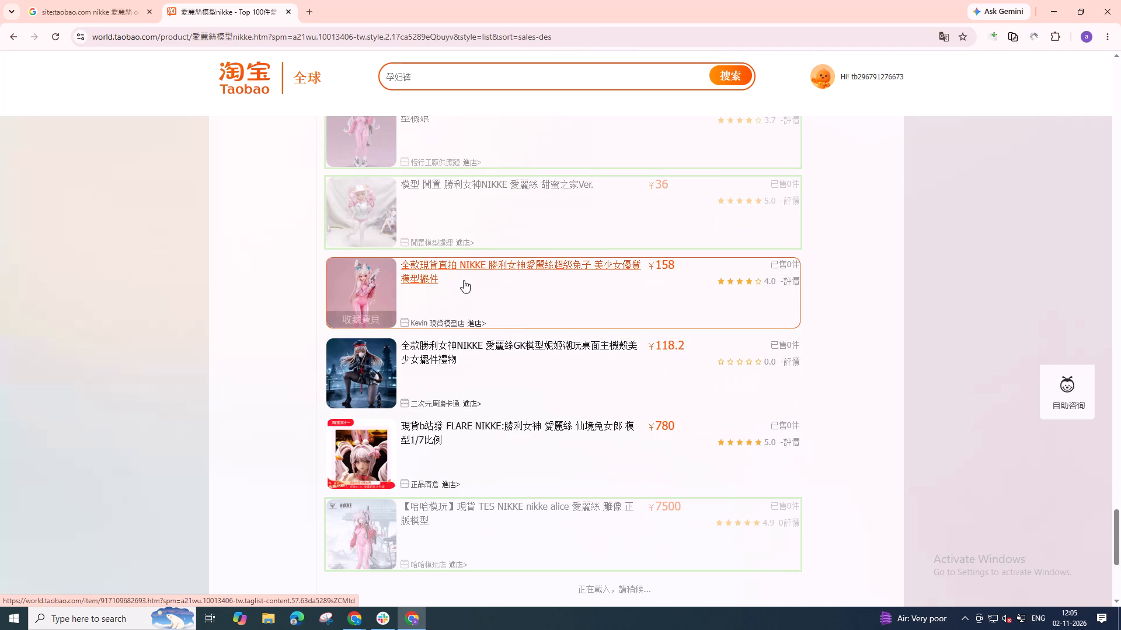
right_click(467, 268)
click(521, 393)
key(alt+Tab)
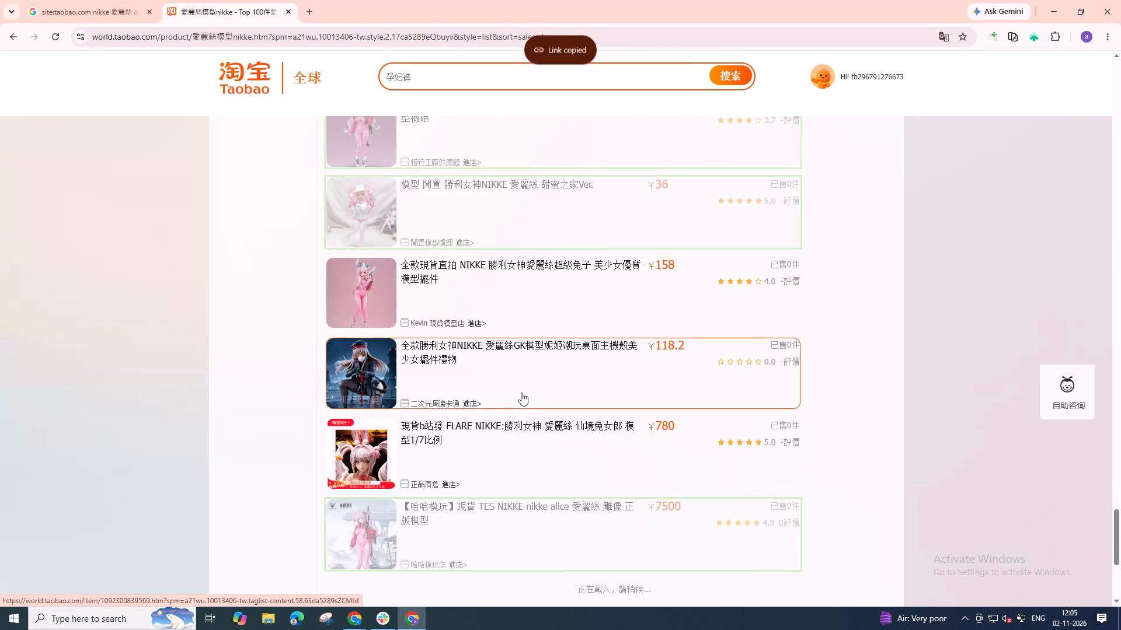
click(455, 376)
key(ctrl+v)
click(471, 429)
key(alt+Tab)
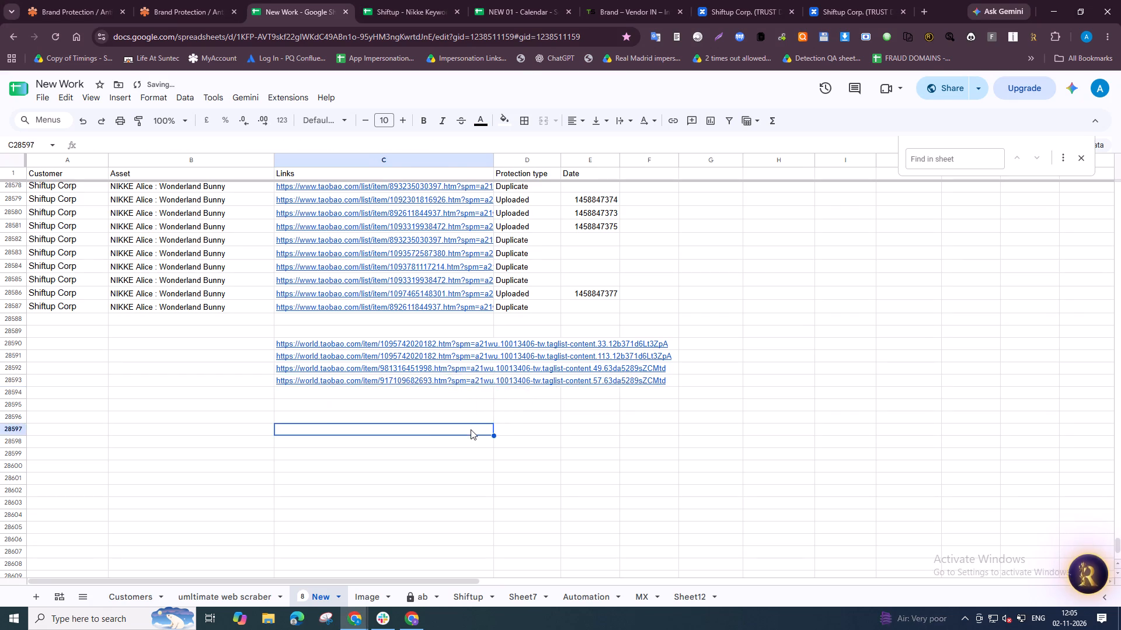
Translate the Taobao model list page to English.
right_click(36, 281)
click(113, 514)
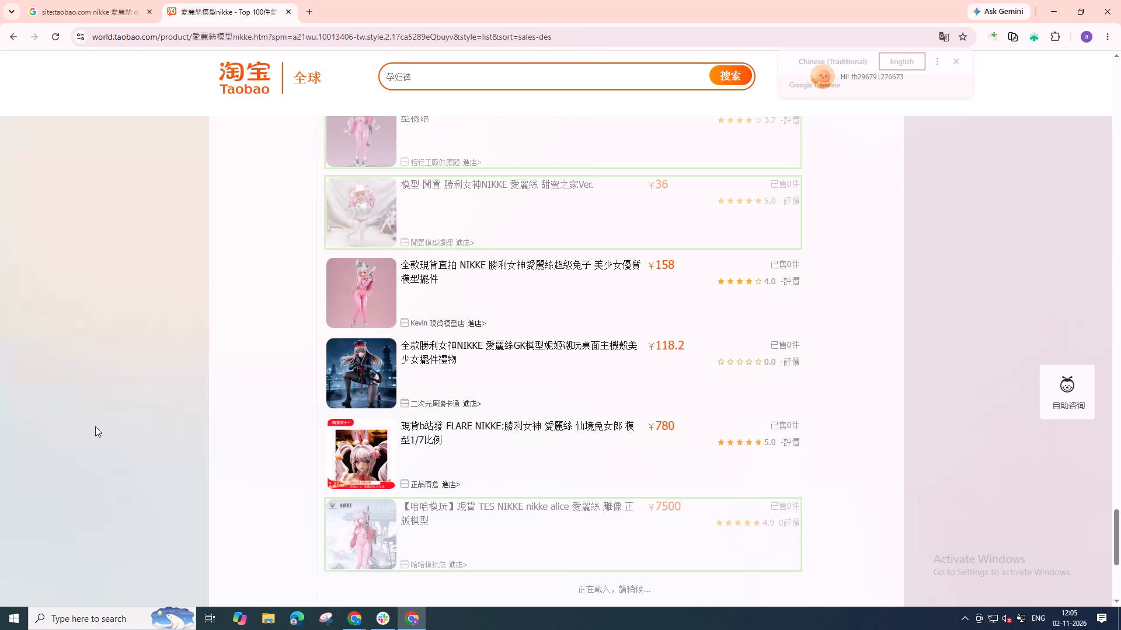
click(93, 328)
Copy the link of Little Shark GK Statue Toy's ¥680 Alice statue listing into cell C28594 of New Work.
scroll(156, 313, down, 6)
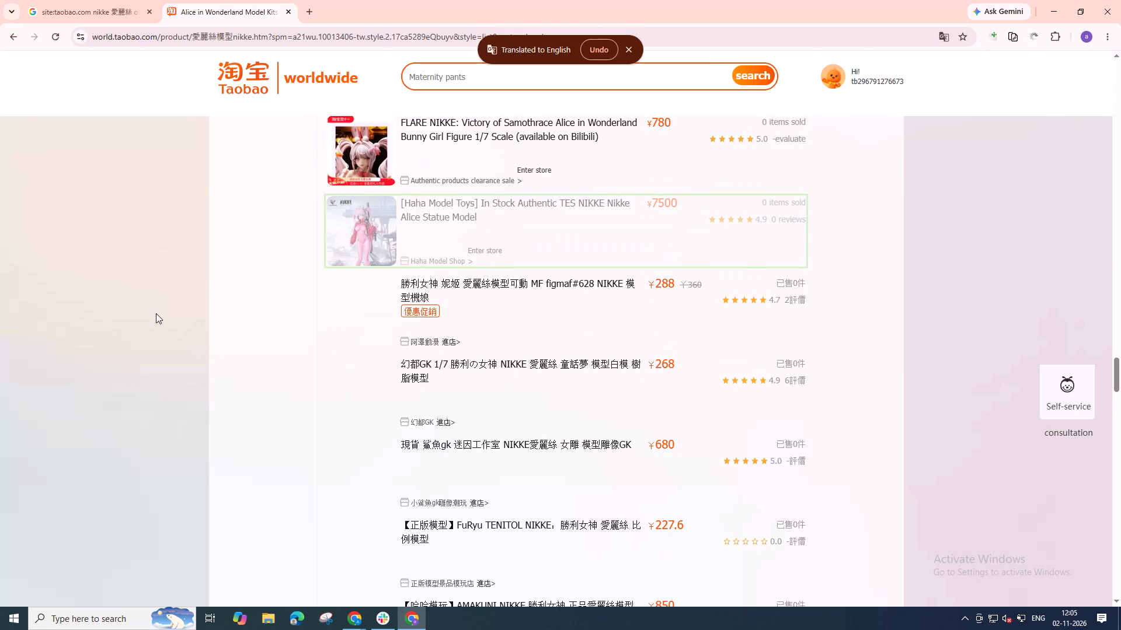
scroll(156, 313, down, 4)
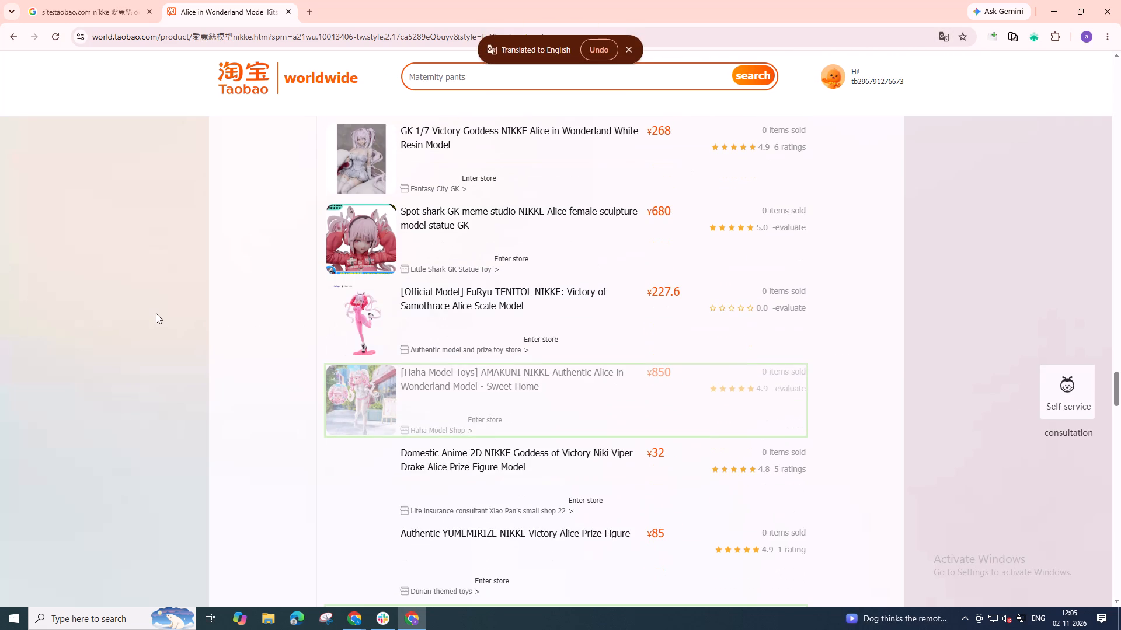
right_click(452, 228)
click(527, 352)
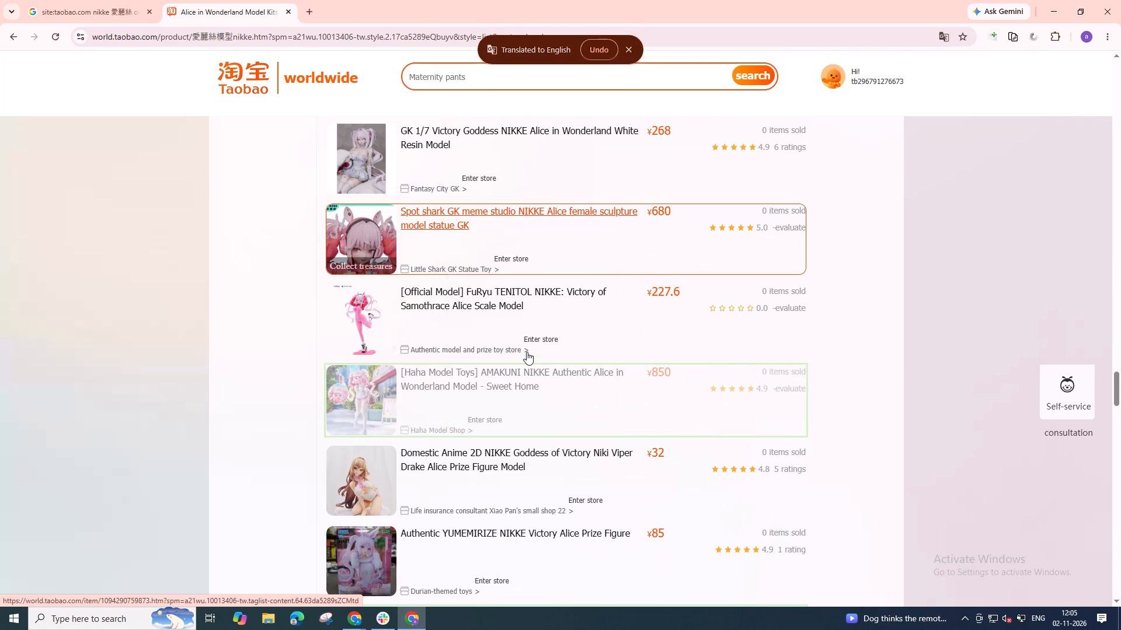
key(alt+Tab)
click(475, 397)
key(ctrl+v)
key(alt+Tab)
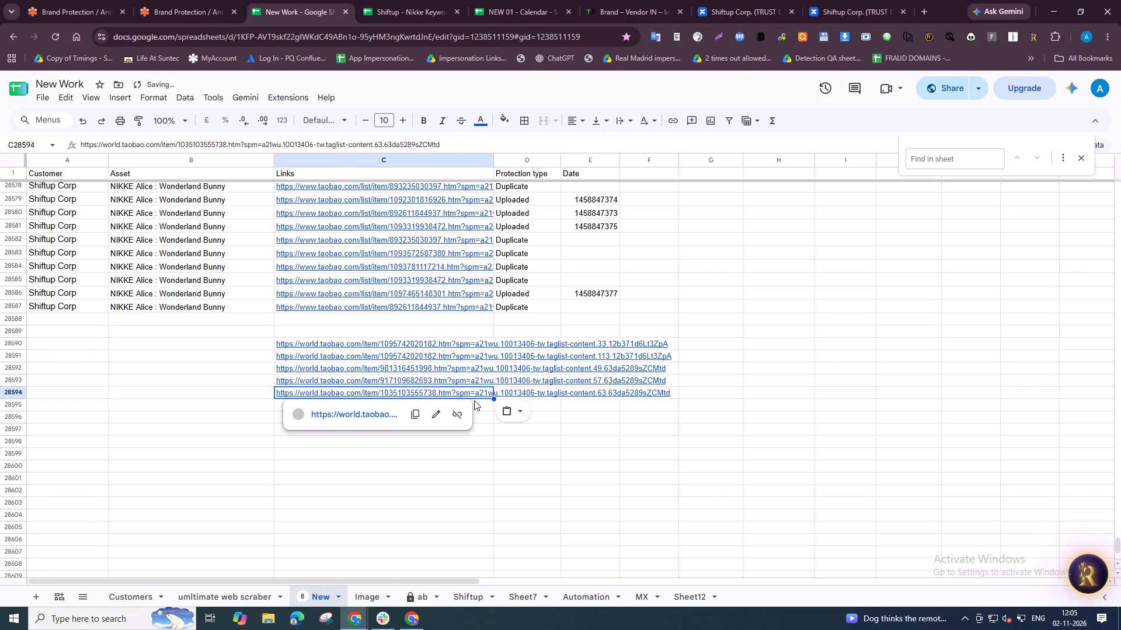
Copy the link of the ¥227.6 FuRyu TENITOL Alice scale model listing into cell C28596 of New Work.
right_click(468, 305)
click(535, 423)
key(alt+Tab)
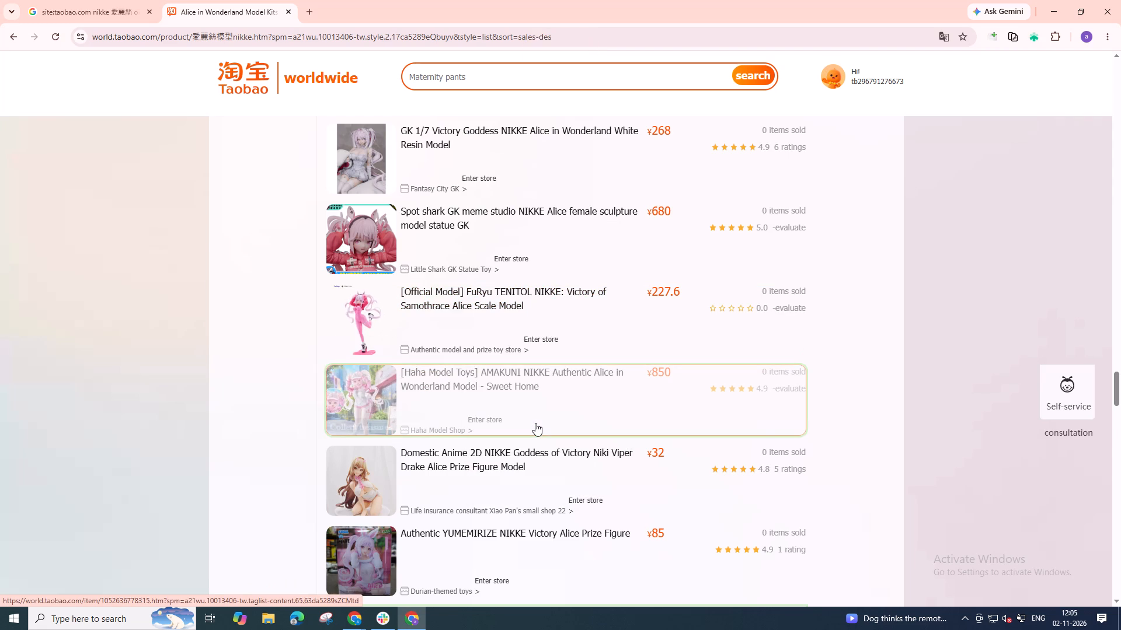
click(483, 412)
key(ctrl+v)
key(alt+Tab)
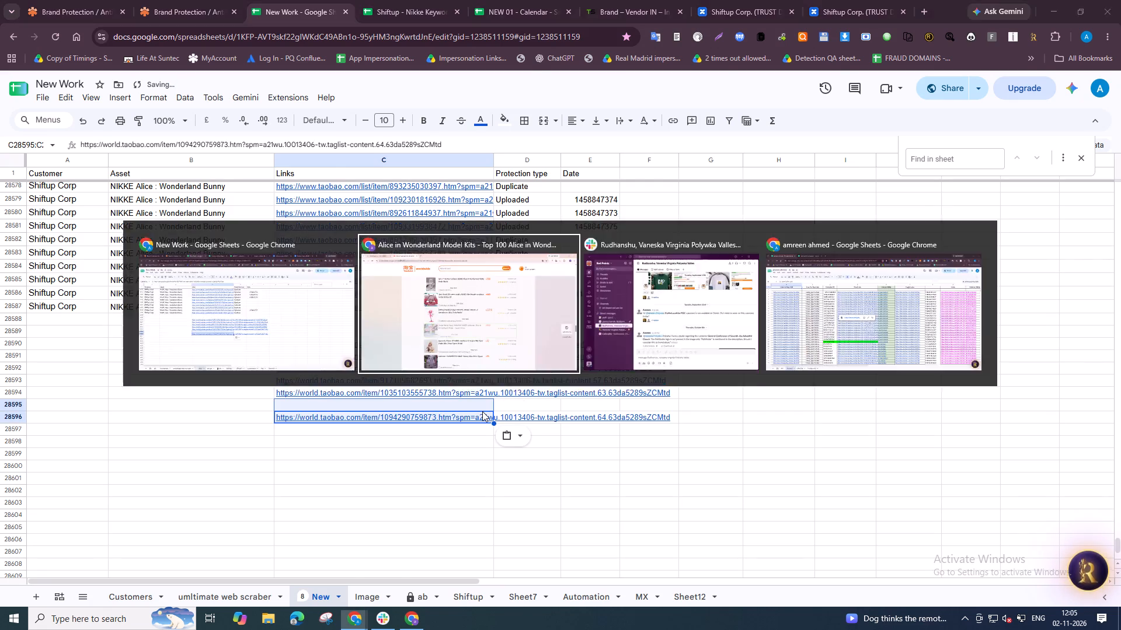
Copy the link of Li Jing Shopping Global's ¥302 Alice Sweet Home standing ornament listing into cell C28595 of New Work.
scroll(565, 356, down, 7)
scroll(727, 335, down, 6)
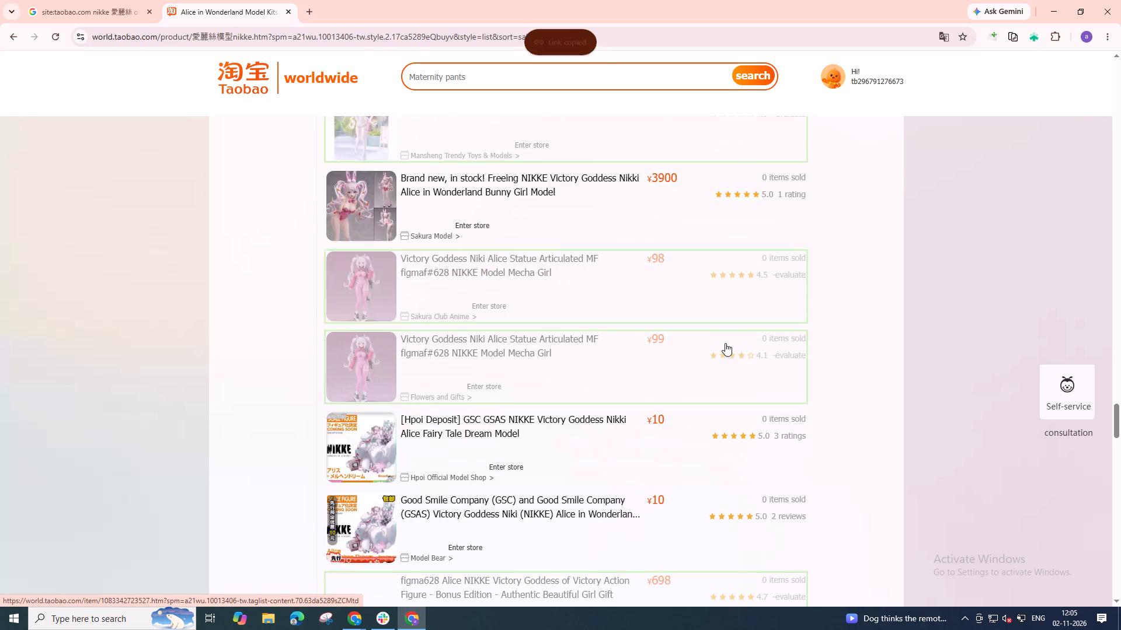
scroll(733, 362, down, 6)
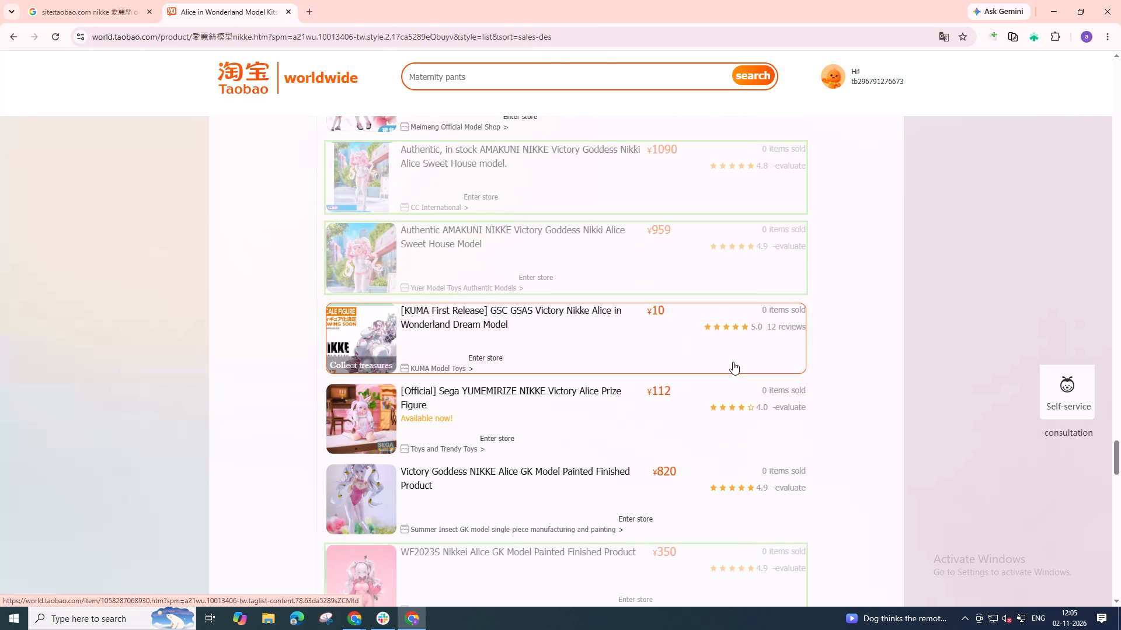
scroll(885, 341, down, 10)
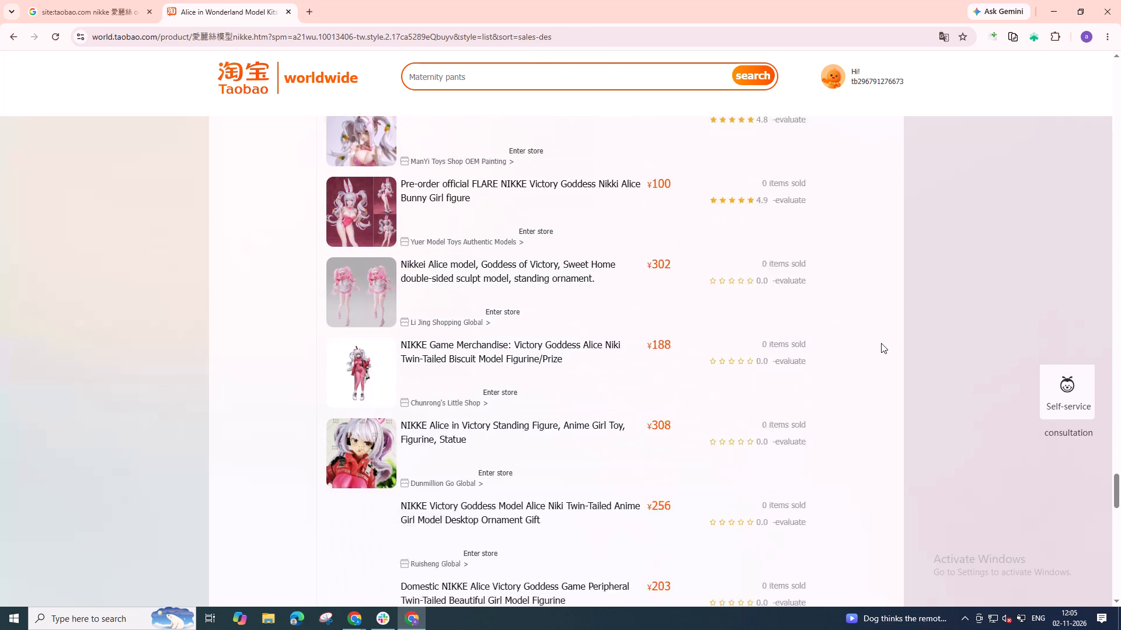
right_click(499, 227)
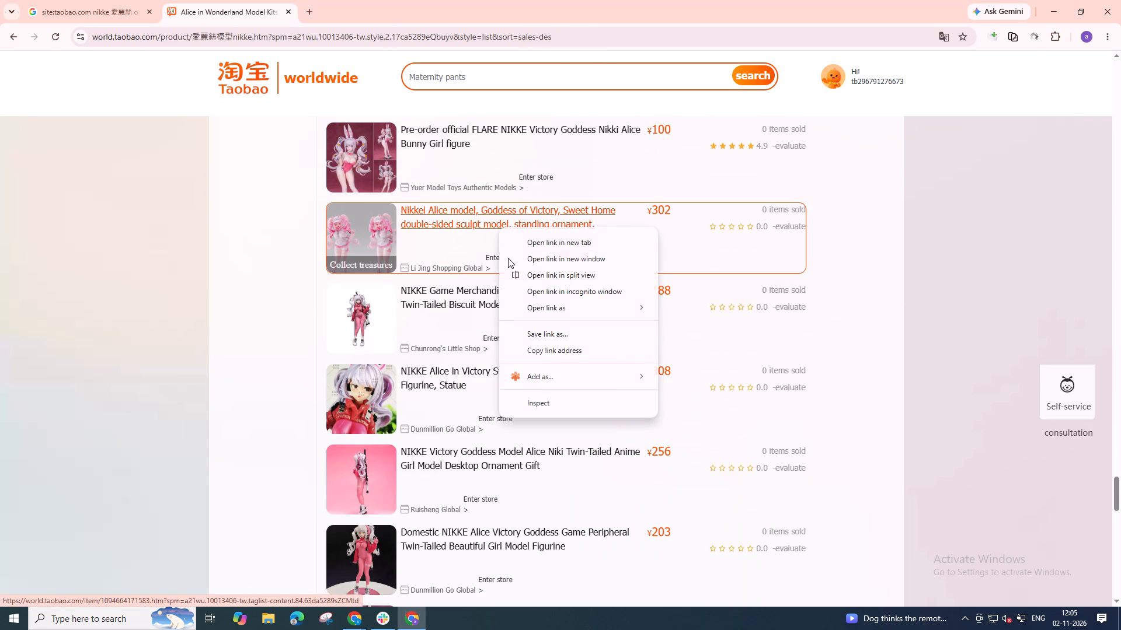
click(564, 348)
key(alt+Tab)
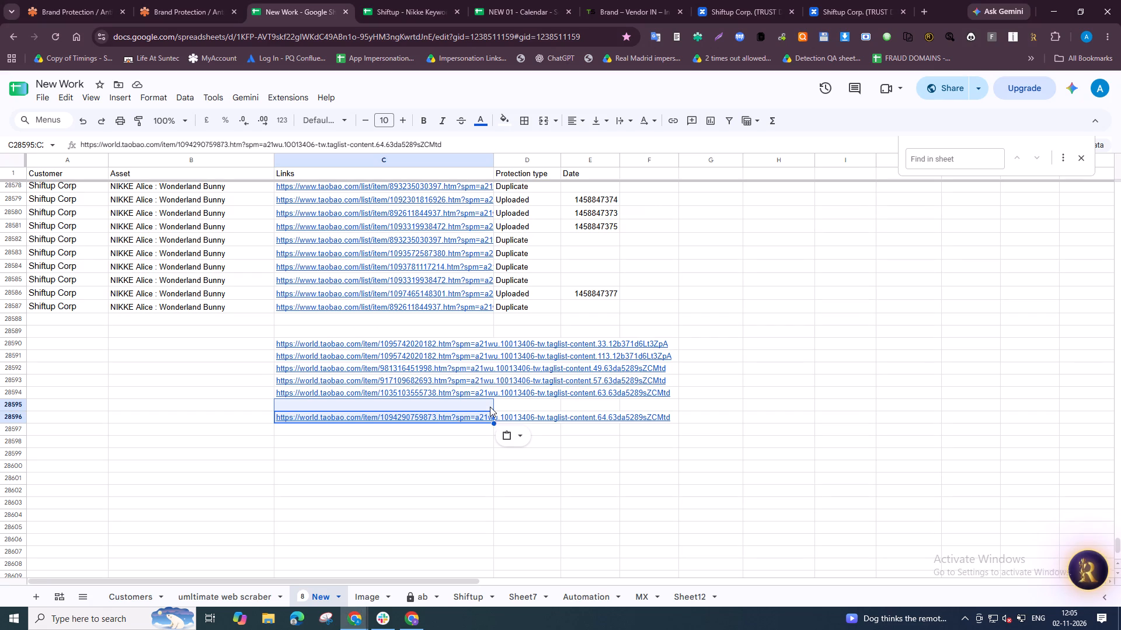
click(490, 407)
key(ctrl+v)
Copy the link of Chunrong's Little Shop's ¥188 Alice twin-tailed figurine listing into cell C28599 of New Work.
key(alt+Tab)
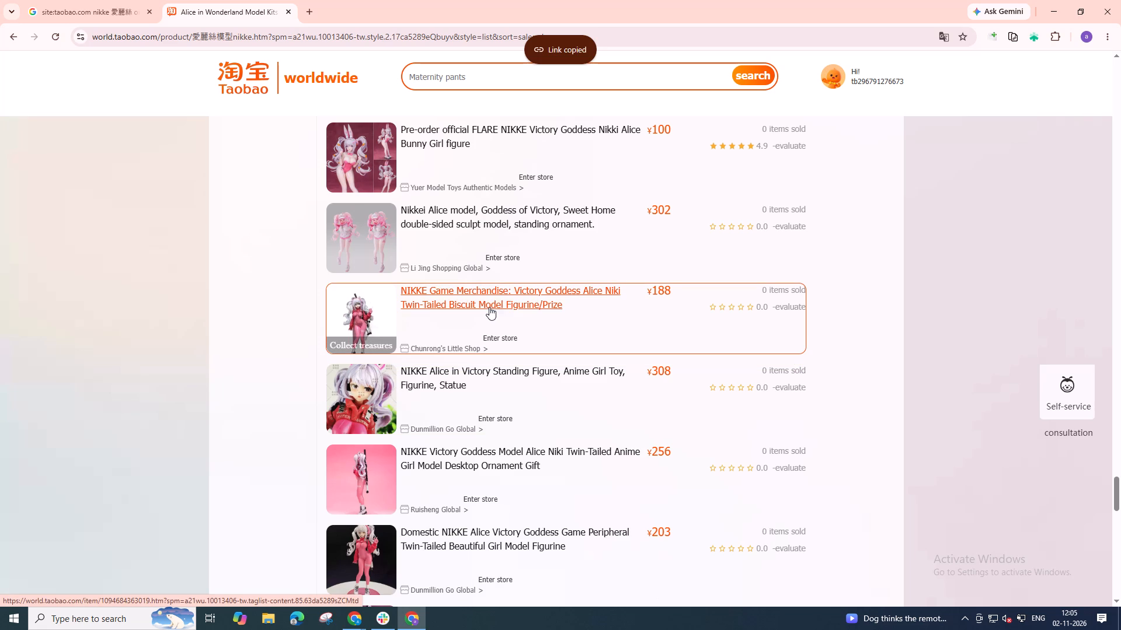
right_click(499, 297)
click(568, 416)
key(alt+Tab)
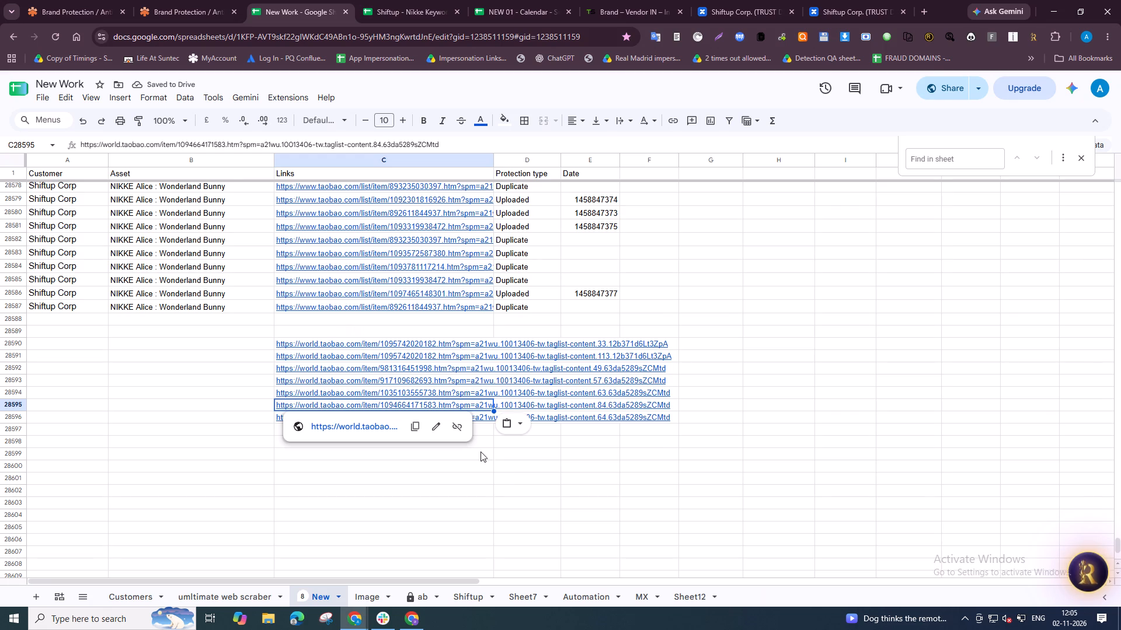
click(485, 454)
key(ctrl+v)
Copy the link of Dunmillion Go Global's ¥308 Alice standing figure listing into cell C28598 of New Work.
key(alt+Tab)
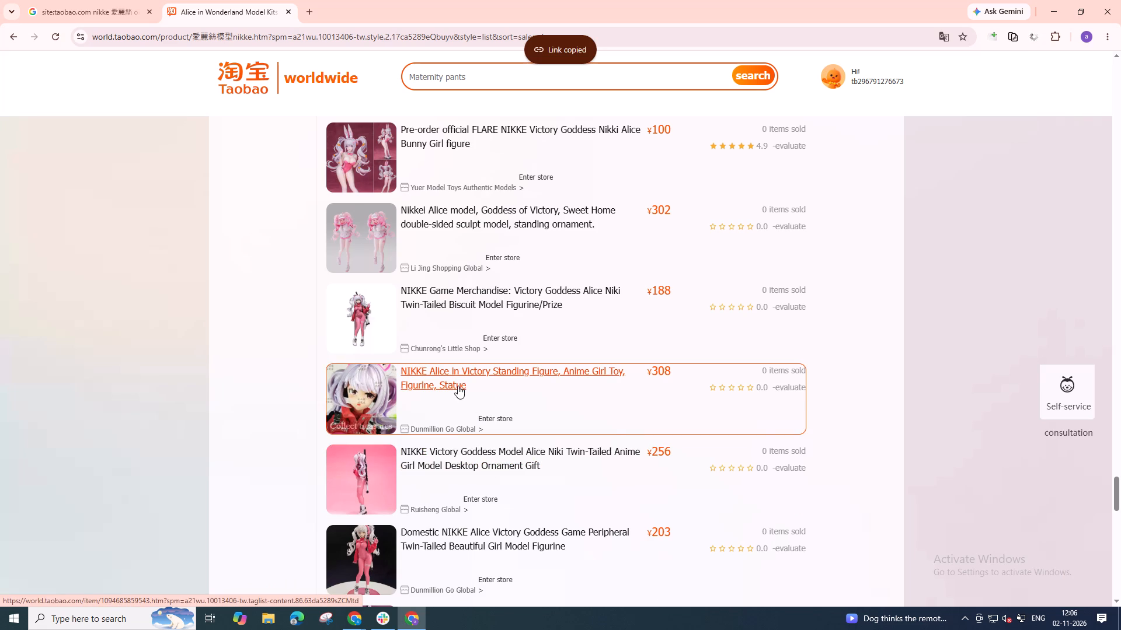
right_click(458, 383)
click(541, 510)
key(alt+Tab)
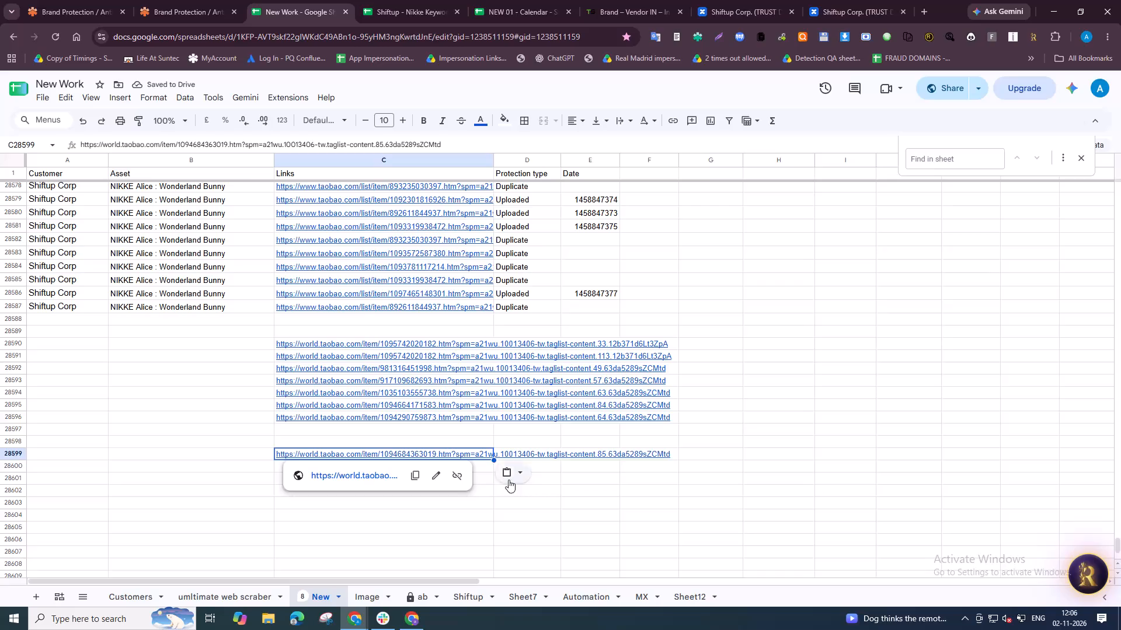
click(483, 440)
key(v)
click(459, 488)
click(465, 447)
key(ctrl+v)
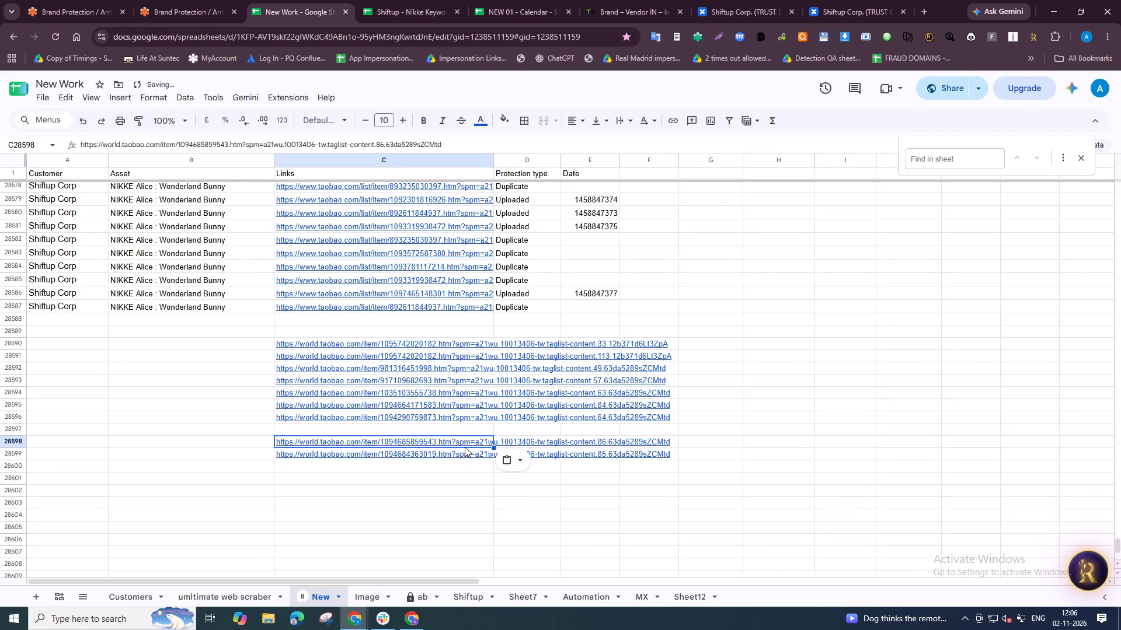
Copy the link of Ruisheng Global's ¥256 Alice desktop ornament listing into cell C28597 of New Work.
key(alt+Tab)
right_click(472, 464)
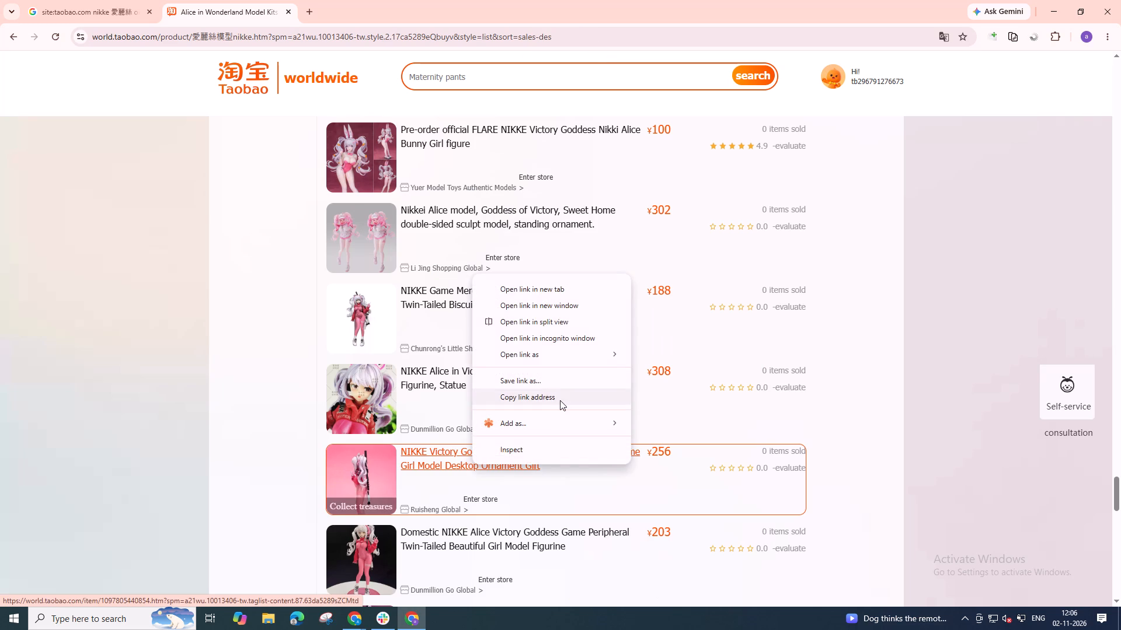
click(560, 399)
key(alt+Tab)
click(474, 429)
key(ctrl+v)
Copy the link of Dunmillion Go Global's ¥203 twin-tailed Alice figurine listing into cell C28602 of New Work.
click(466, 497)
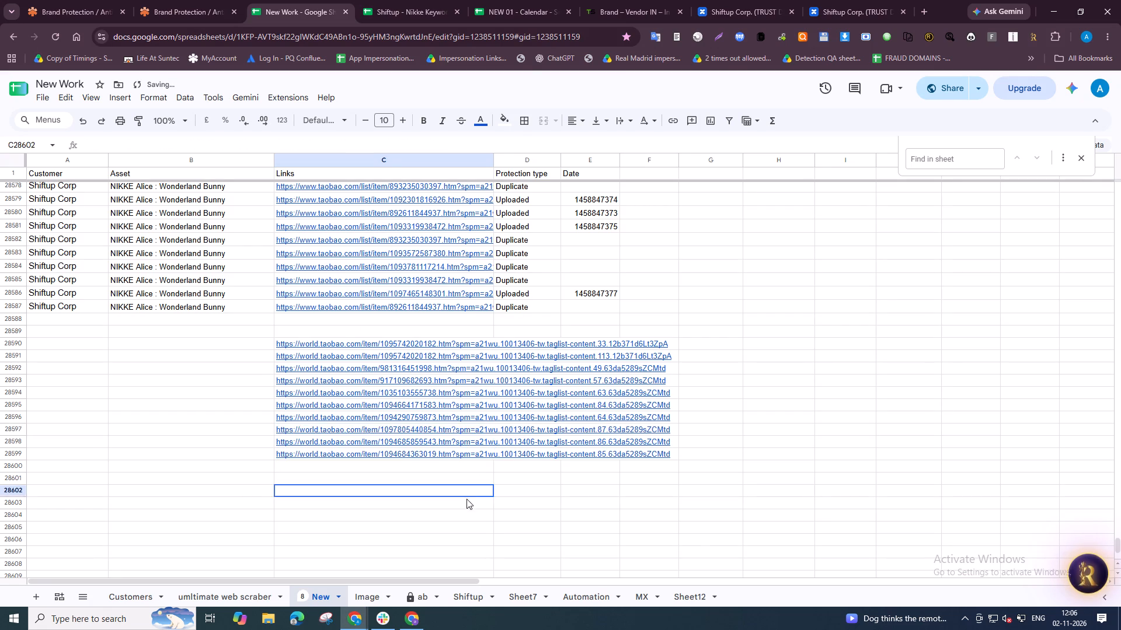
key(alt+Tab)
scroll(504, 491, down, 3)
right_click(498, 365)
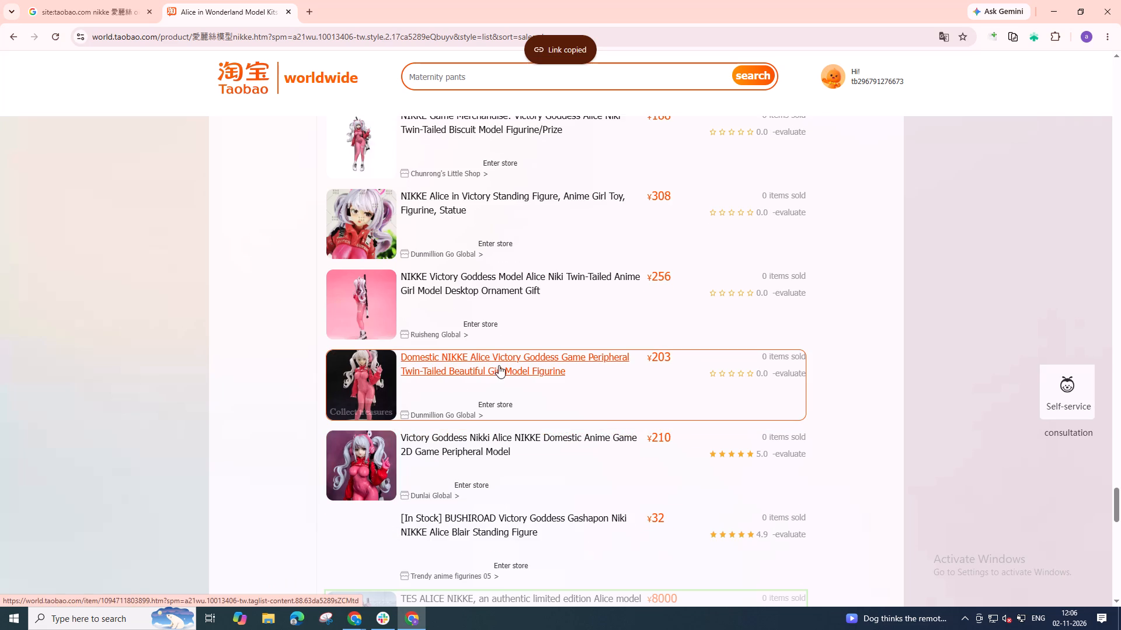
click(575, 491)
key(alt+Tab)
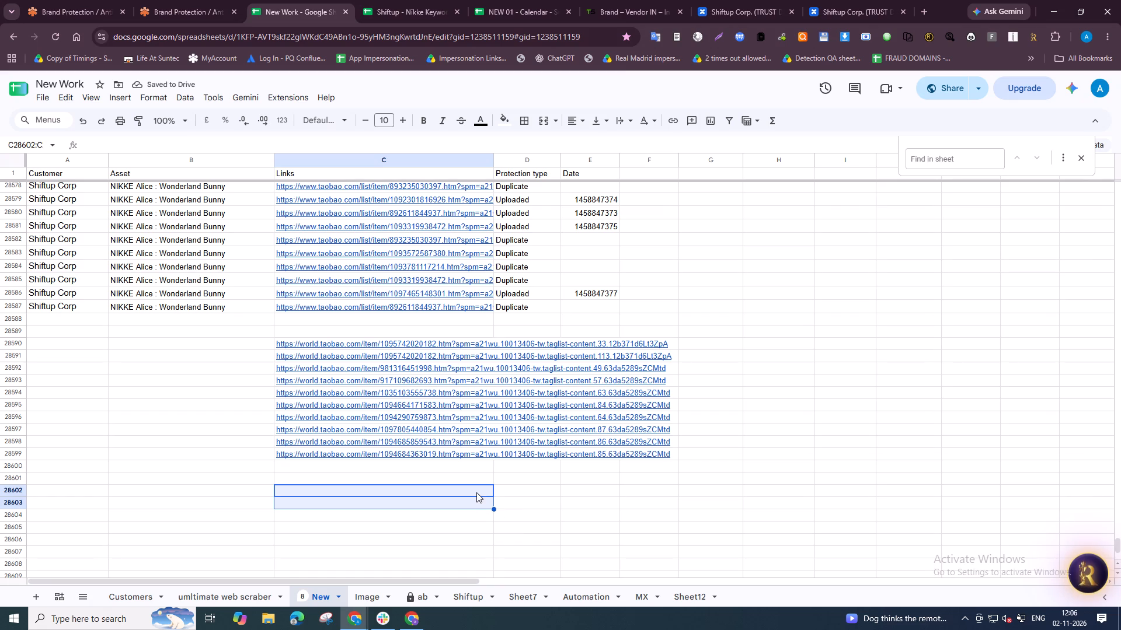
key(ctrl+v)
Copy the link of Dunmillion Go Global's ¥203 twin-tailed Alice figurine listing into cell C28600 of New Work as well.
key(alt+Tab)
right_click(493, 374)
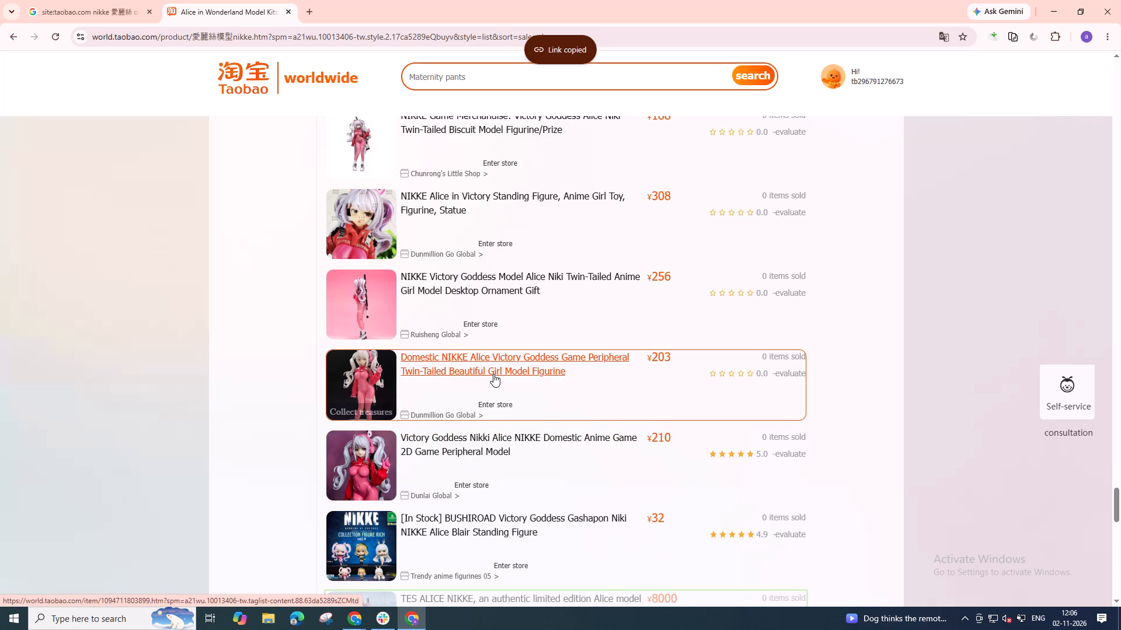
click(572, 492)
key(alt+Tab)
click(486, 473)
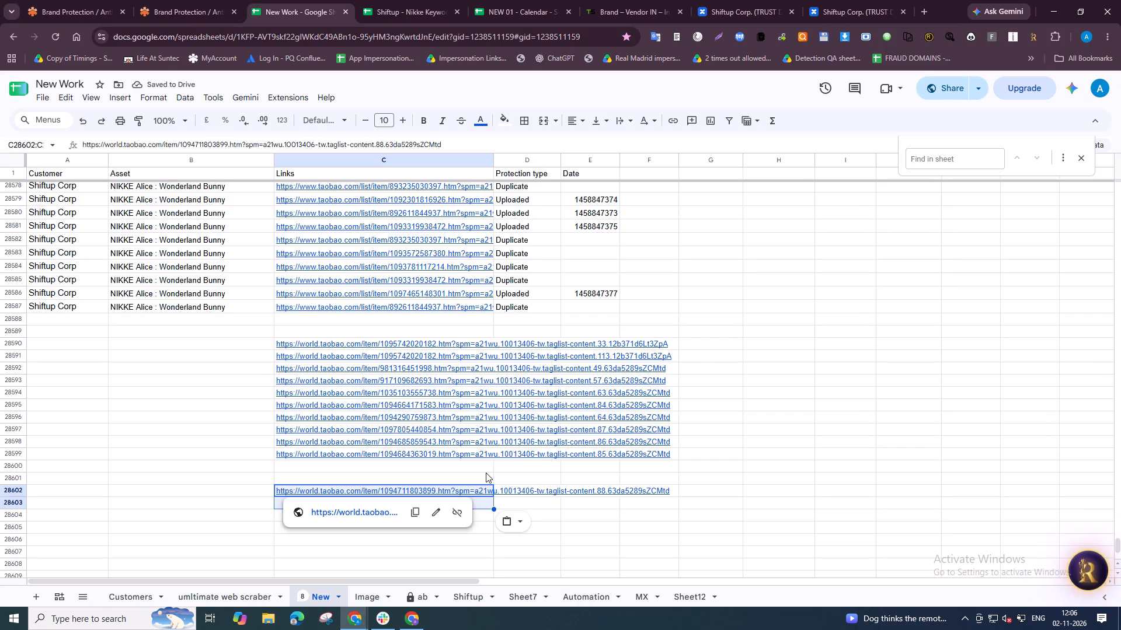
key(ctrl+v)
Copy the link of Dunlai Global's ¥210 Alice game peripheral model listing into cell C28601 of New Work.
key(alt+Tab)
right_click(474, 457)
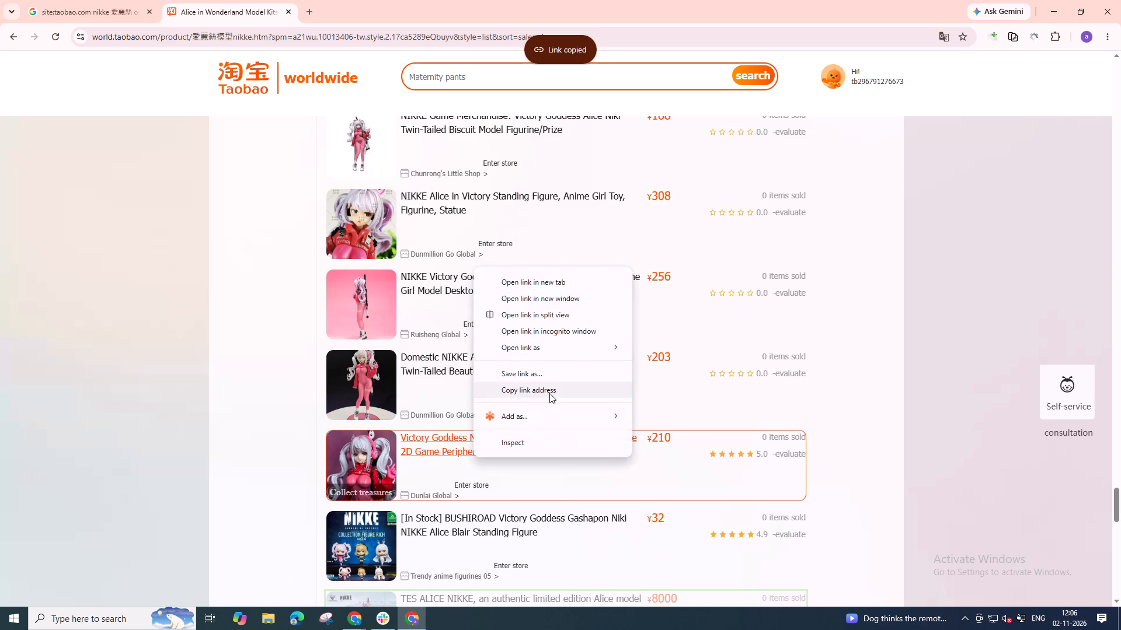
click(549, 393)
key(alt+Tab)
click(481, 480)
key(ctrl+v)
Copy the link of Trendy anime figurines 05's ¥32 BUSHIROAD gashapon figure listing into cell C28603 of New Work.
key(alt+Tab)
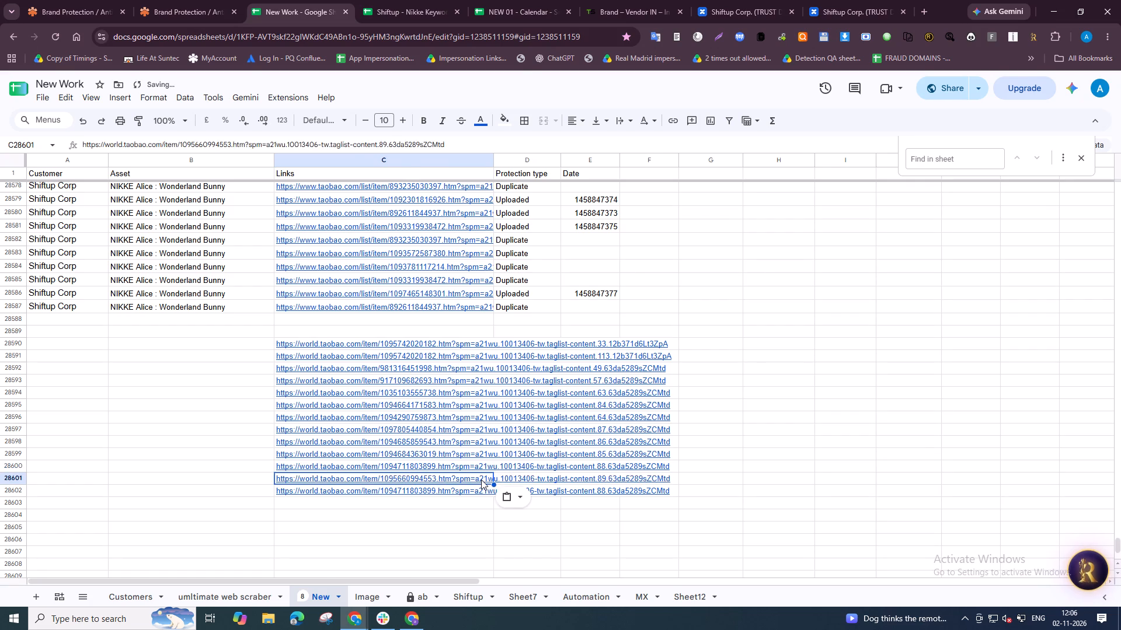
right_click(468, 530)
click(541, 465)
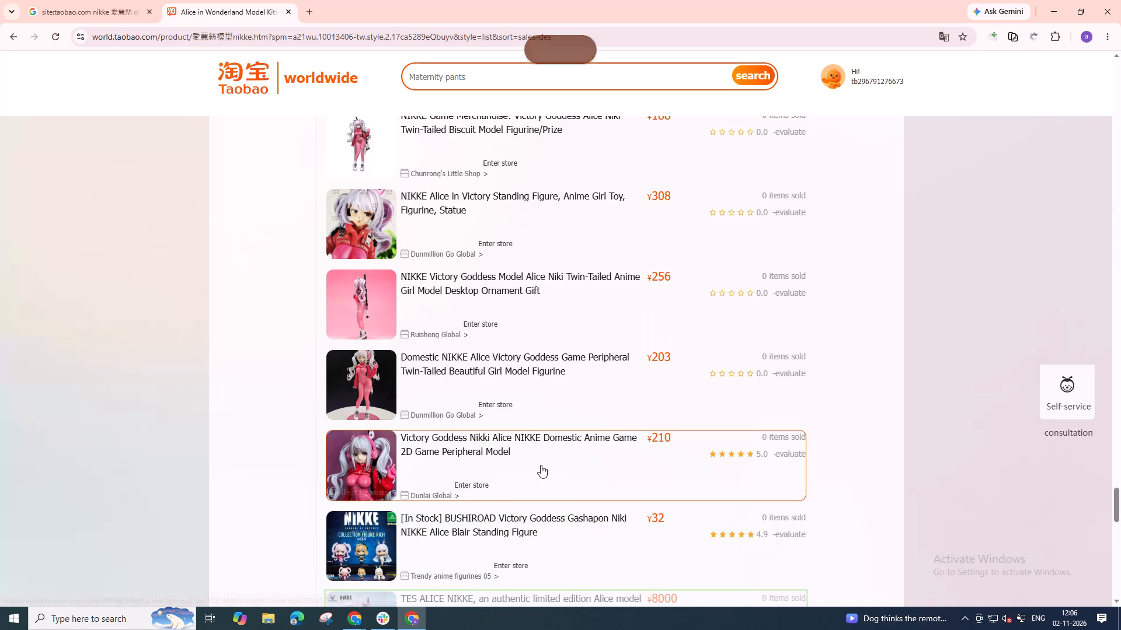
key(alt+Tab)
click(483, 503)
key(ctrl+v)
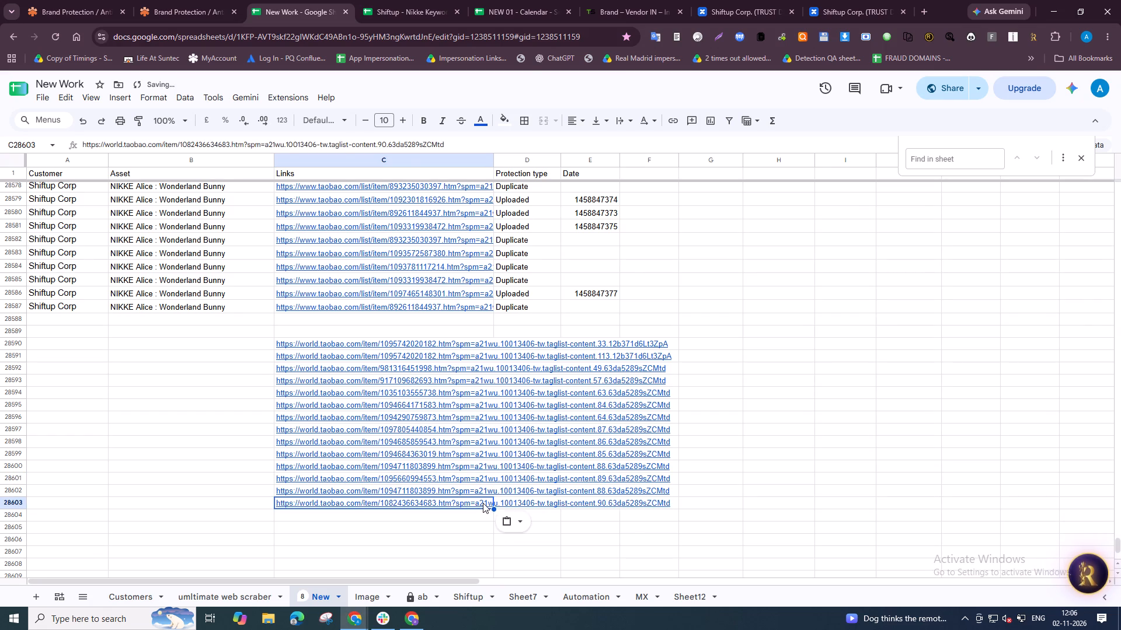
Copy the link of Xiaoming Trading's ¥148 Alice twin-tail PC case ornament listing into cell C28604 of New Work.
key(alt+Tab)
scroll(514, 465, down, 5)
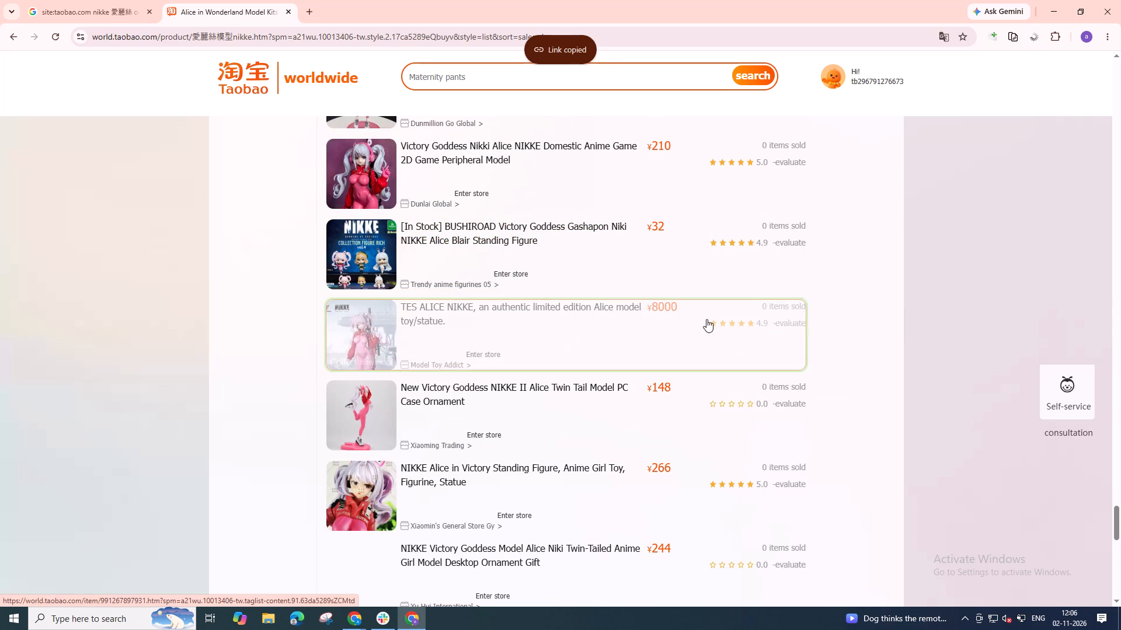
scroll(707, 319, down, 3)
right_click(450, 222)
click(520, 341)
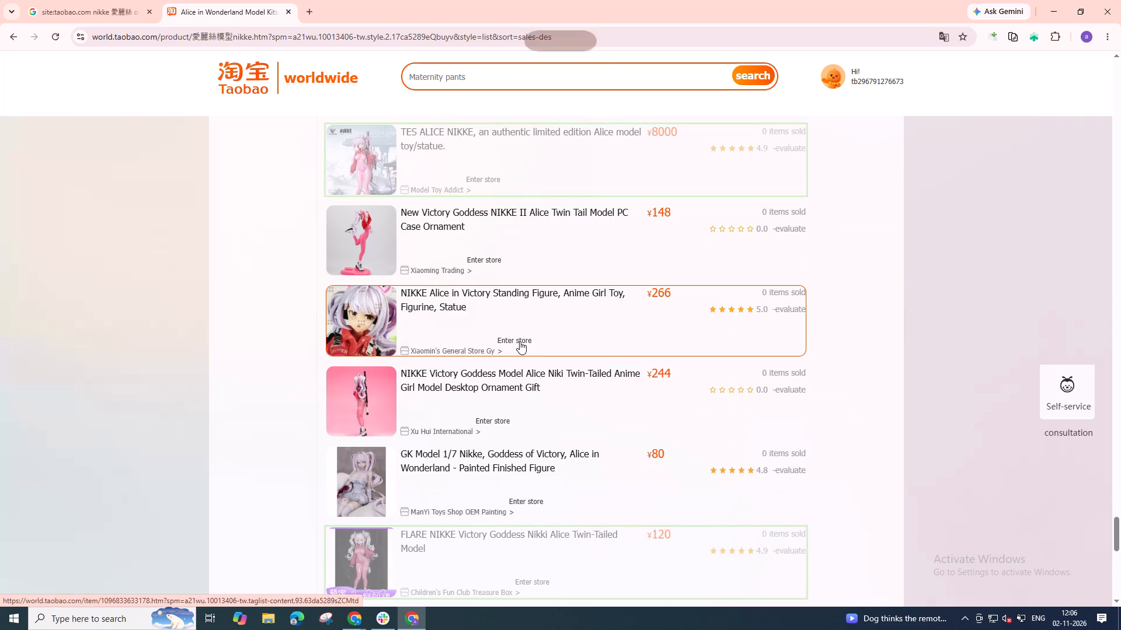
key(alt+Tab)
scroll(599, 393, down, 2)
click(456, 400)
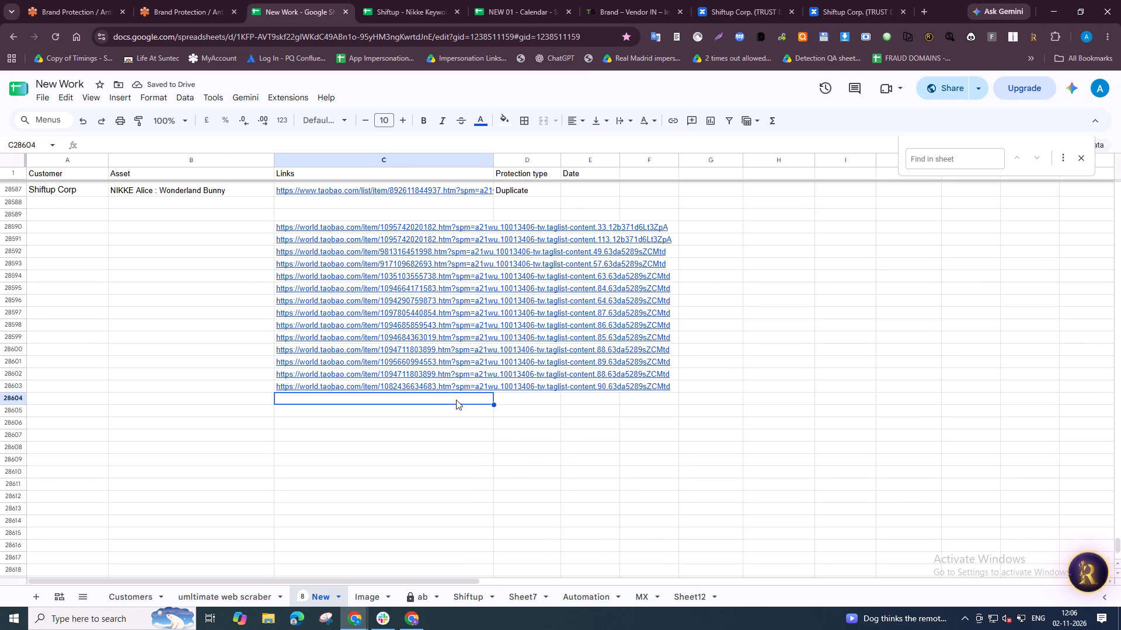
key(ctrl+v)
Copy the link of Xiaomin's General Store Gy's ¥266 Alice standing figure listing into cell C28606 of New Work.
key(alt+Tab)
right_click(438, 308)
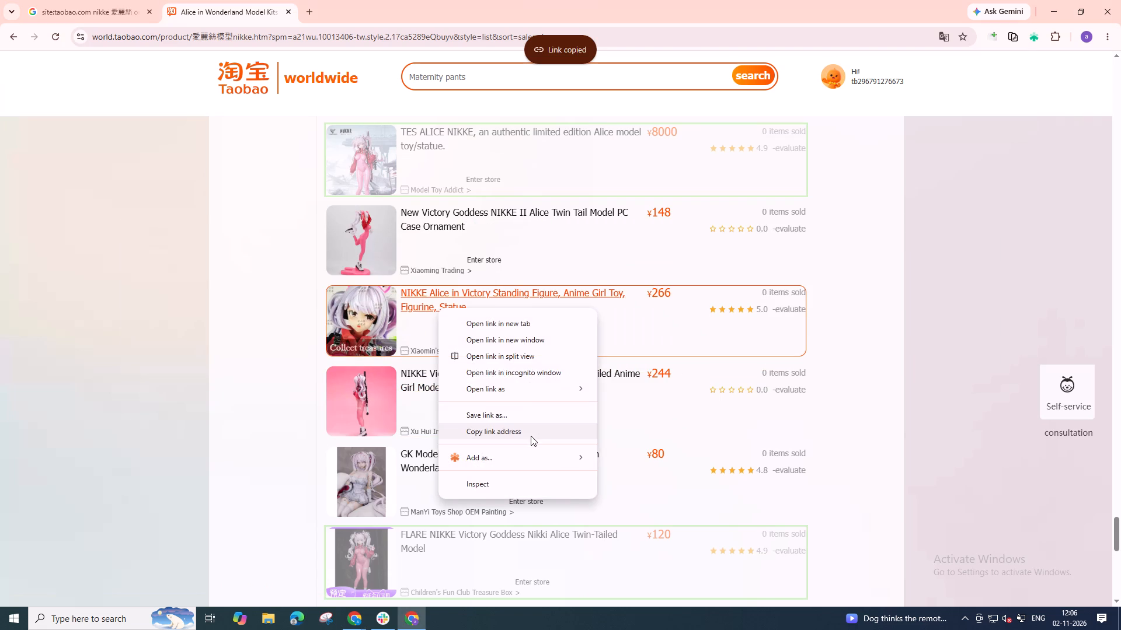
click(531, 436)
key(alt+Tab)
click(479, 421)
key(ctrl+v)
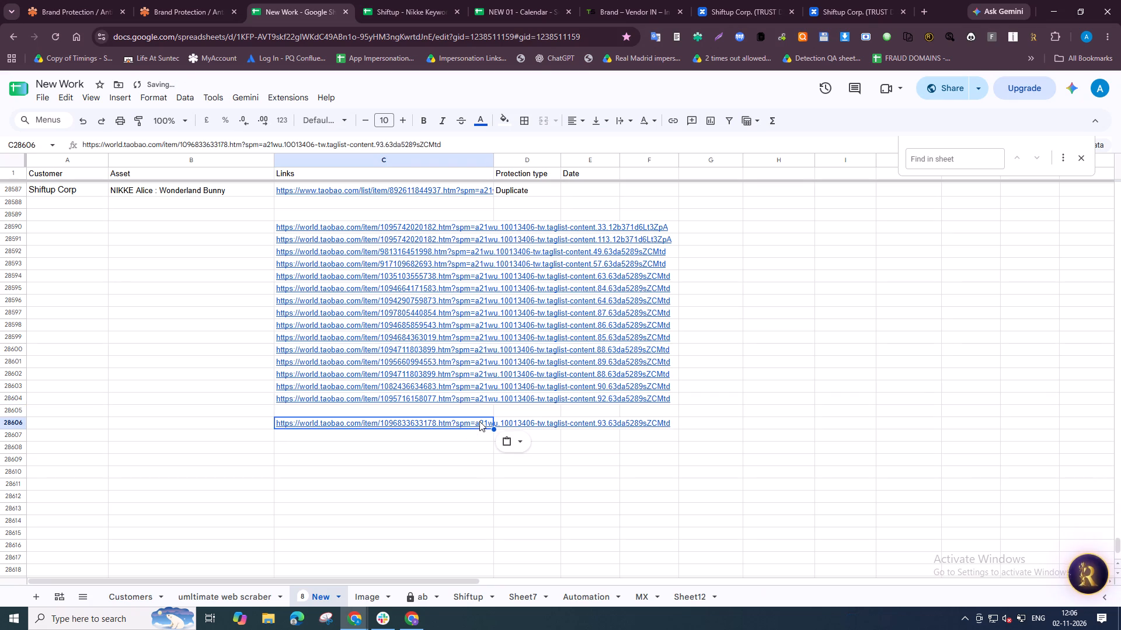
Copy the link of Xu Hui International's ¥244 Alice desktop ornament listing into cell C28605 of New Work.
key(alt+Tab)
right_click(461, 387)
click(553, 510)
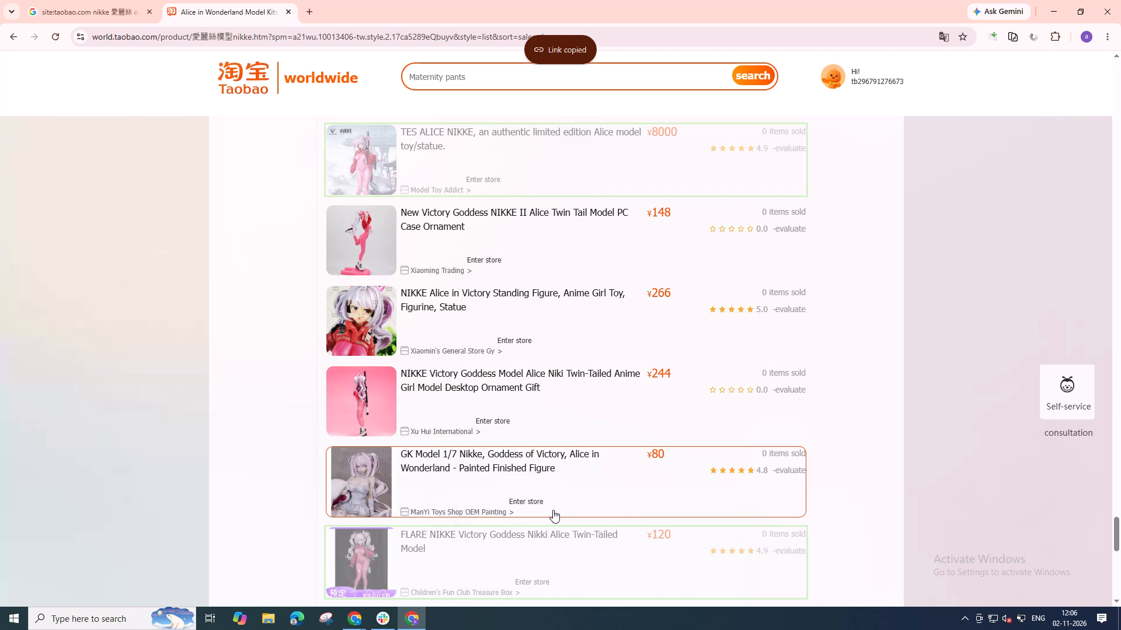
key(alt+Tab)
click(488, 414)
key(ctrl+v)
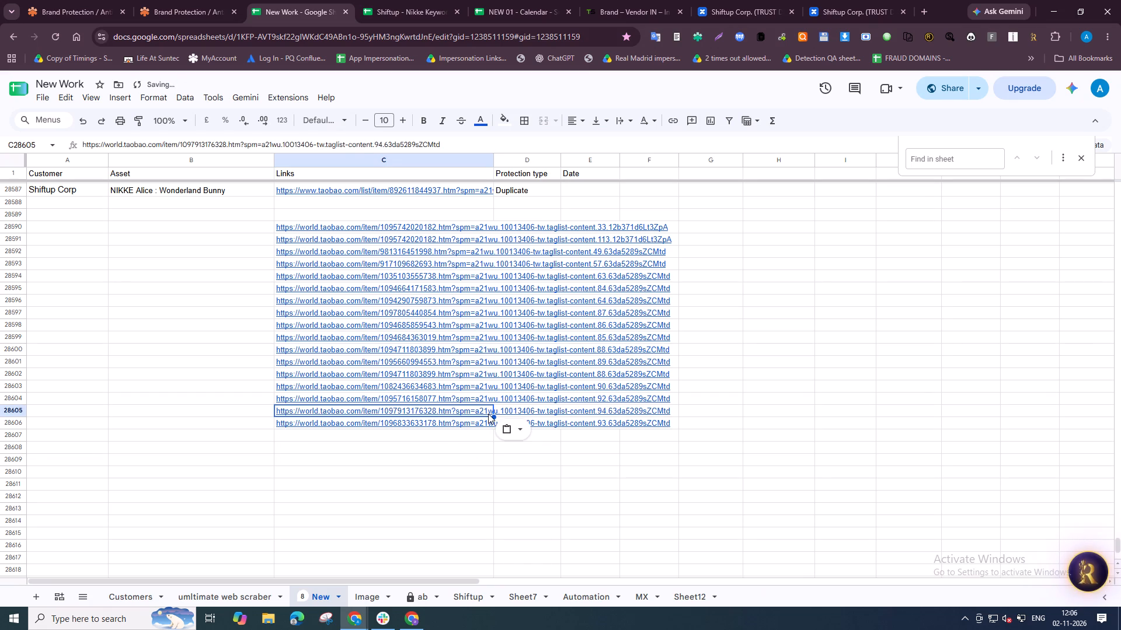
Replace the previous Red Points detection links with those from C28590:C28606 and submit them under the NIKKE Alice asset.
key(ctrl+Down)
key(ctrl+shift+Up)
key(ctrl+c)
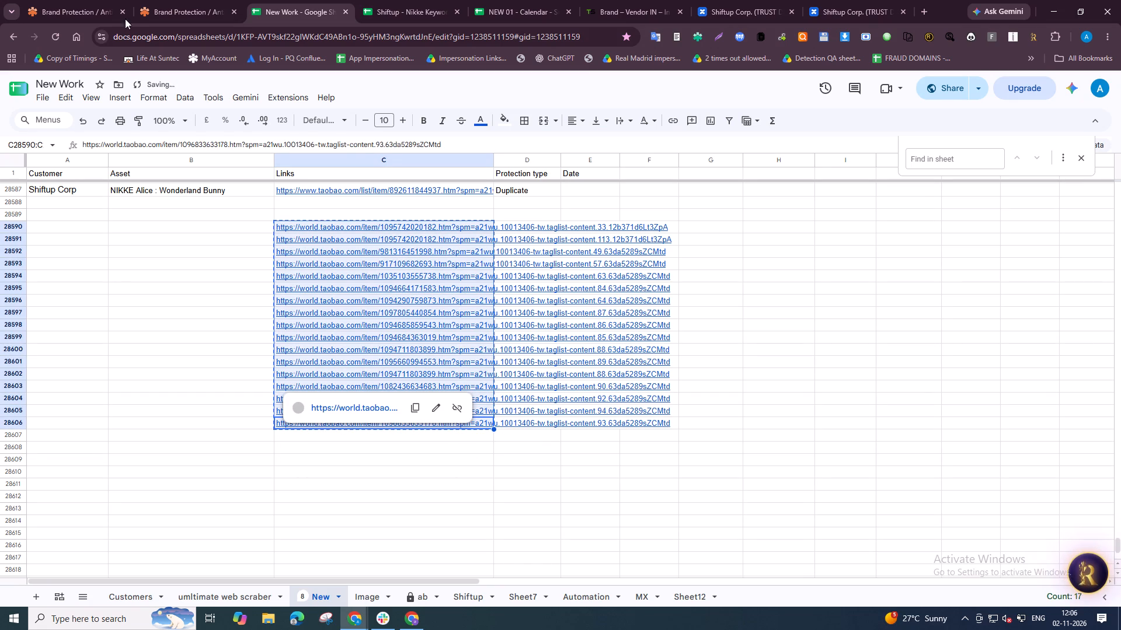
click(106, 0)
scroll(255, 400, down, 19)
click(306, 507)
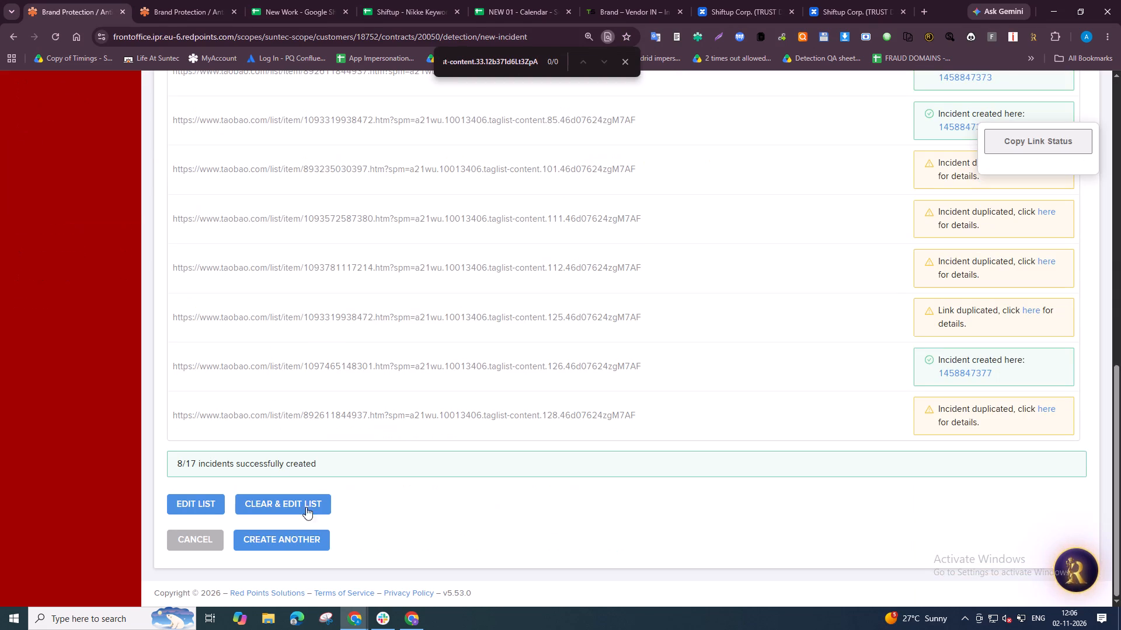
click(242, 187)
key(a)
click(208, 250)
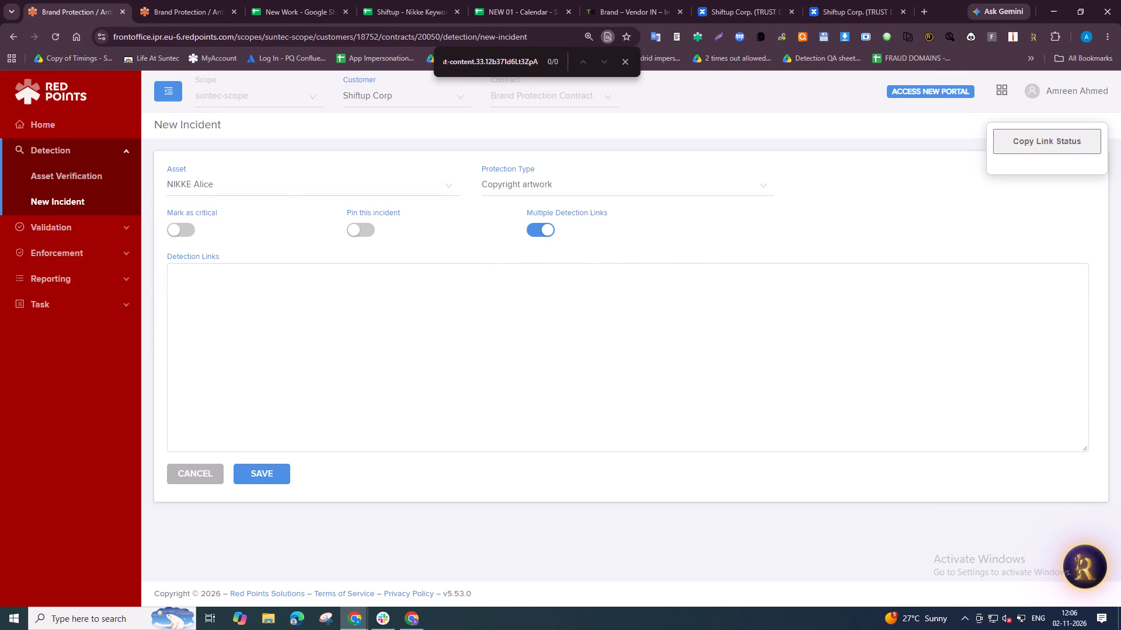
click(228, 359)
key(ctrl+v)
click(274, 473)
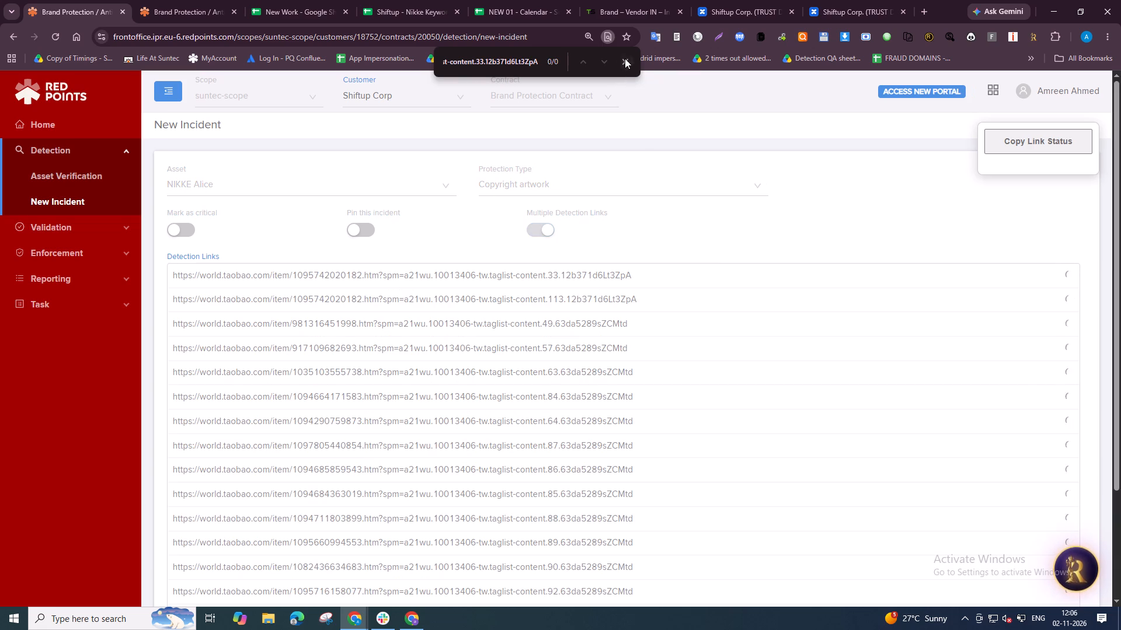
click(625, 58)
Copy the link statuses and incident IDs from Red Points over the submitted links in New Work, starting at C28590.
scroll(817, 295, down, 7)
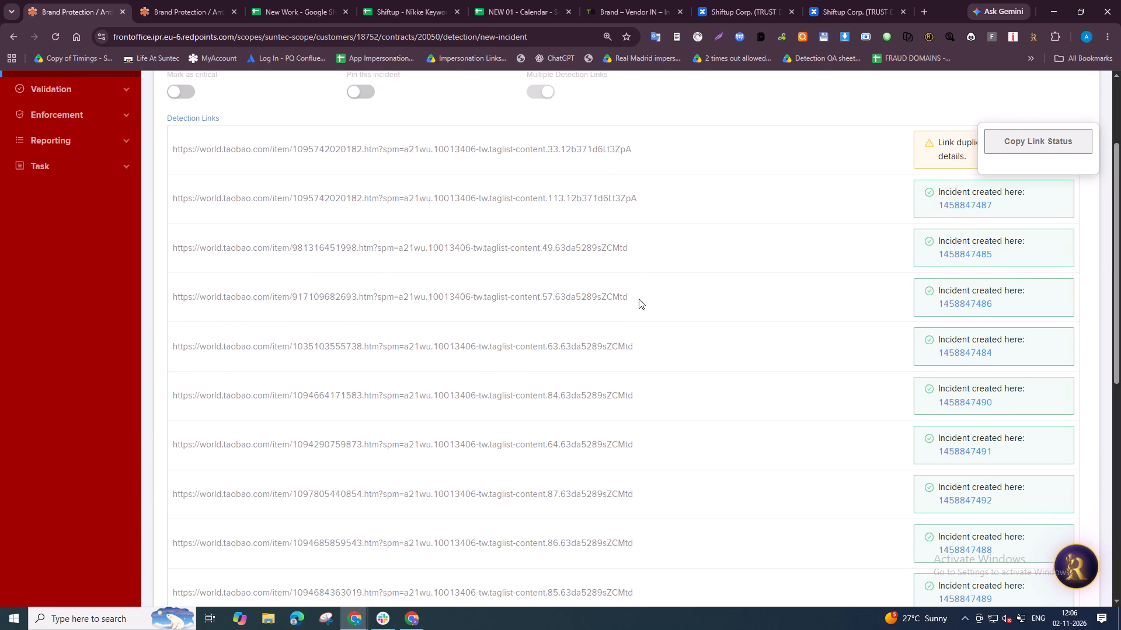
scroll(705, 280, down, 7)
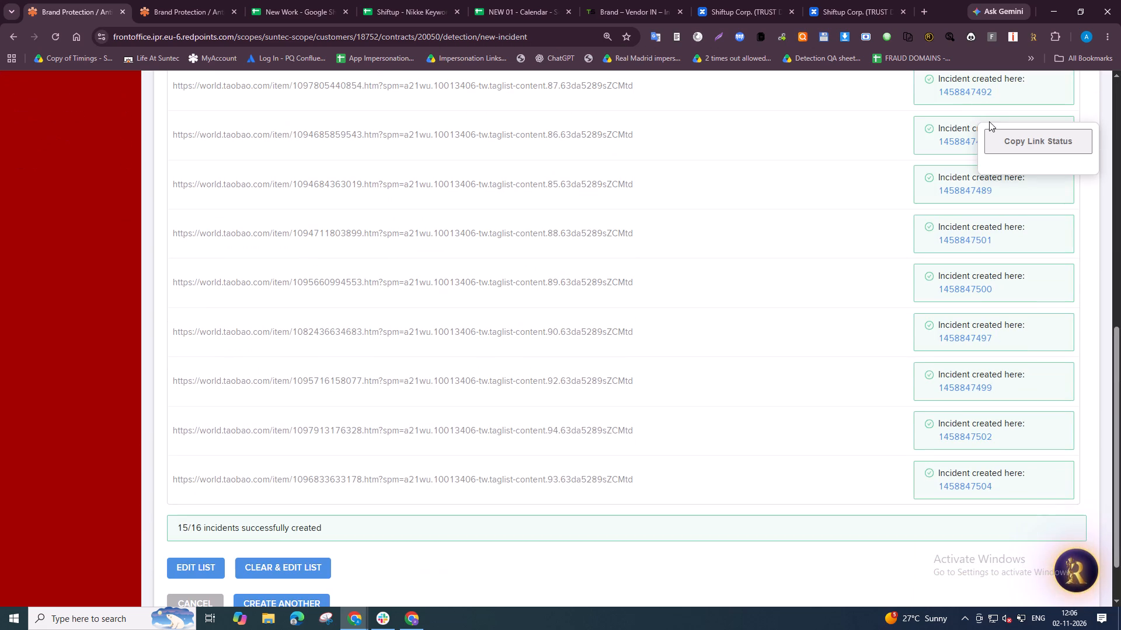
click(1012, 131)
click(289, 0)
key(ctrl+v)
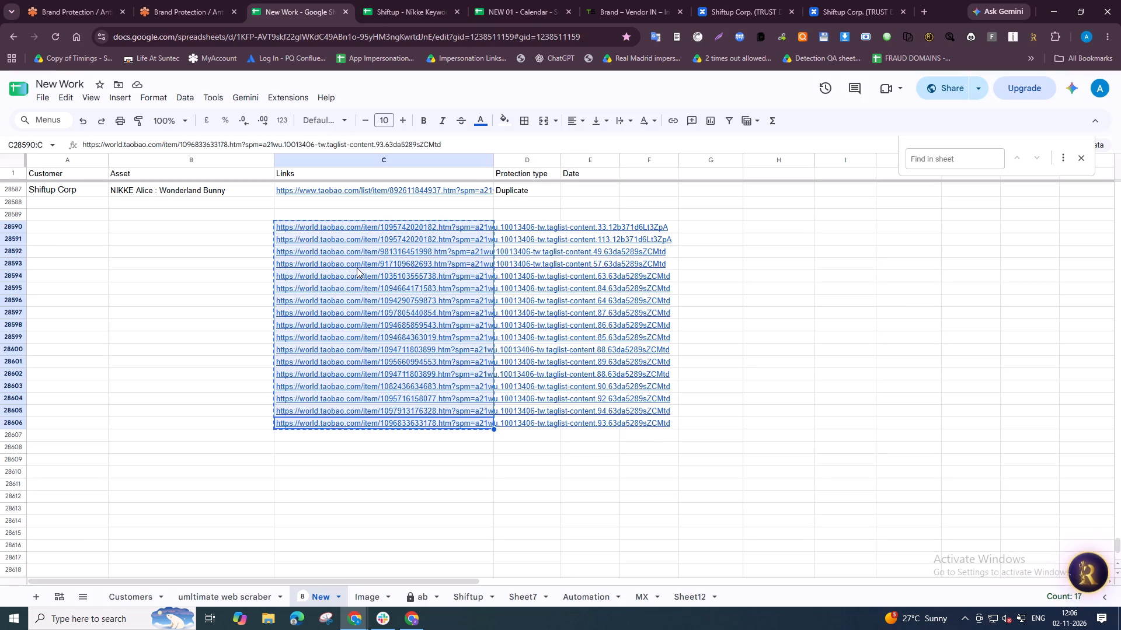
key(Down)
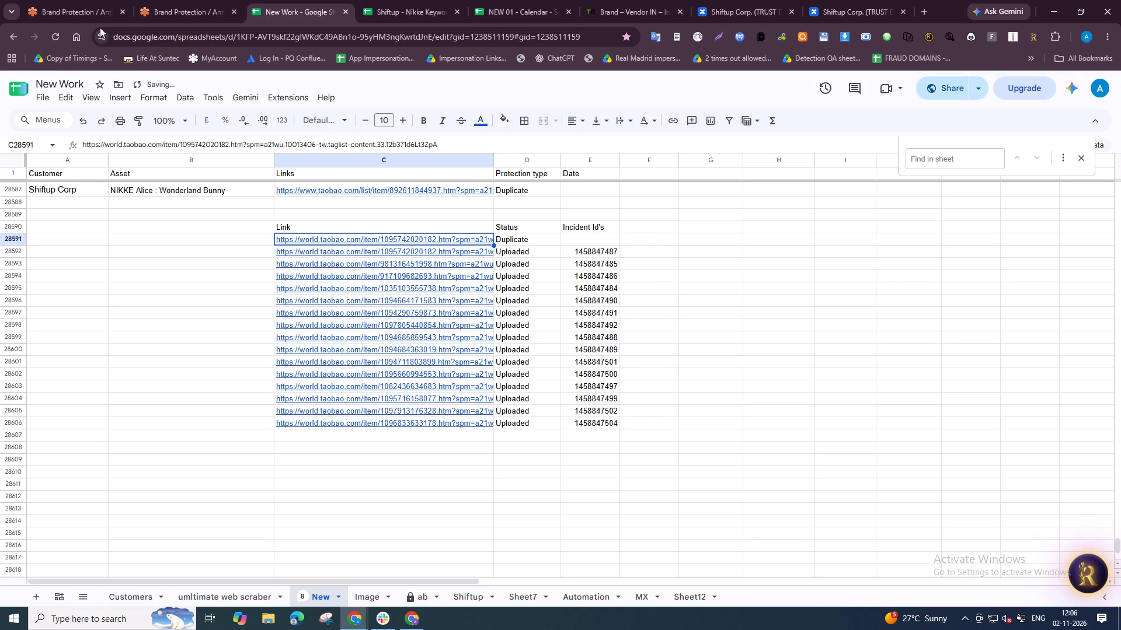
Copy the asset name NIKKE Alice from Red Points and fill it into B28591:B28606 of New Work.
click(94, 0)
scroll(335, 256, up, 14)
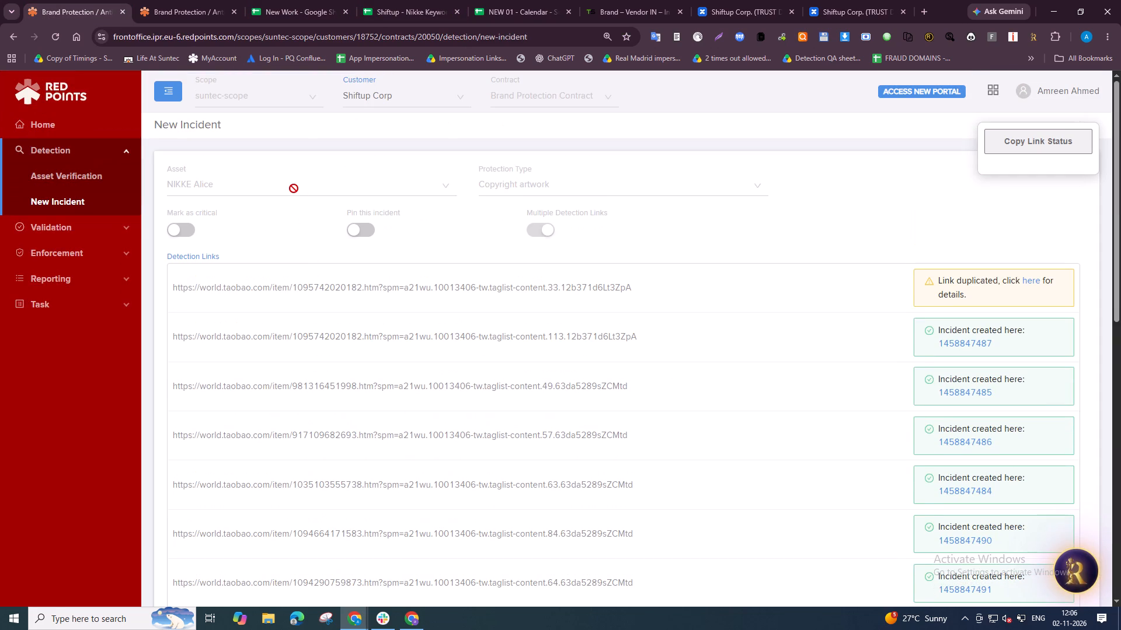
alt+click(294, 188)
click(287, 0)
click(259, 250)
click(259, 236)
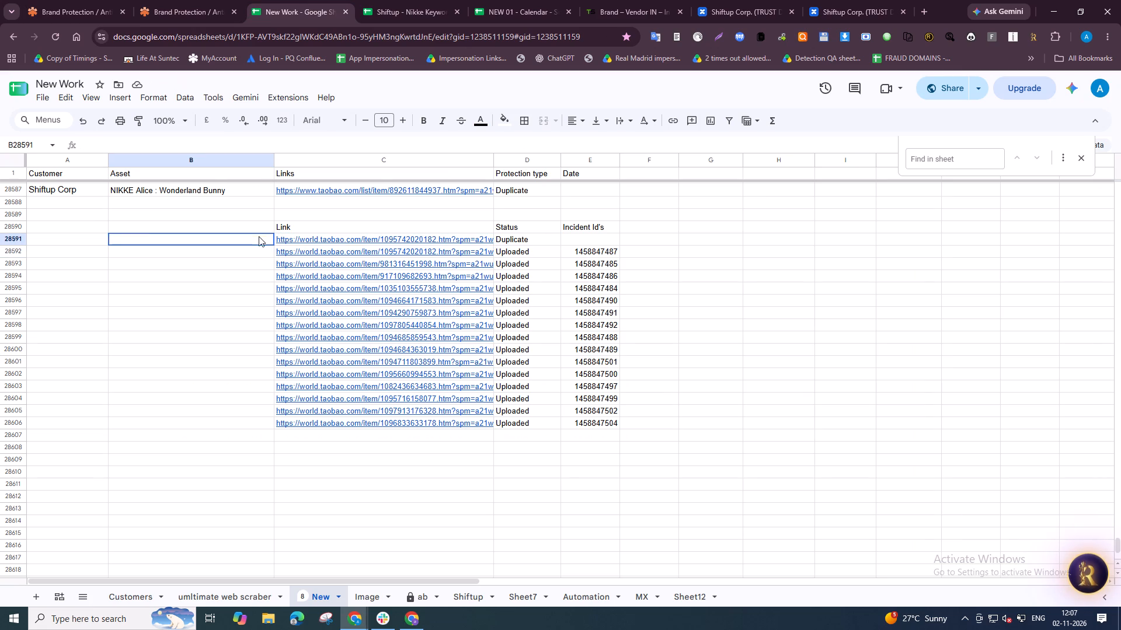
key(ctrl+v)
shift+click(258, 423)
key(ctrl+d)
Find the next unlogged Alice listings on Taobao and copy the link of Lili Warehouse No. 1 Gy's ¥216 ornament into cell C28609.
click(400, 465)
key(alt+Tab)
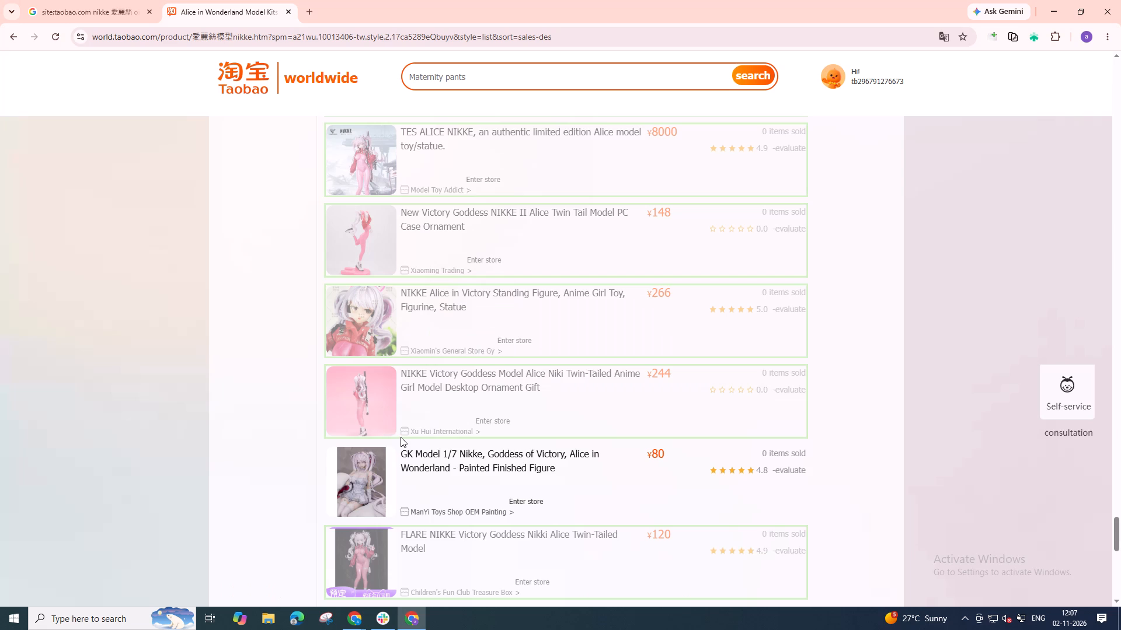
scroll(497, 412, down, 6)
scroll(861, 313, down, 2)
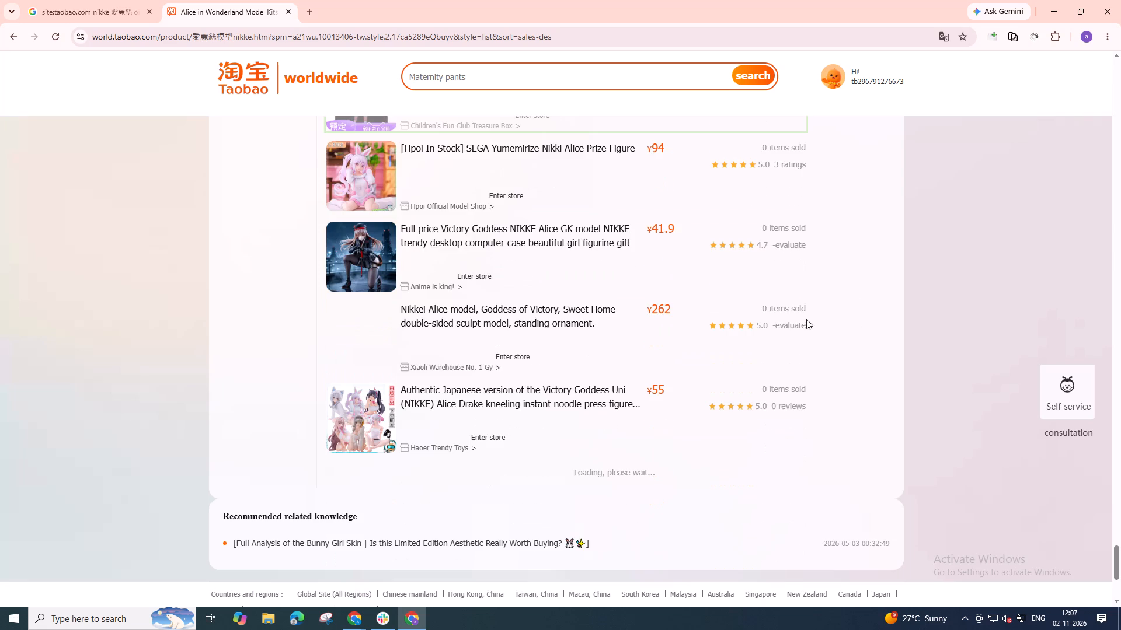
scroll(838, 305, down, 2)
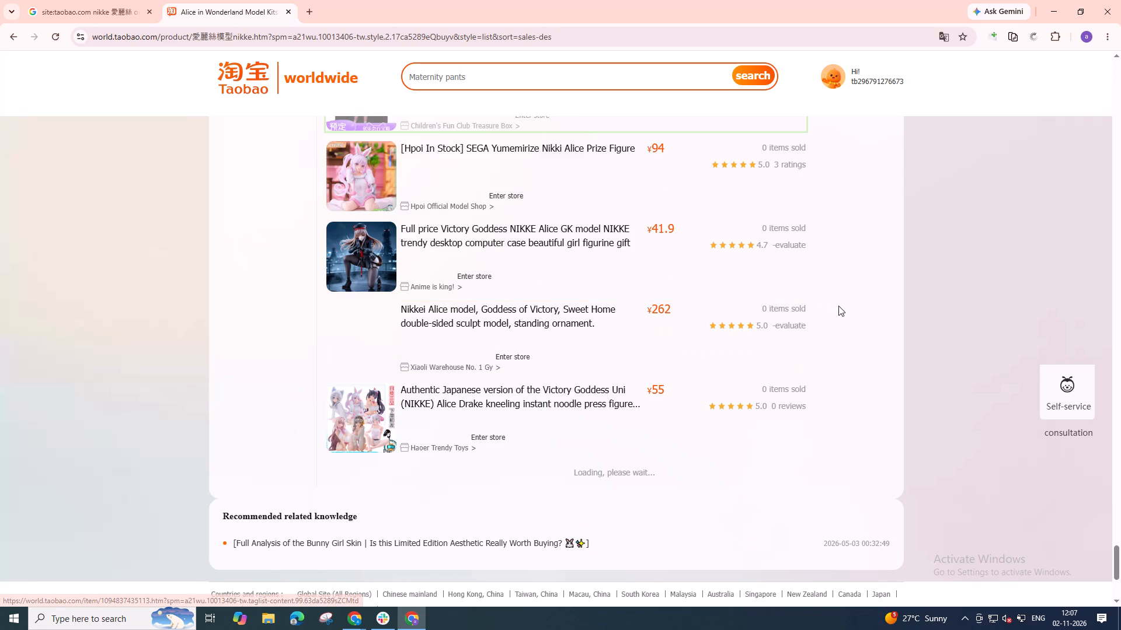
scroll(845, 326, down, 3)
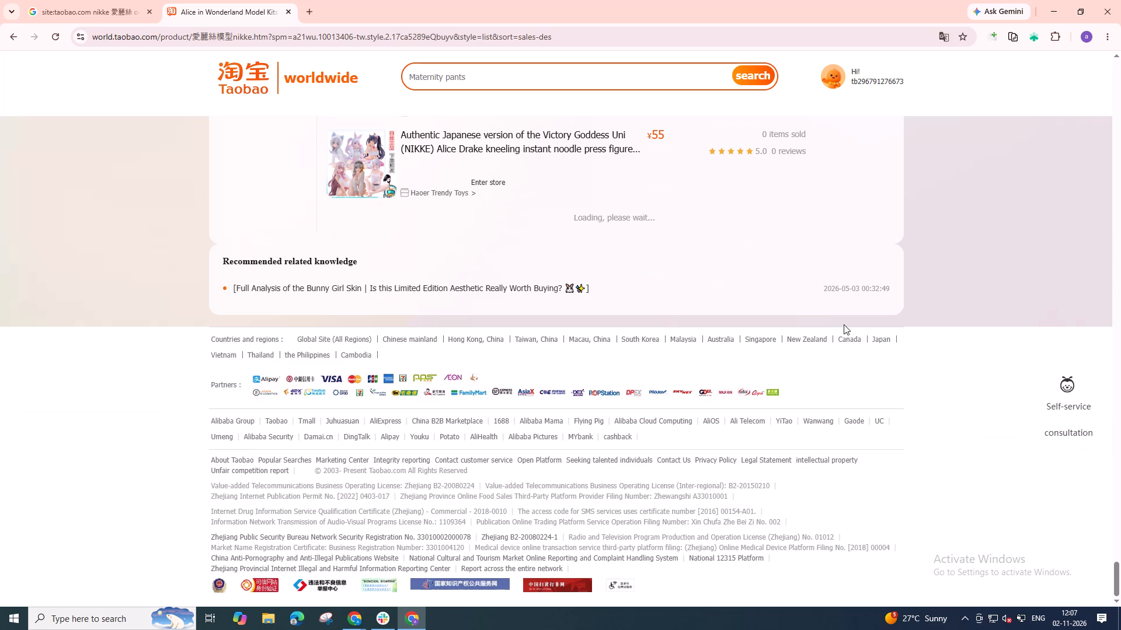
scroll(844, 324, up, 5)
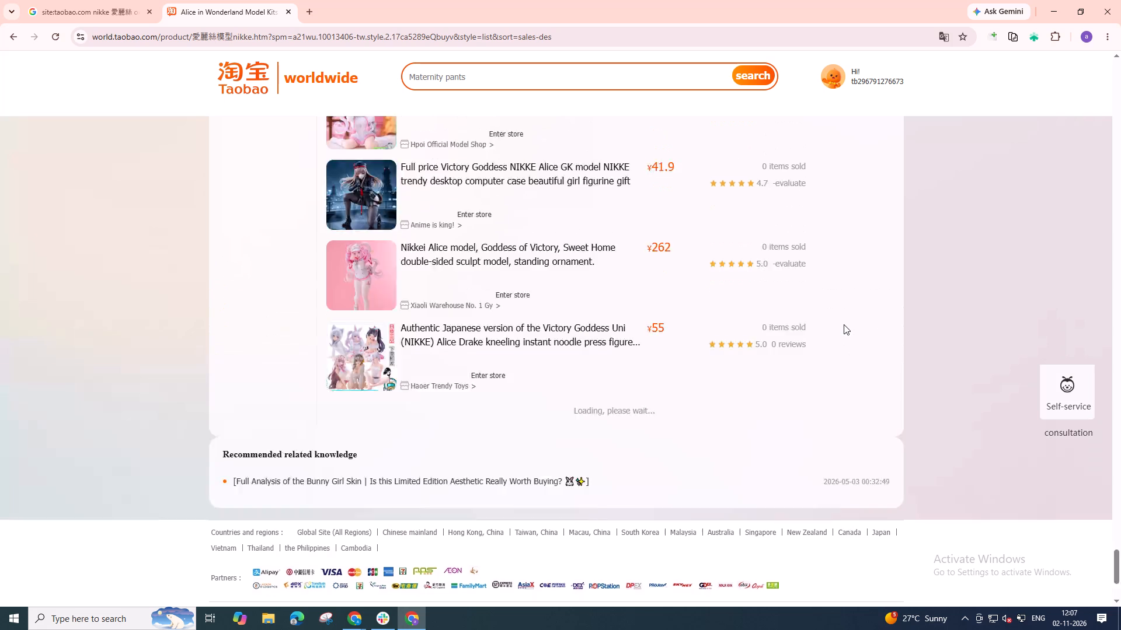
scroll(844, 324, down, 5)
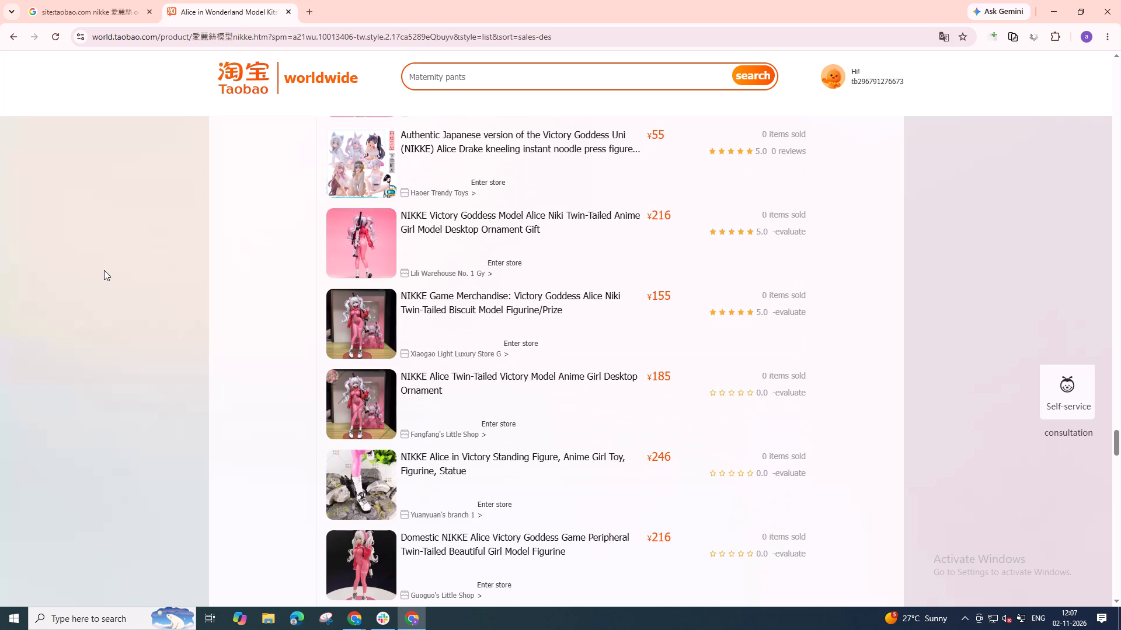
right_click(104, 270)
click(118, 193)
scroll(689, 271, down, 2)
scroll(689, 271, up, 1)
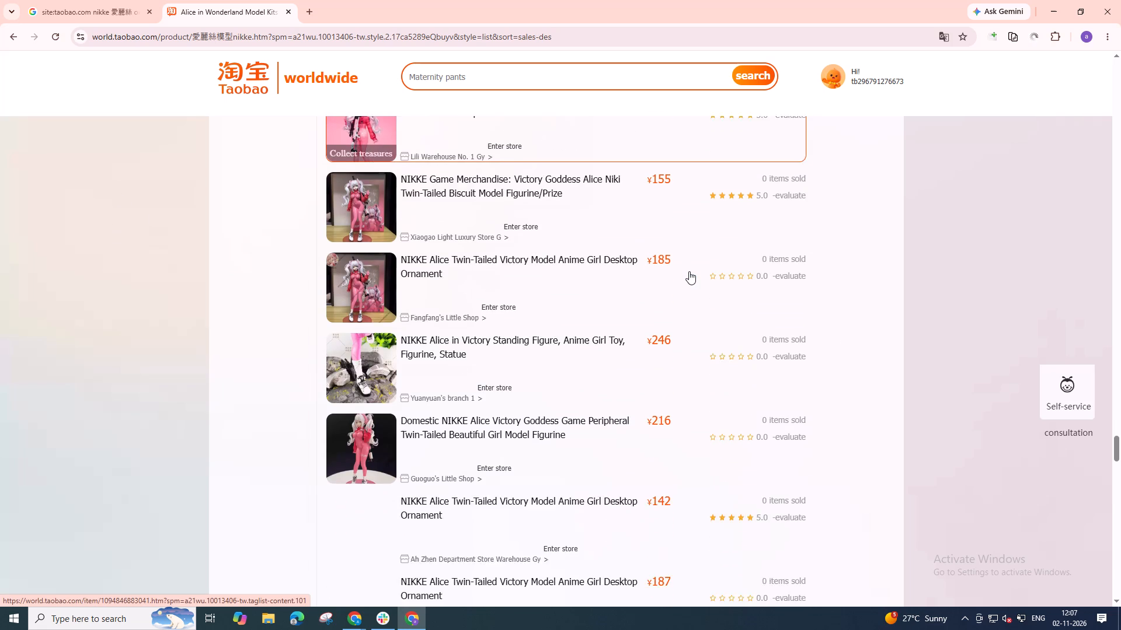
scroll(689, 271, up, 1)
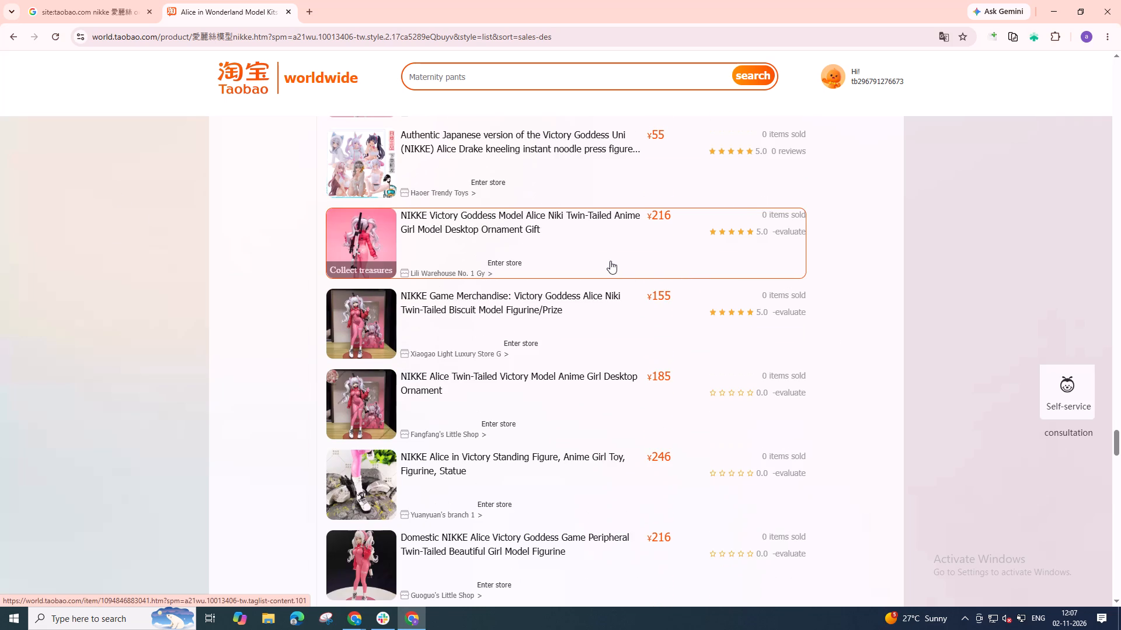
right_click(525, 230)
click(594, 352)
key(alt+Tab)
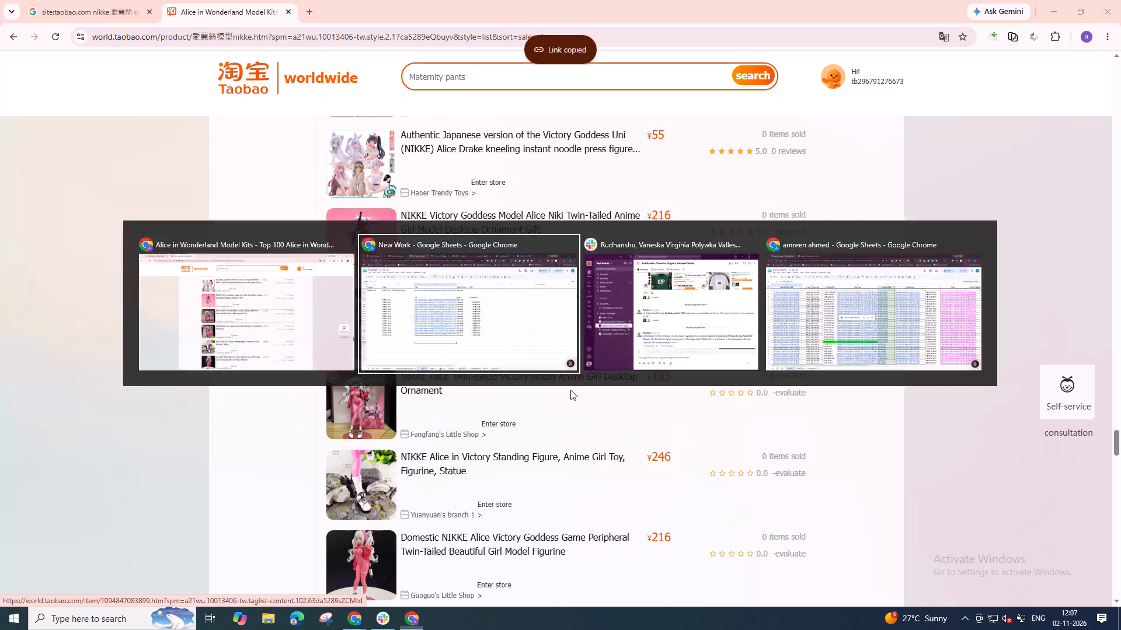
key(ctrl+v)
key(alt+Tab)
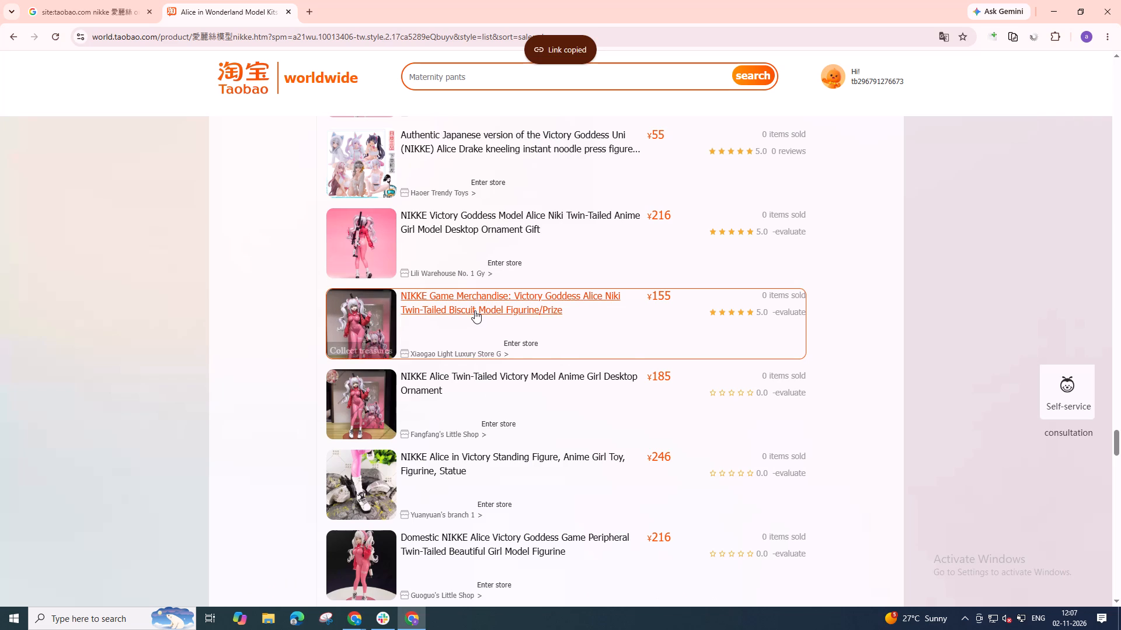
Copy the link of Xiaogao Light Luxury Store G's ¥155 Alice biscuit model figurine listing into cell C28610 of New Work.
right_click(475, 310)
click(538, 436)
key(alt+Tab)
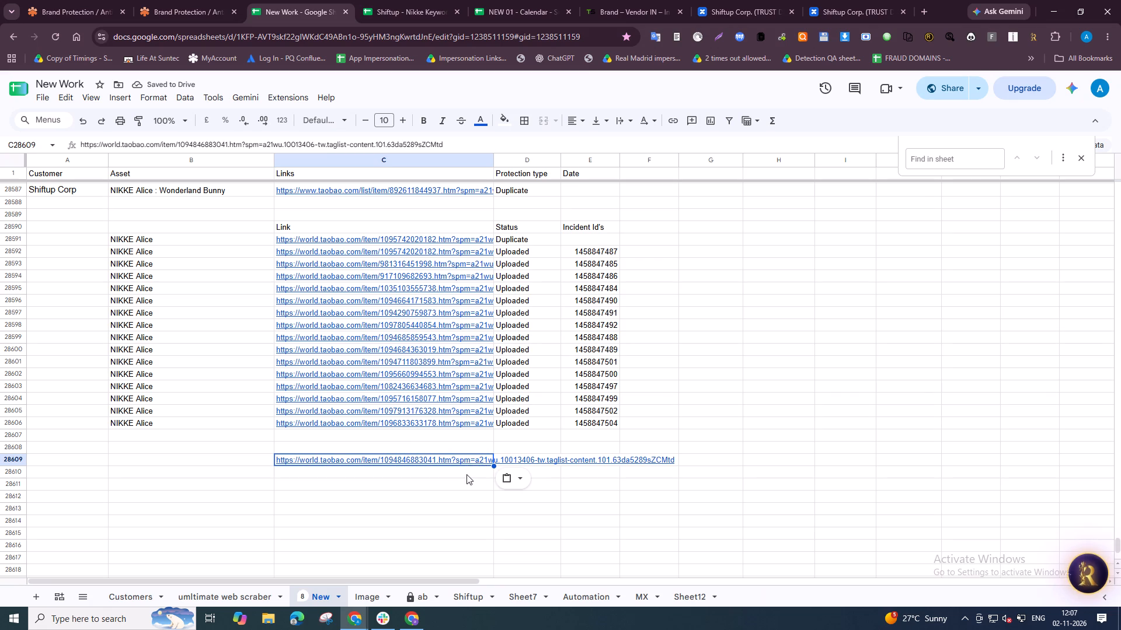
click(466, 474)
key(ctrl+v)
key(alt+Tab)
Copy the link of Fangfang's Little Shop's ¥185 Alice twin-tailed desktop ornament listing into cell C28612 of New Work.
right_click(437, 393)
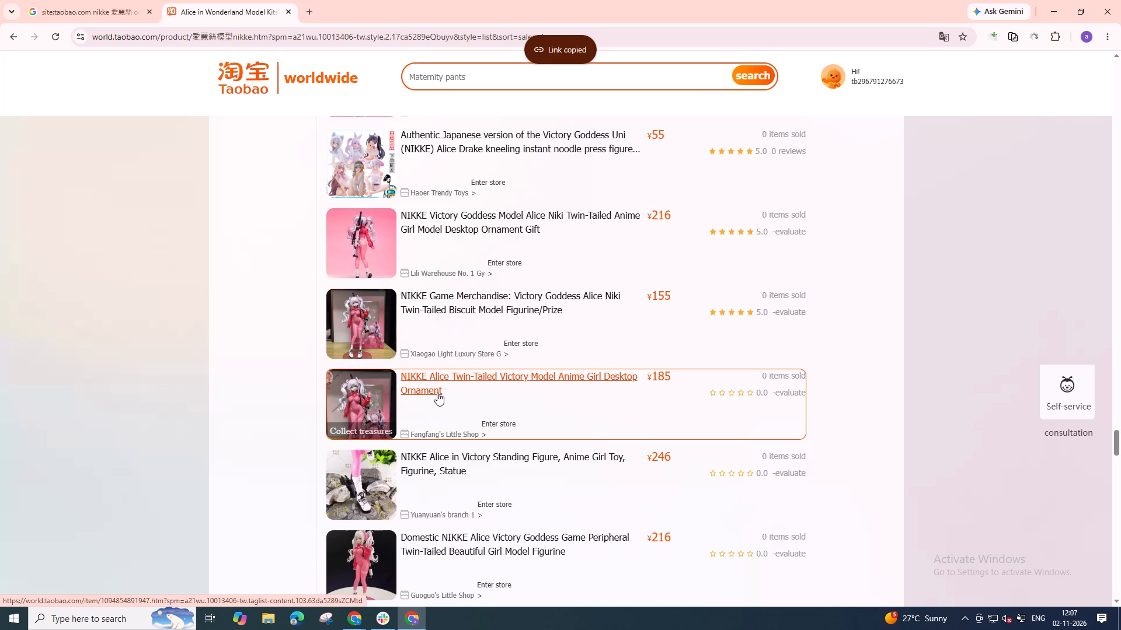
click(551, 516)
key(alt+Tab)
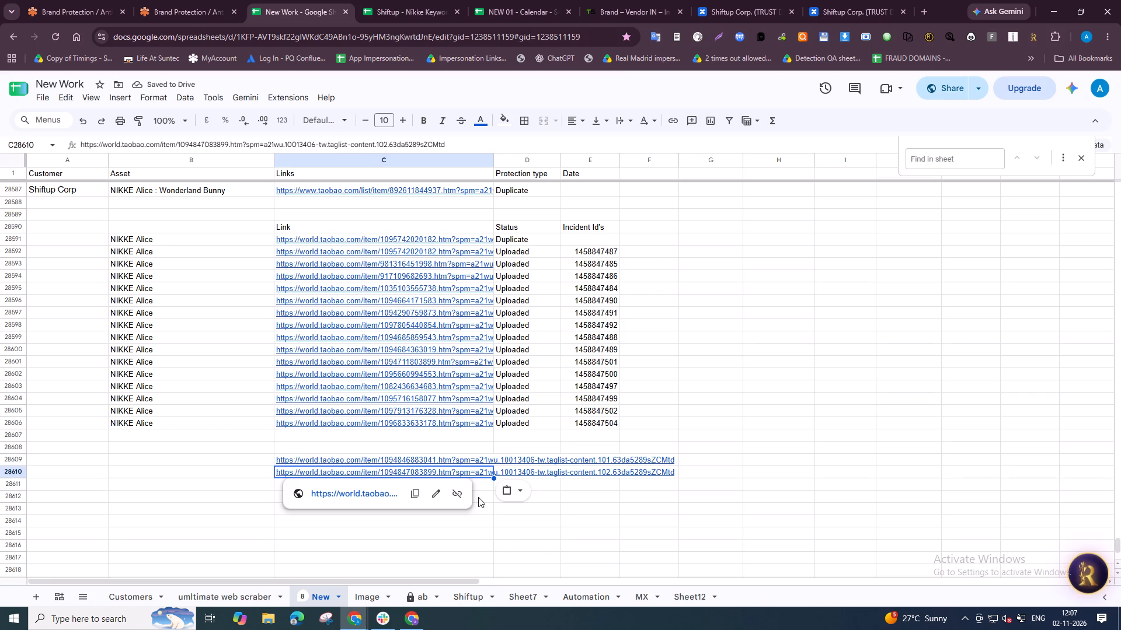
click(478, 497)
key(ctrl+v)
key(alt+Tab)
Copy the link of Guoguo's Little Shop's ¥216 Alice twin-tailed figurine listing into cell C28611 of New Work.
right_click(452, 548)
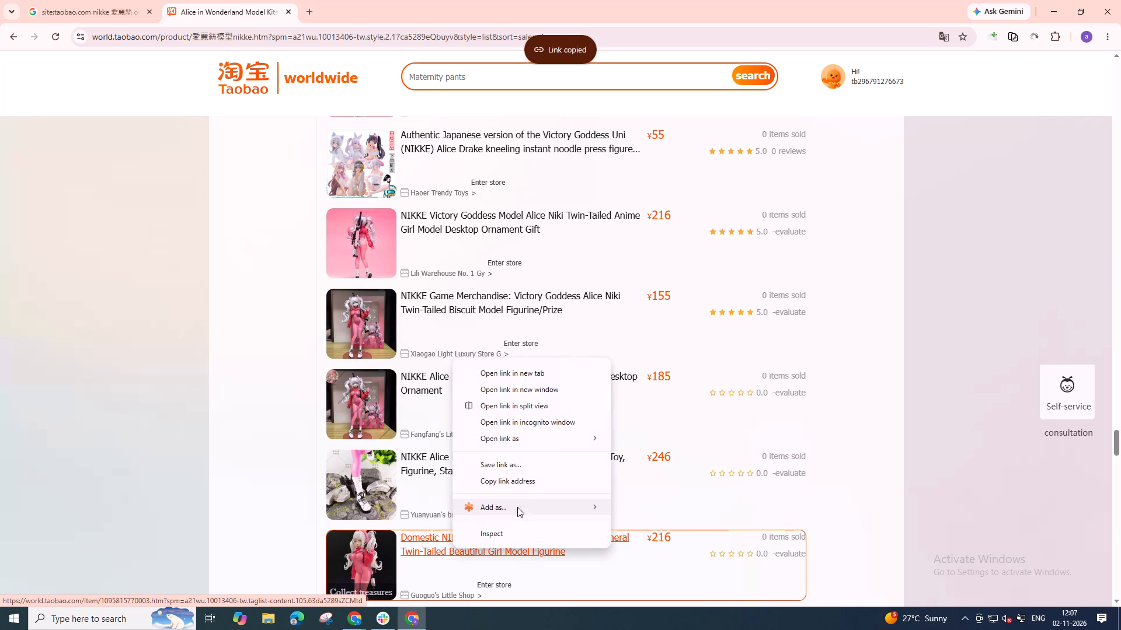
click(545, 486)
key(alt+Tab)
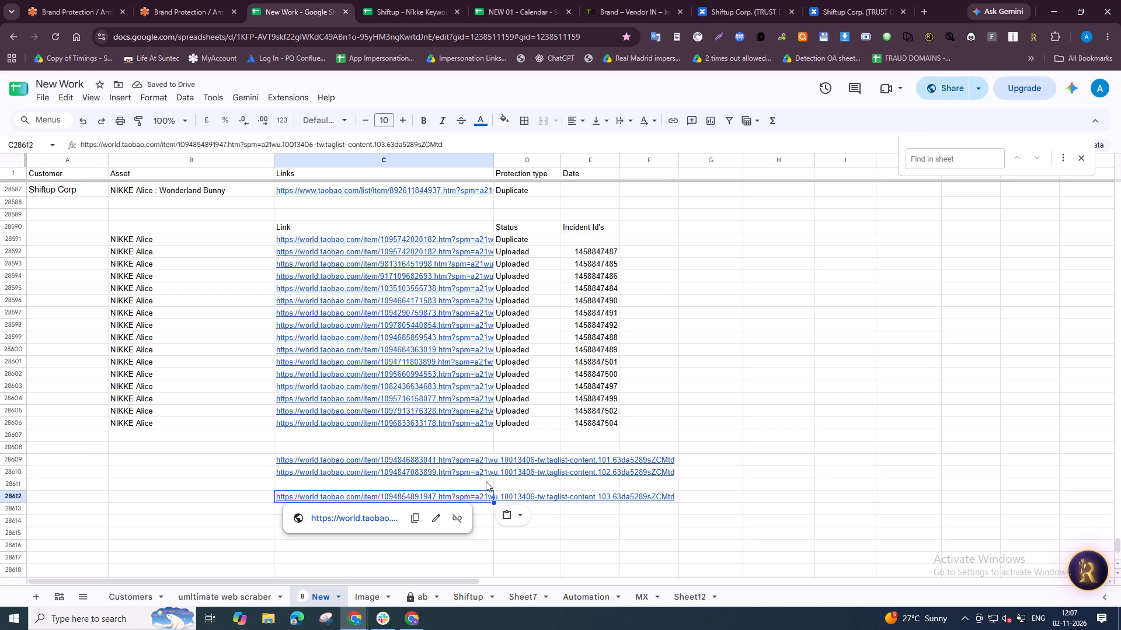
click(486, 481)
key(ctrl+v)
key(alt+Tab)
Copy the link of Ah Zhen Department Store Warehouse Gy's ¥142 Alice ornament listing into cell C28614 of New Work.
scroll(559, 369, down, 4)
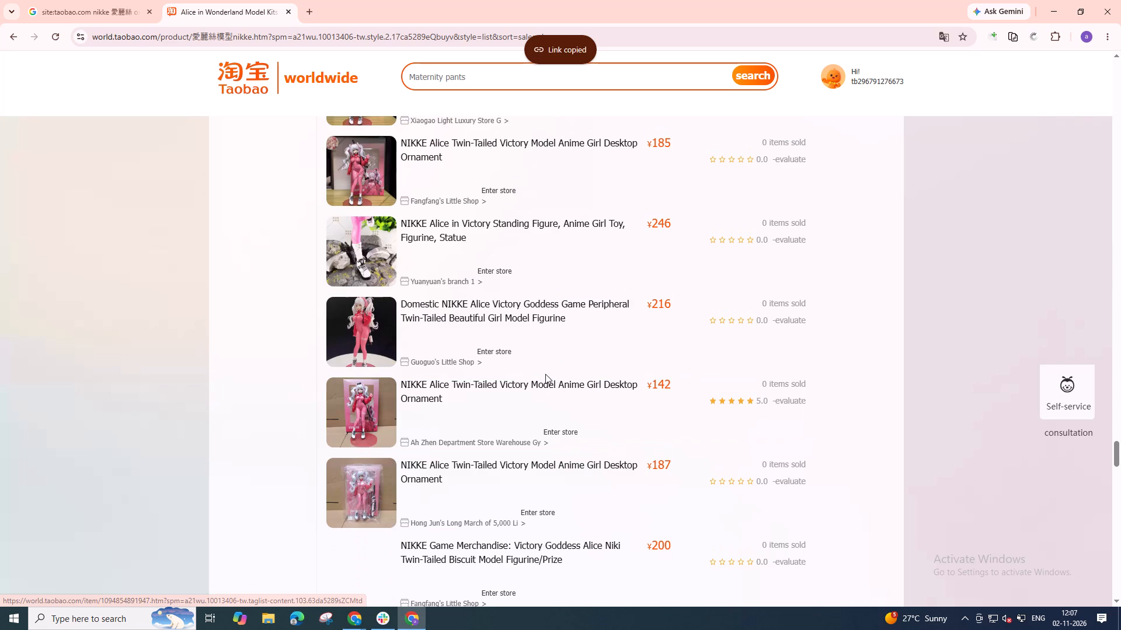
right_click(426, 397)
click(497, 512)
key(alt+Tab)
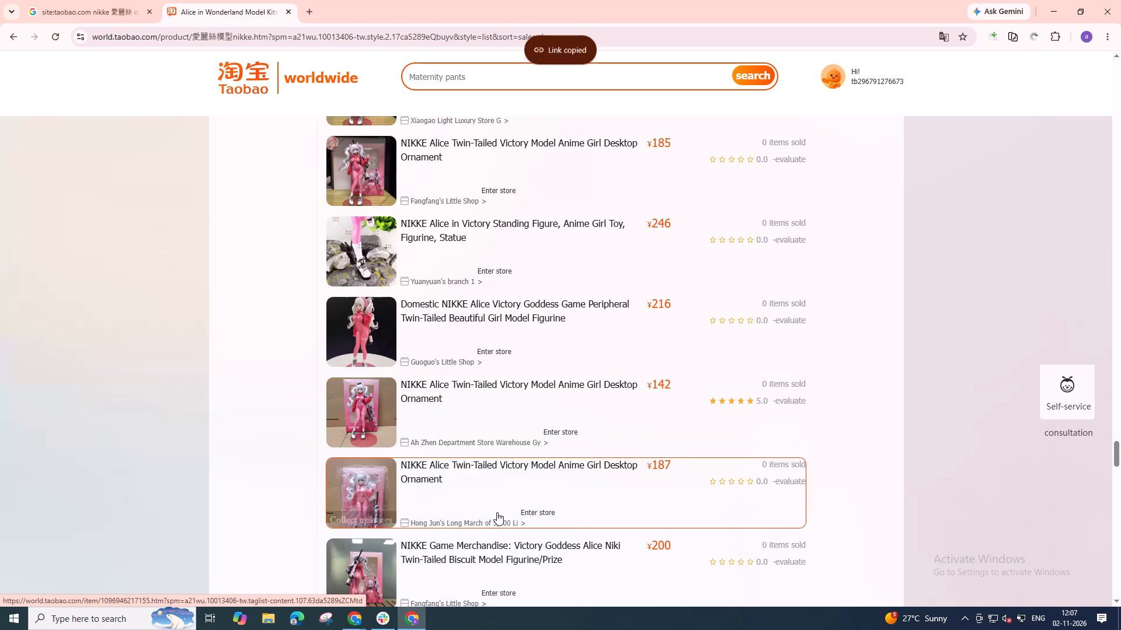
click(489, 520)
key(ctrl+v)
key(alt+Tab)
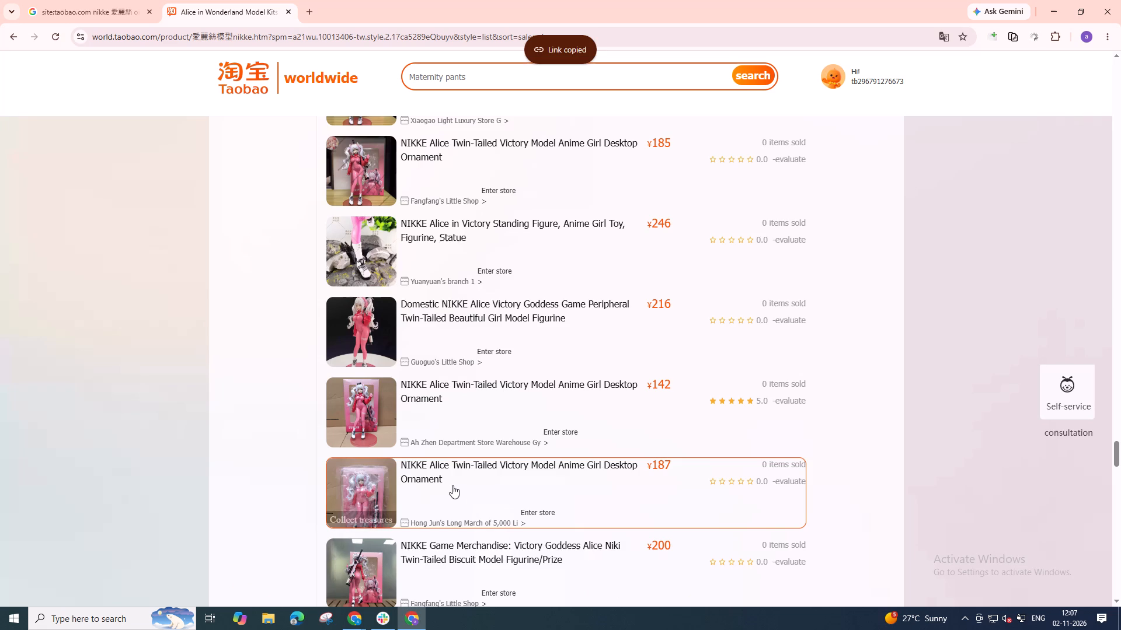
Copy the link of Hong Jun's Long March of 5,000 Li's ¥187 Alice ornament listing into cell C28613 of New Work.
right_click(447, 480)
click(536, 418)
key(alt+Tab)
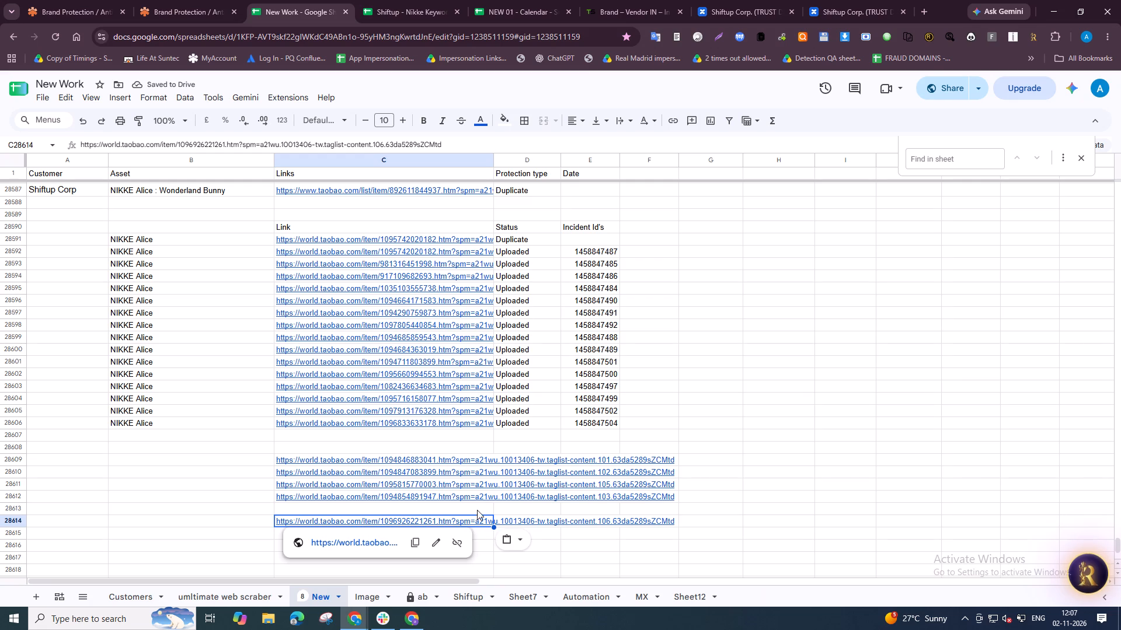
click(476, 512)
key(ctrl+v)
key(alt+Tab)
Copy the link of Fangfang's Little Shop's ¥200 Alice biscuit model figurine listing into cell C28615 of New Work.
scroll(498, 362, down, 4)
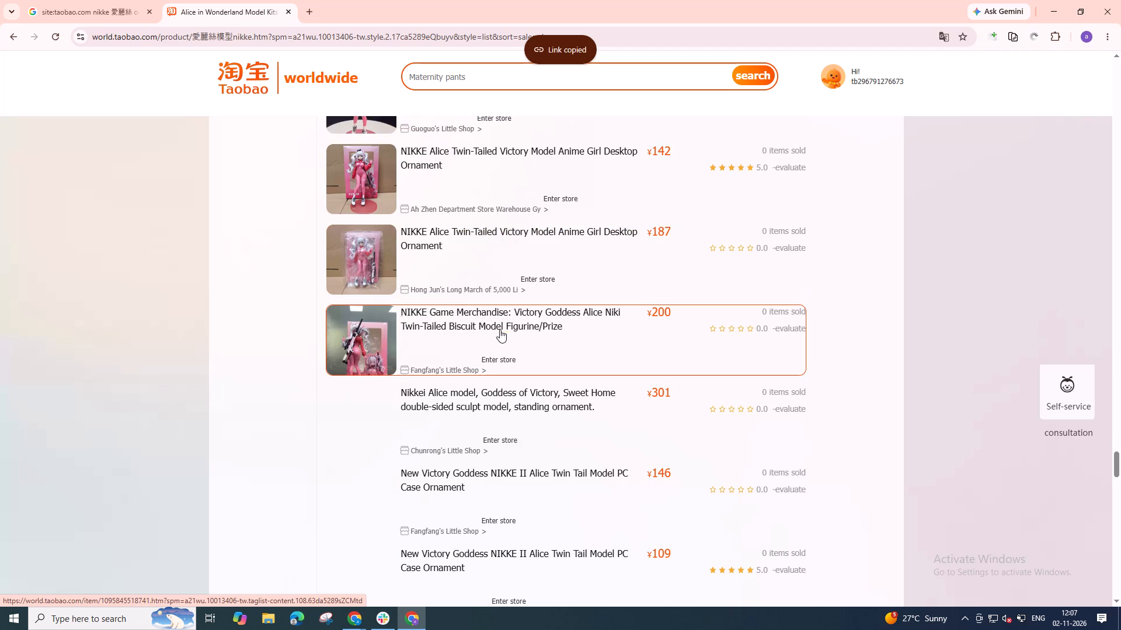
right_click(502, 326)
click(557, 453)
key(alt+Tab)
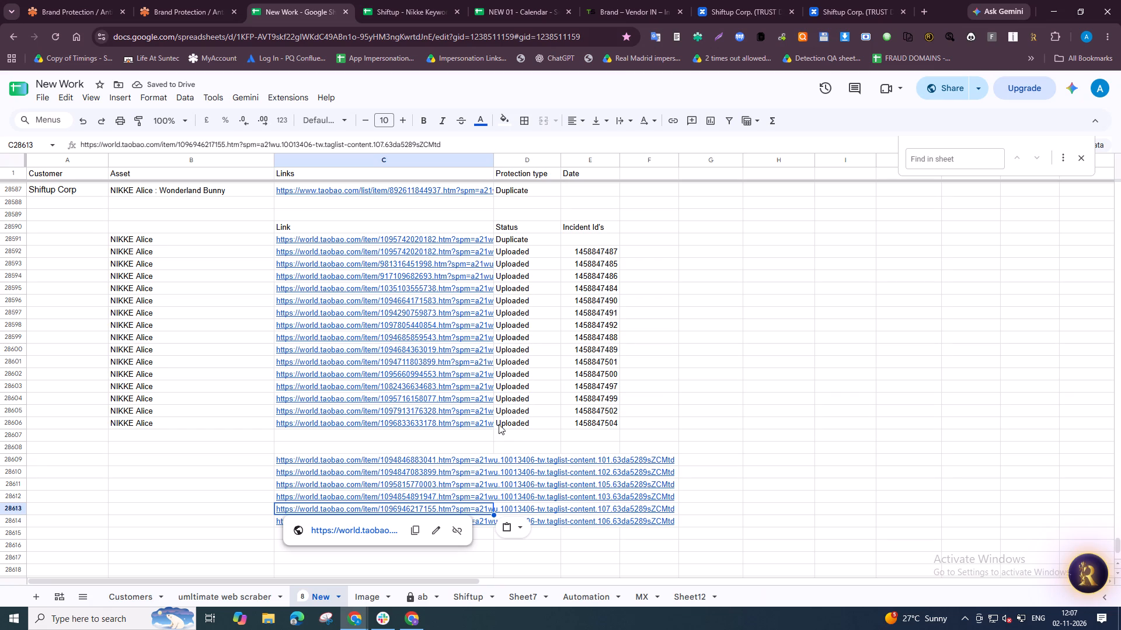
click(489, 533)
key(ctrl+v)
key(alt+Tab)
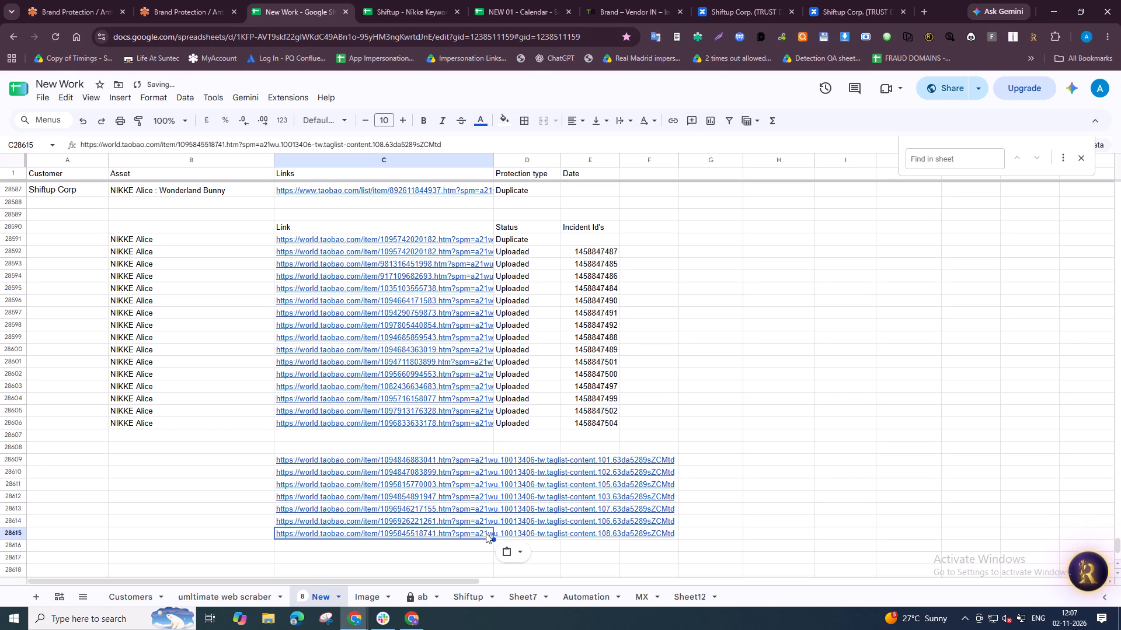
Copy the link of Fangfang's Little Shop's ¥146 Alice PC case ornament listing into cell C28617 of New Work.
right_click(446, 489)
click(527, 423)
key(alt+Tab)
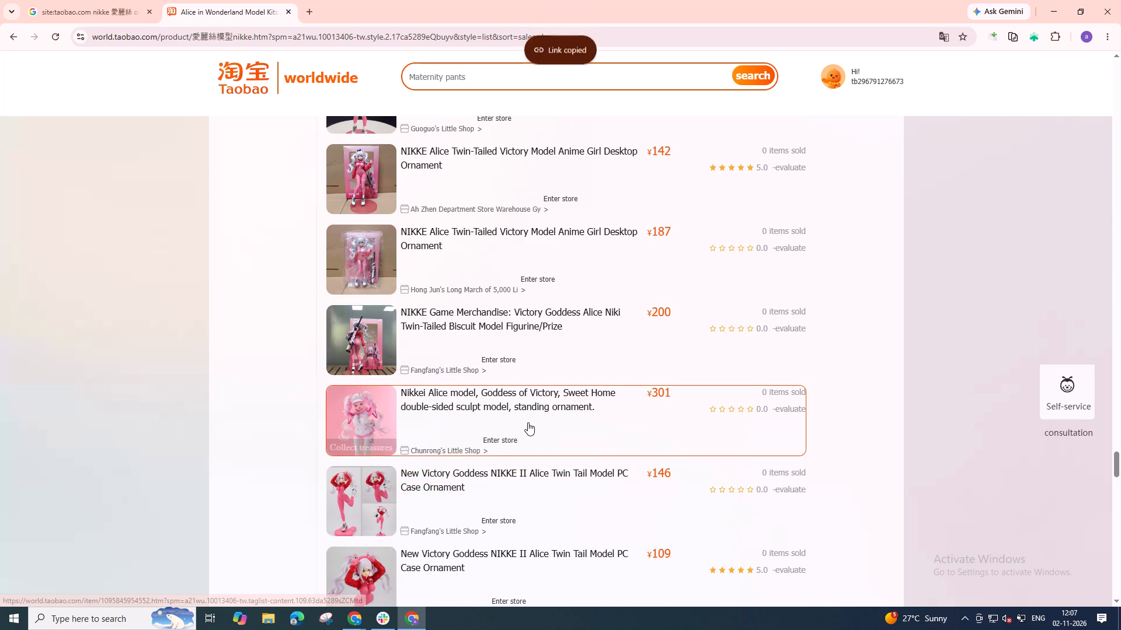
click(478, 556)
key(ctrl+v)
key(alt+Tab)
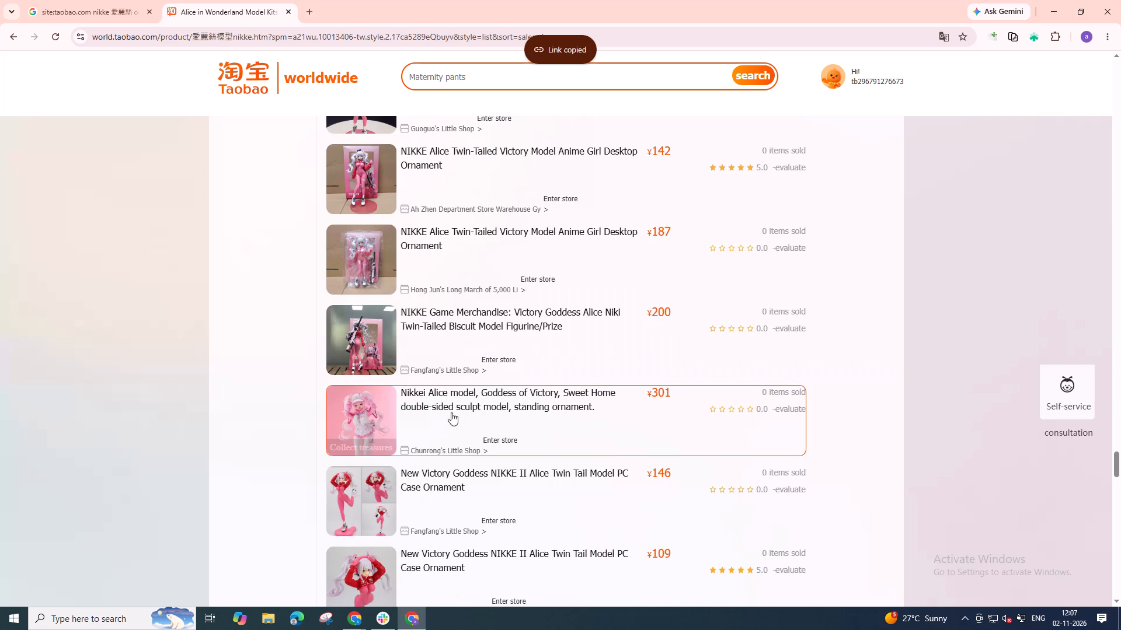
Copy the link of Chunrong's Little Shop's ¥301 Alice standing ornament listing into cell C28616 of New Work.
right_click(459, 406)
click(548, 529)
key(alt+Tab)
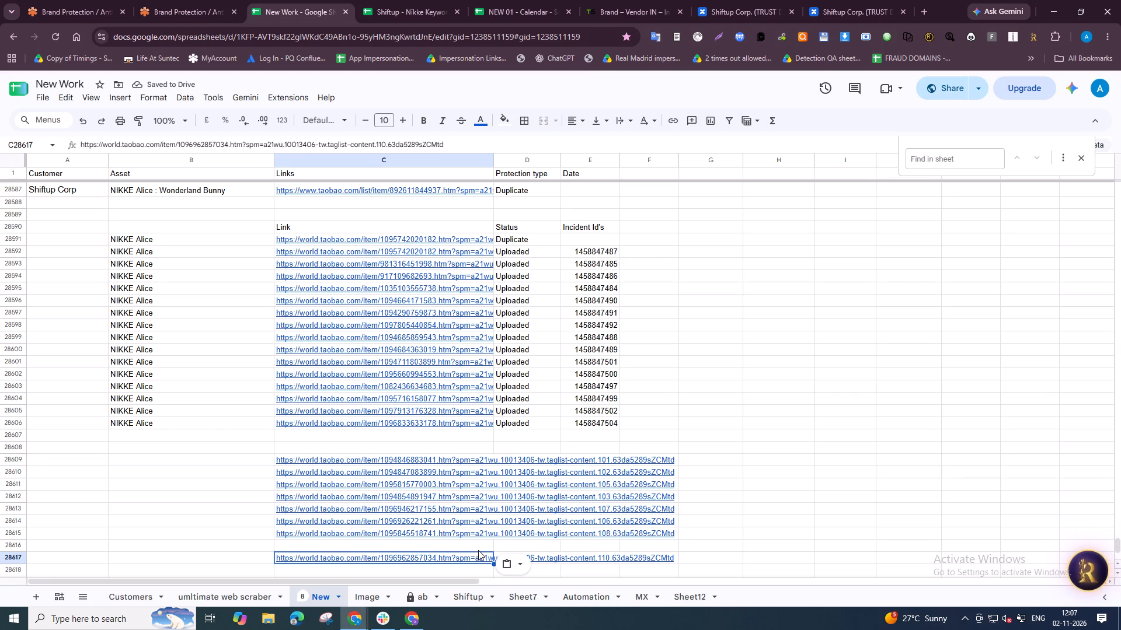
click(479, 548)
key(ctrl+v)
scroll(481, 416, down, 3)
click(462, 486)
key(alt+Tab)
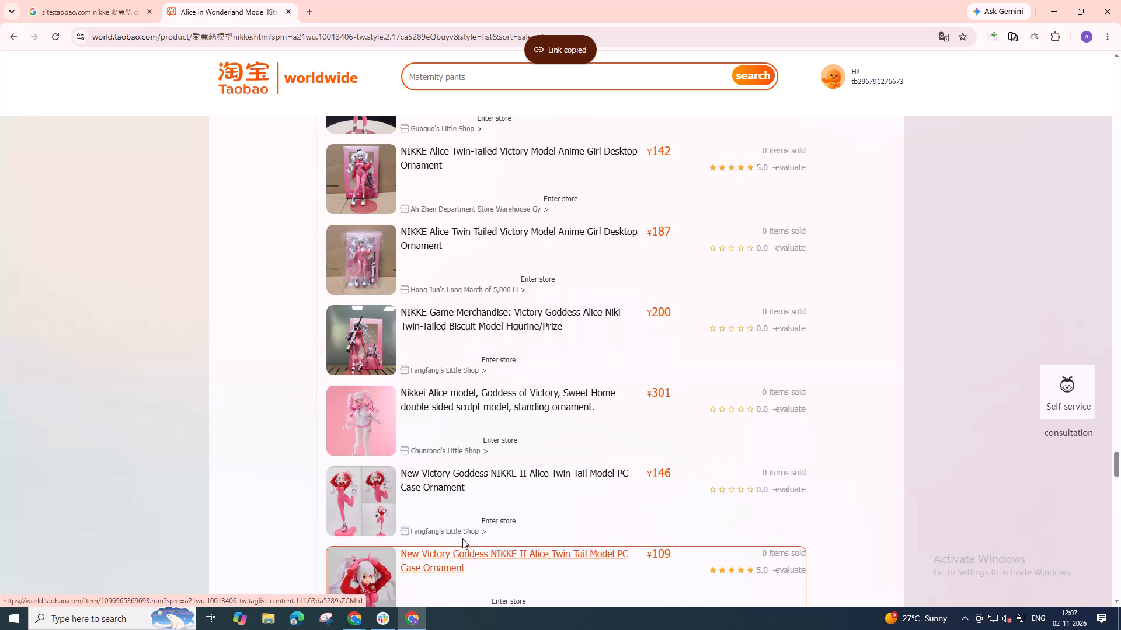
Copy the link of A Yang Lifestyle Store GY's ¥109 Alice PC case ornament listing into cell C28618 of New Work.
scroll(519, 425, down, 4)
right_click(441, 334)
click(512, 457)
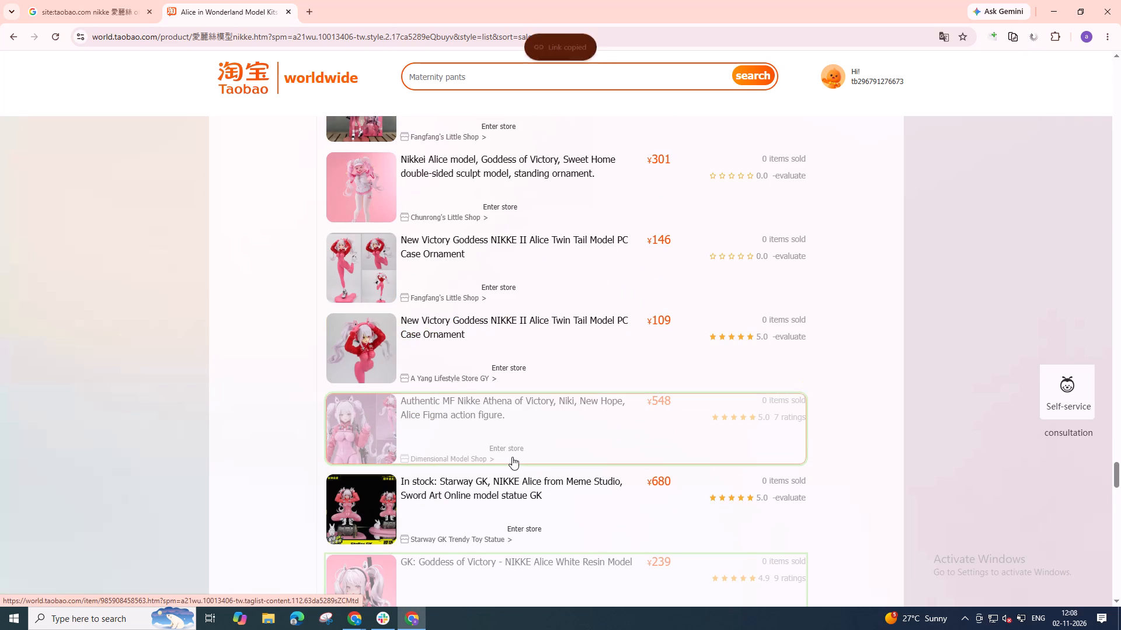
key(alt+Tab)
click(466, 397)
key(ctrl+v)
key(alt+Tab)
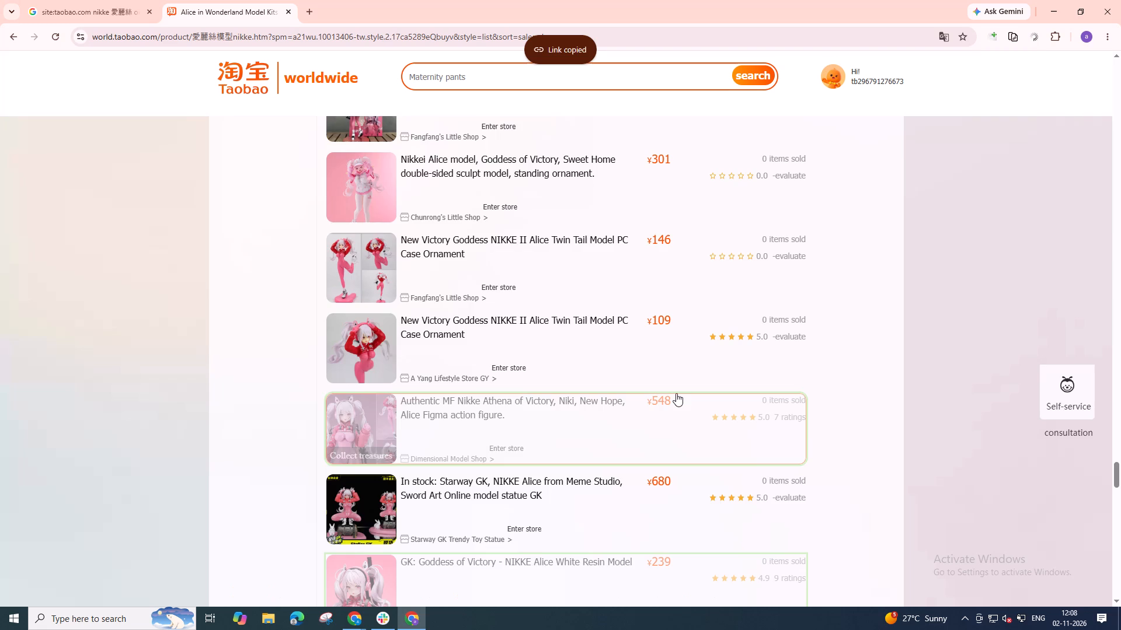
Examine the full-size product image of Starway GK Trendy Toy Statue's ¥680 Alice statue listing.
scroll(682, 394, down, 4)
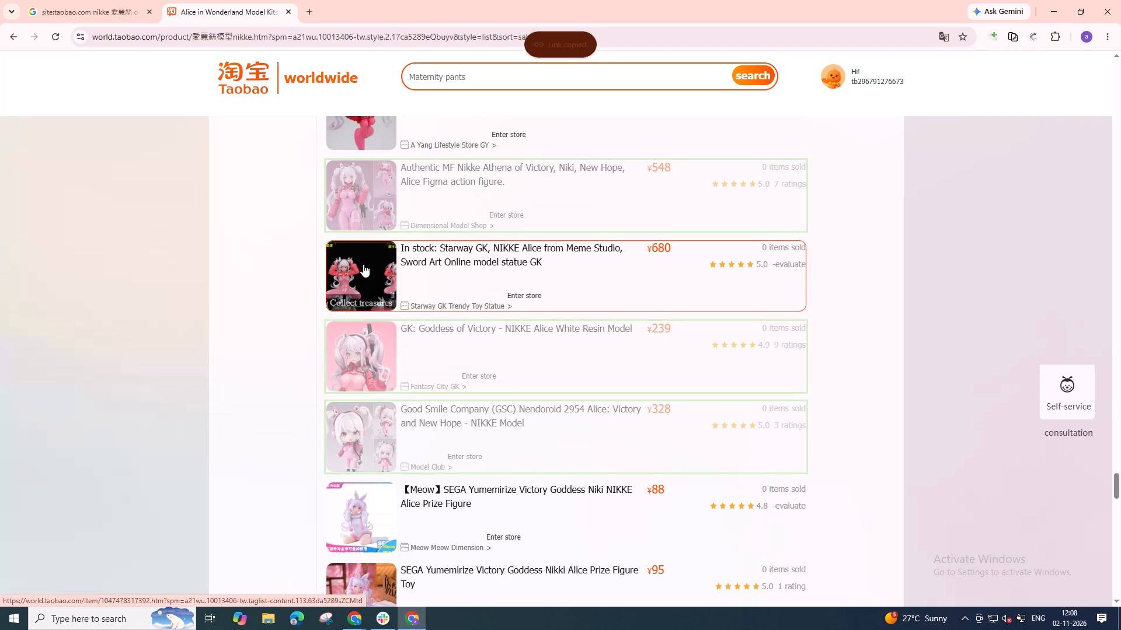
right_click(360, 264)
click(405, 423)
click(386, 0)
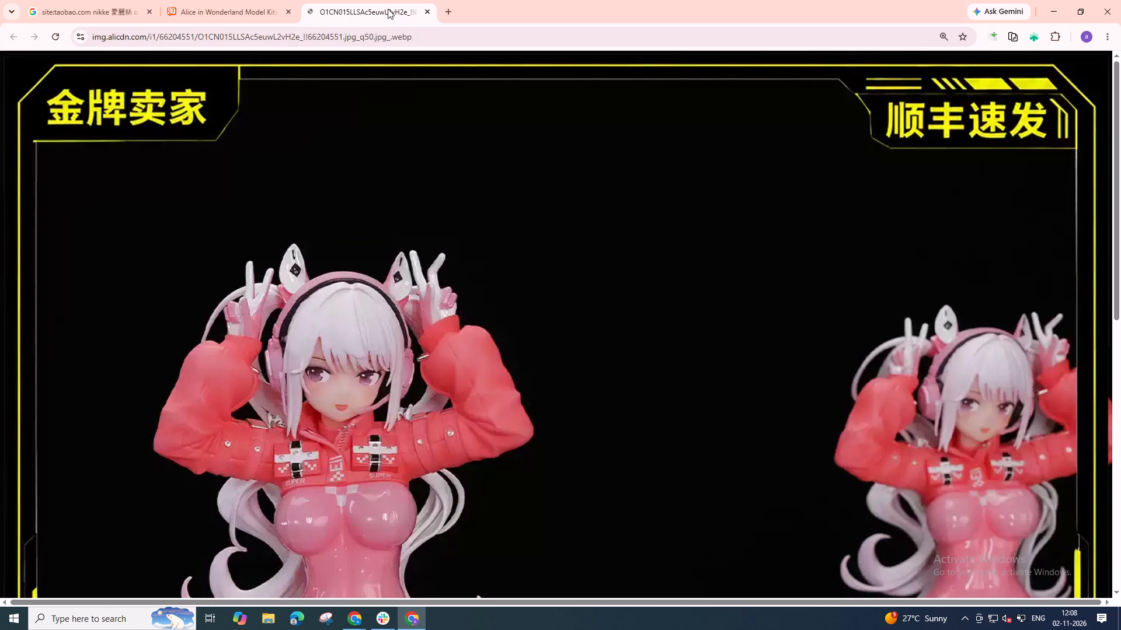
click(425, 8)
Copy the link of Starway GK Trendy Toy Statue's ¥680 Alice statue listing into cell C28620 of New Work.
right_click(484, 259)
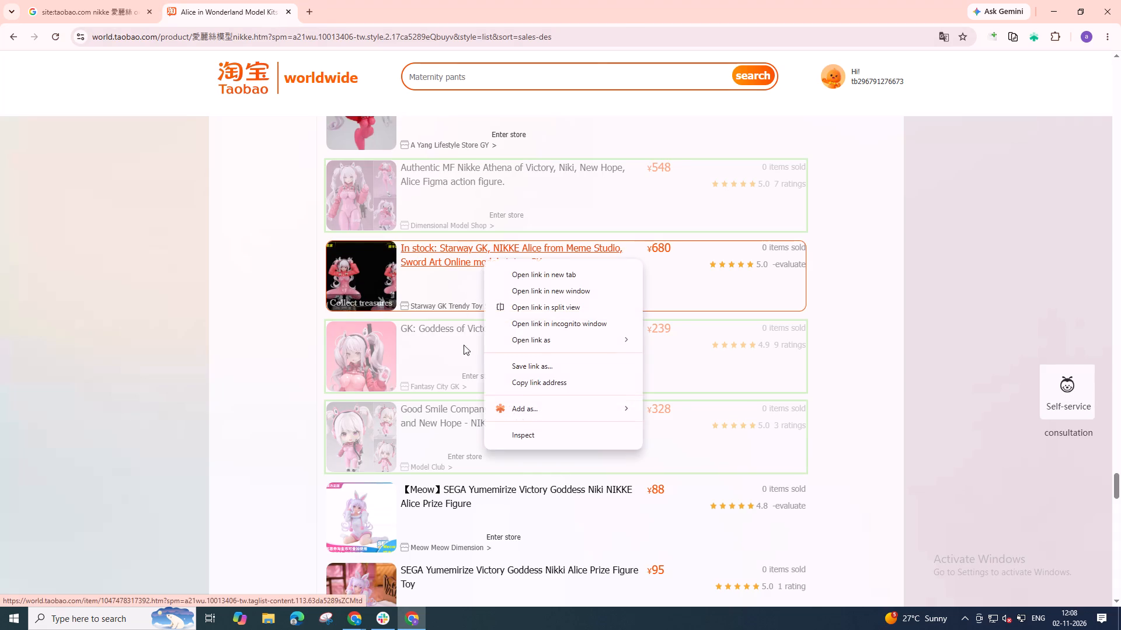
click(536, 384)
key(alt+Tab)
click(482, 414)
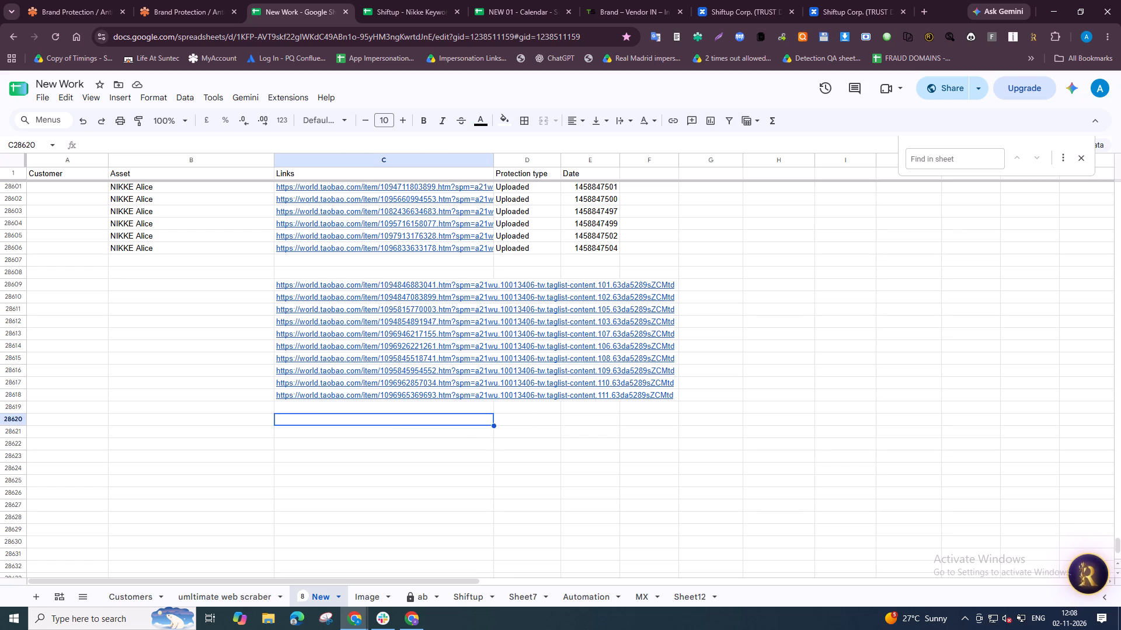
key(ctrl+v)
key(alt+Tab)
Copy the link of Xiaoming Trading's ¥293 twin-tailed Alice figurine listing into cell C28619 of New Work.
scroll(511, 365, down, 6)
scroll(784, 307, down, 3)
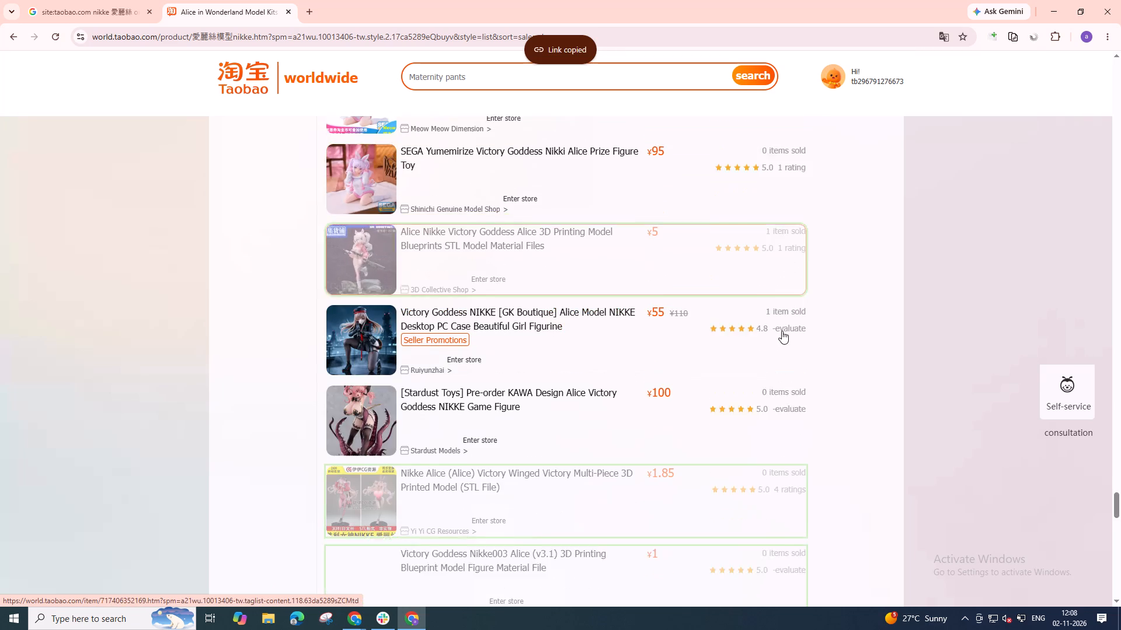
scroll(777, 344, down, 8)
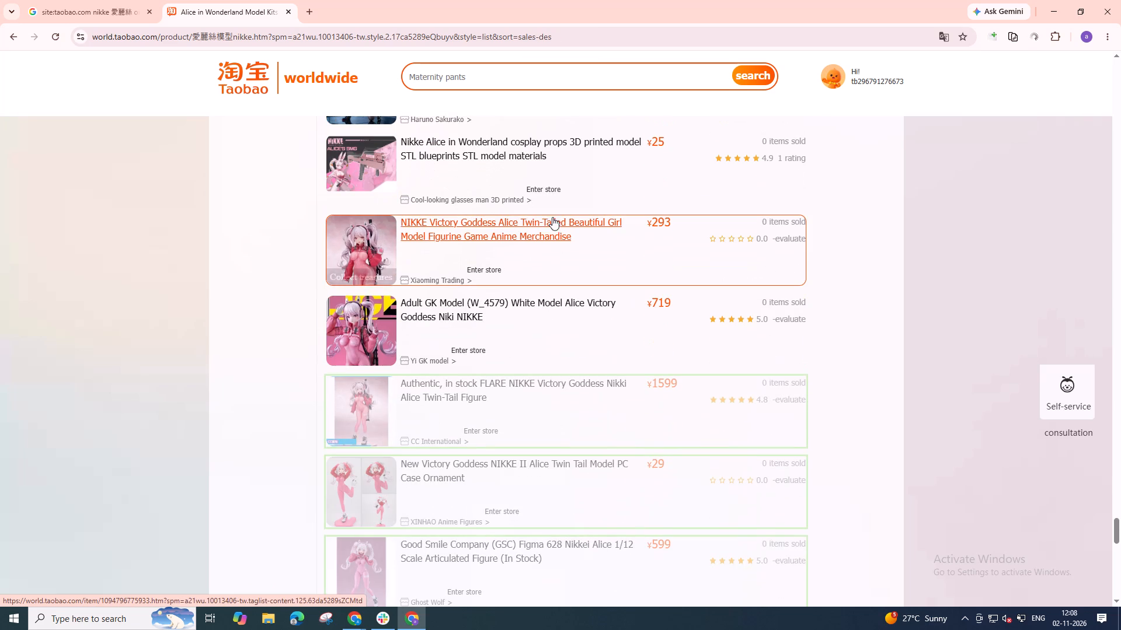
right_click(538, 232)
click(617, 356)
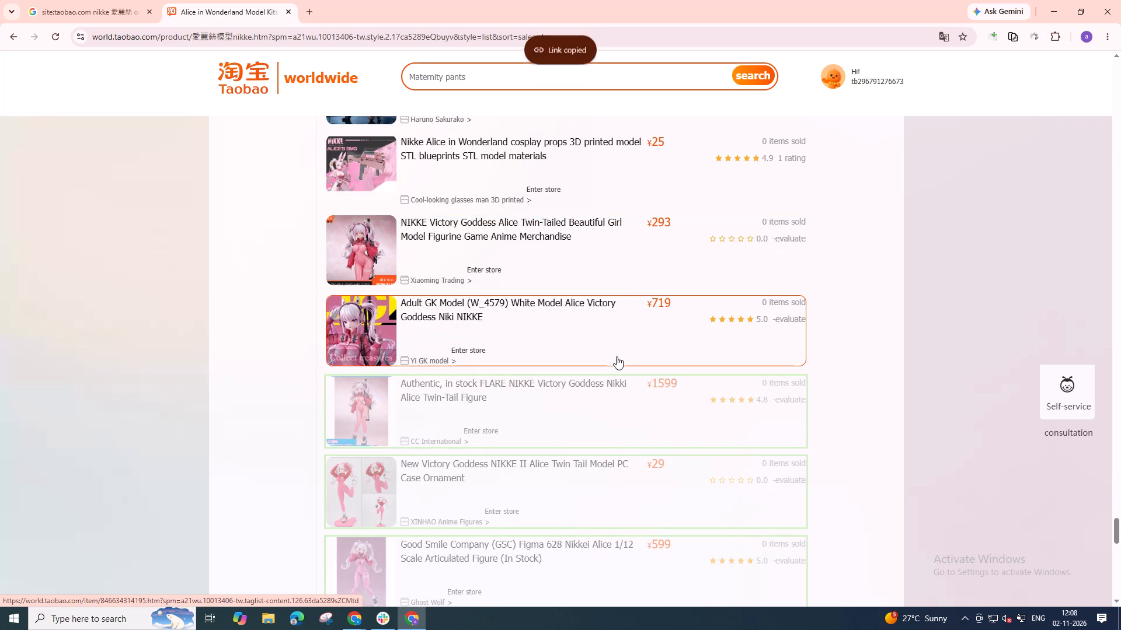
key(alt+Tab)
click(486, 407)
key(ctrl+v)
click(471, 484)
key(alt+Tab)
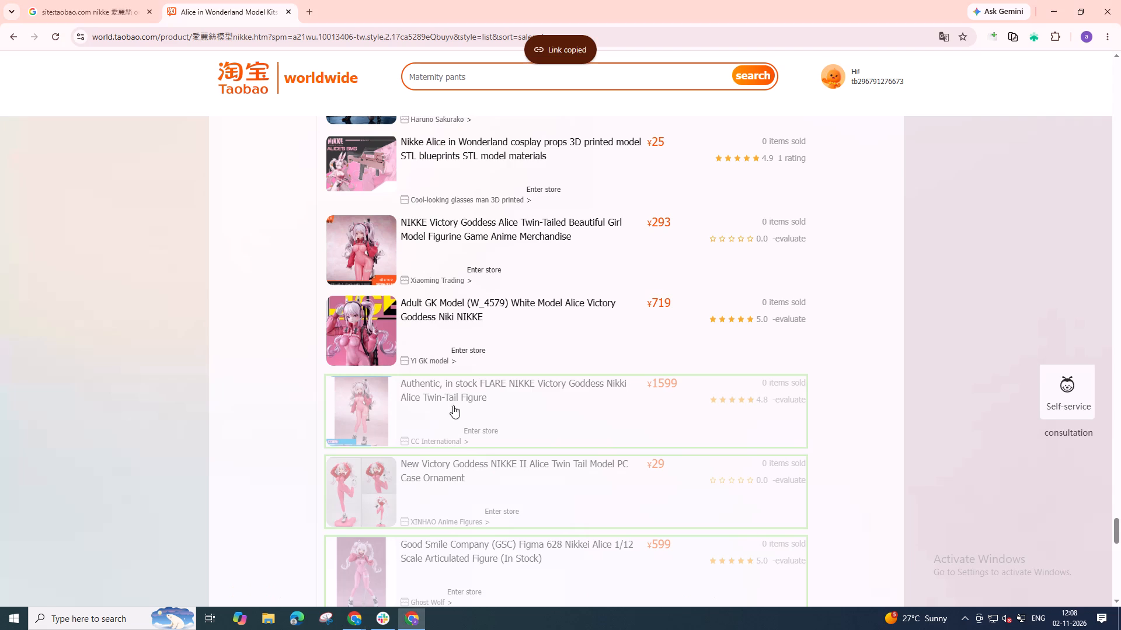
Copy the link of Yi GK model's ¥719 Adult GK Model Alice listing into cell C28622 of New Work.
right_click(455, 315)
click(541, 437)
key(alt+Tab)
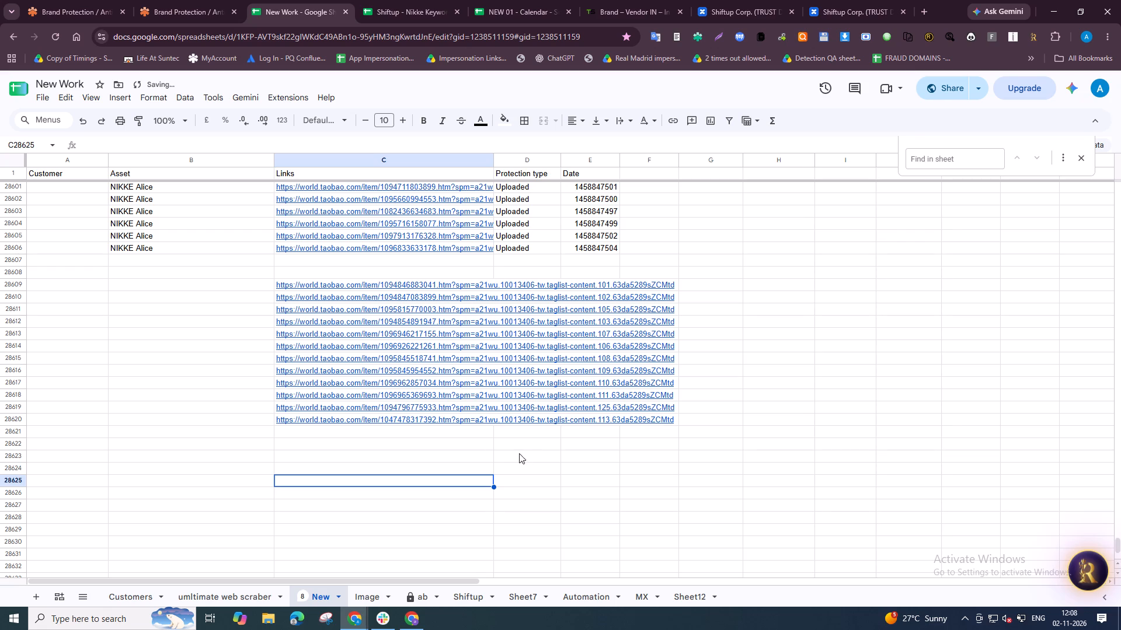
click(486, 441)
key(ctrl+v)
key(alt+Tab)
Copy the link of Manwantang General Store's ¥40 Alice figurine box set listing into cell C28621 of New Work.
scroll(563, 315, down, 6)
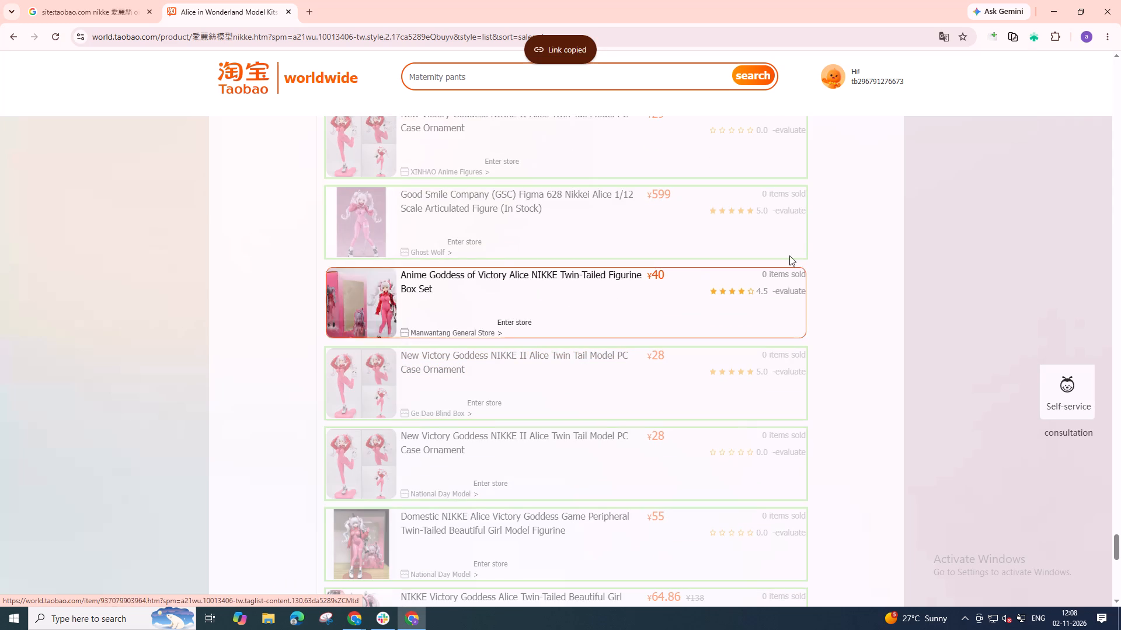
right_click(458, 284)
click(514, 402)
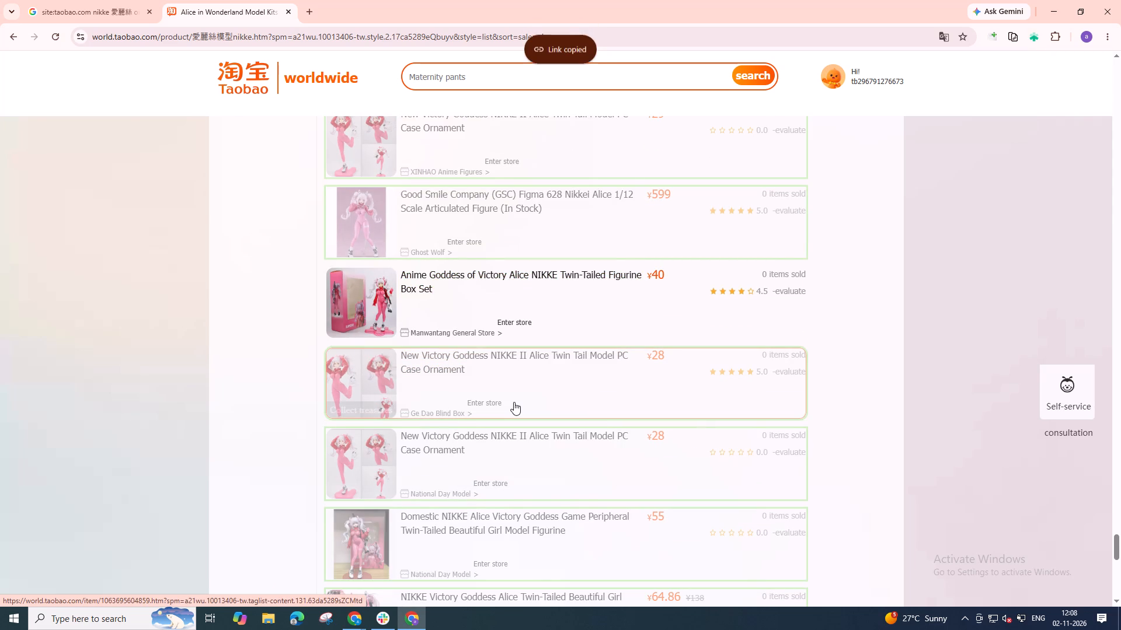
key(alt+Tab)
click(489, 435)
key(ctrl+v)
click(469, 540)
key(alt+Tab)
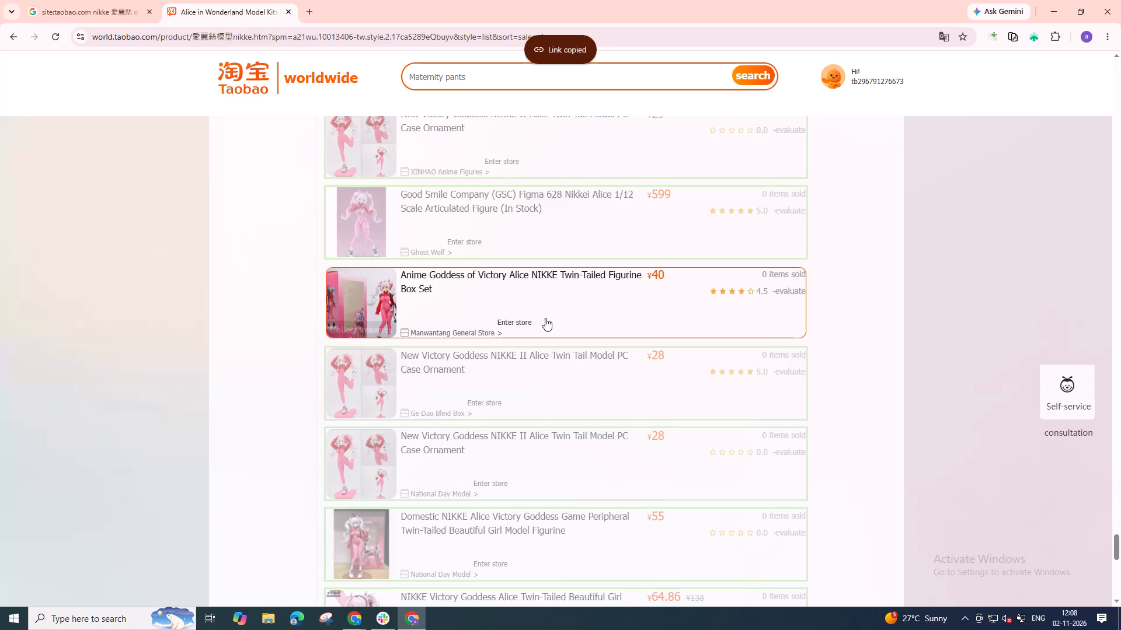
Copy the link of 1991 Model Gk's ¥190 NIKKE Studio Meme Alice model listing into cell C28623 of New Work.
scroll(545, 318, down, 6)
scroll(636, 344, down, 4)
scroll(583, 262, down, 3)
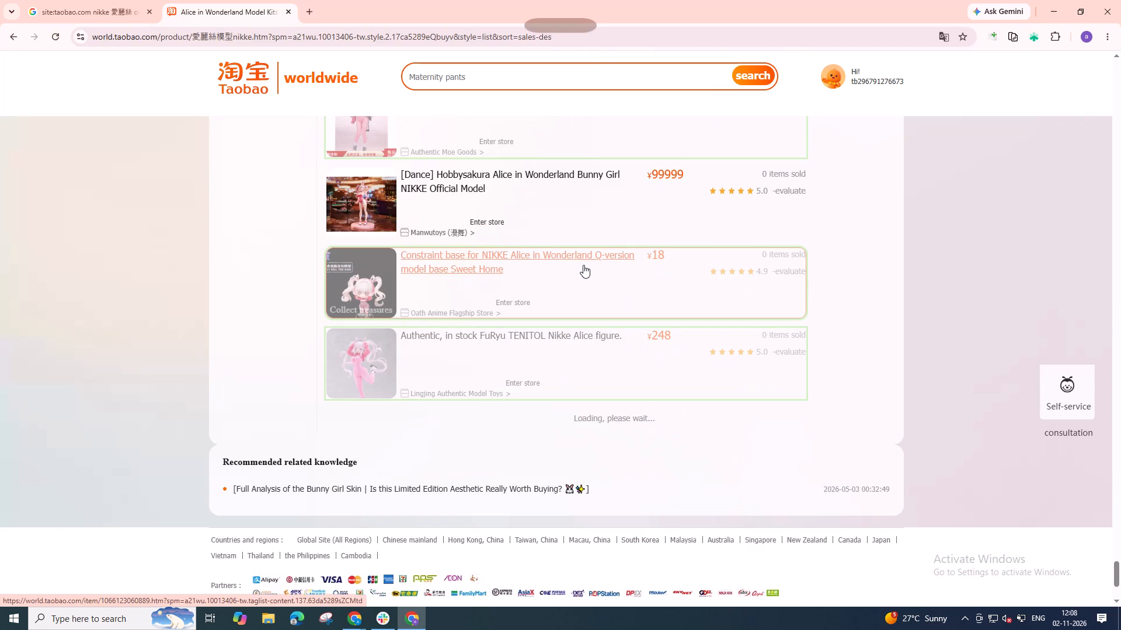
scroll(583, 265, down, 1)
scroll(780, 324, down, 2)
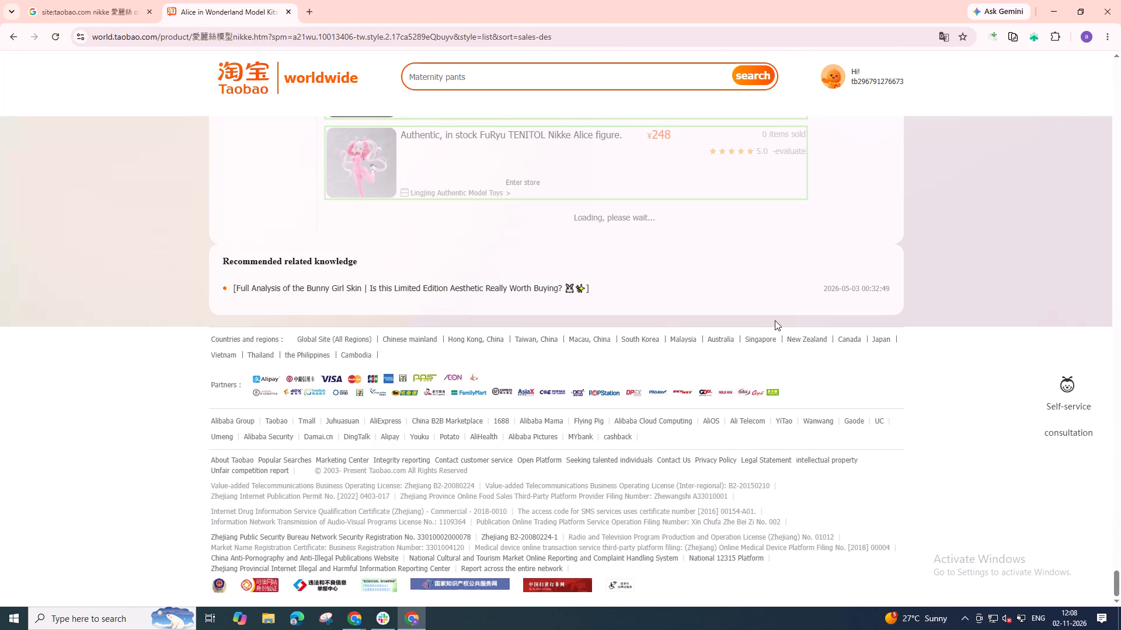
scroll(775, 320, up, 2)
scroll(779, 335, down, 3)
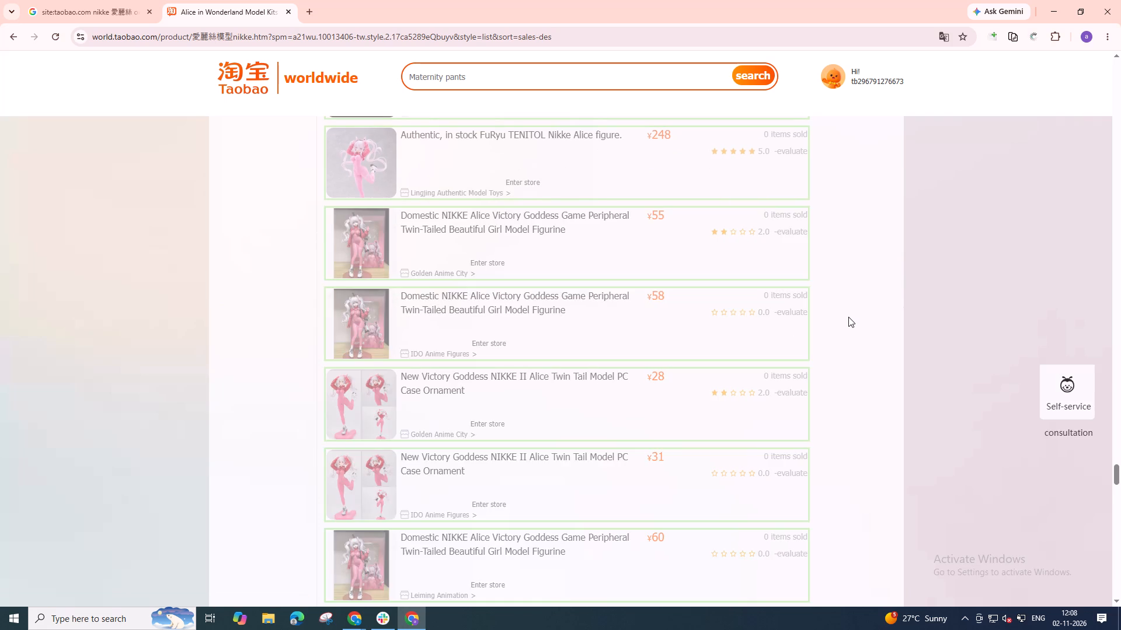
scroll(848, 317, down, 9)
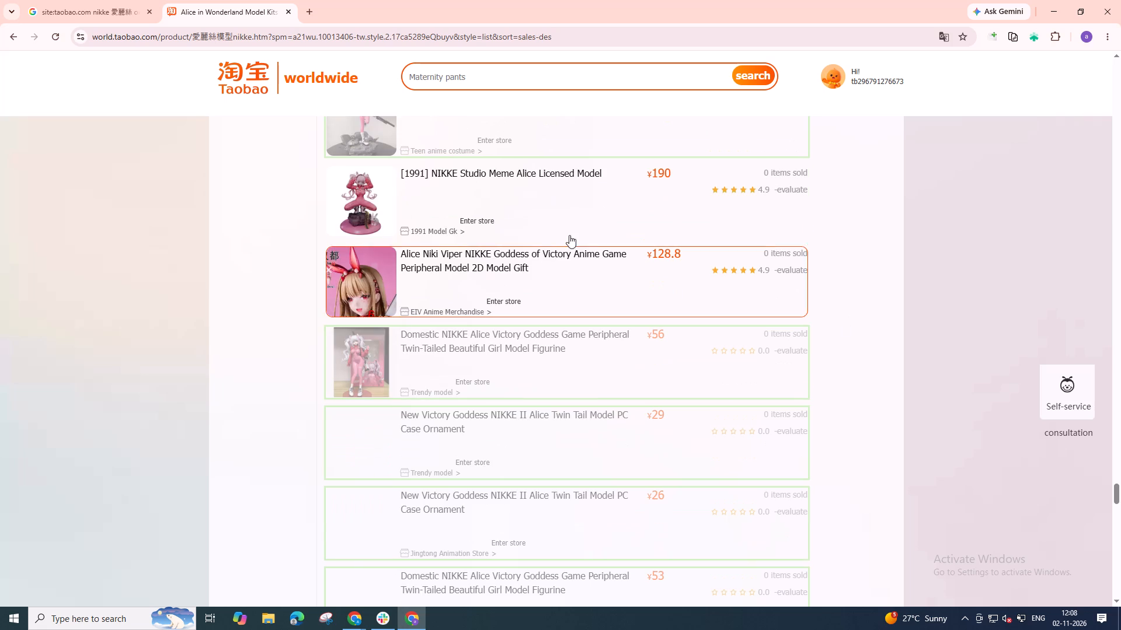
right_click(559, 173)
click(682, 296)
key(alt+Tab)
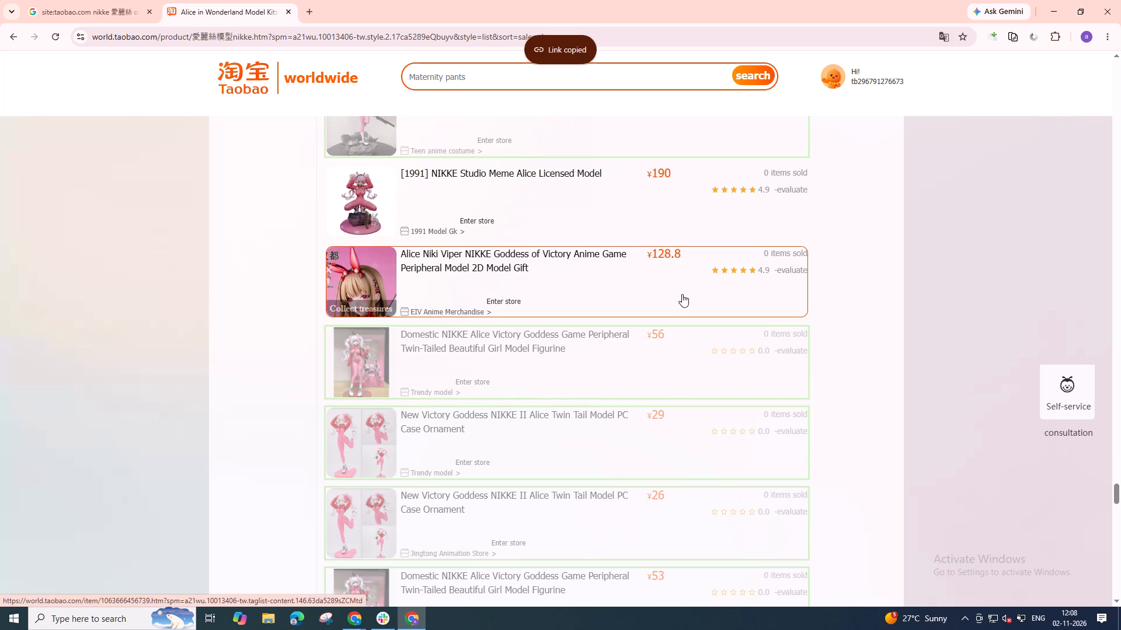
click(475, 456)
key(ctrl+v)
click(471, 508)
key(alt+Tab)
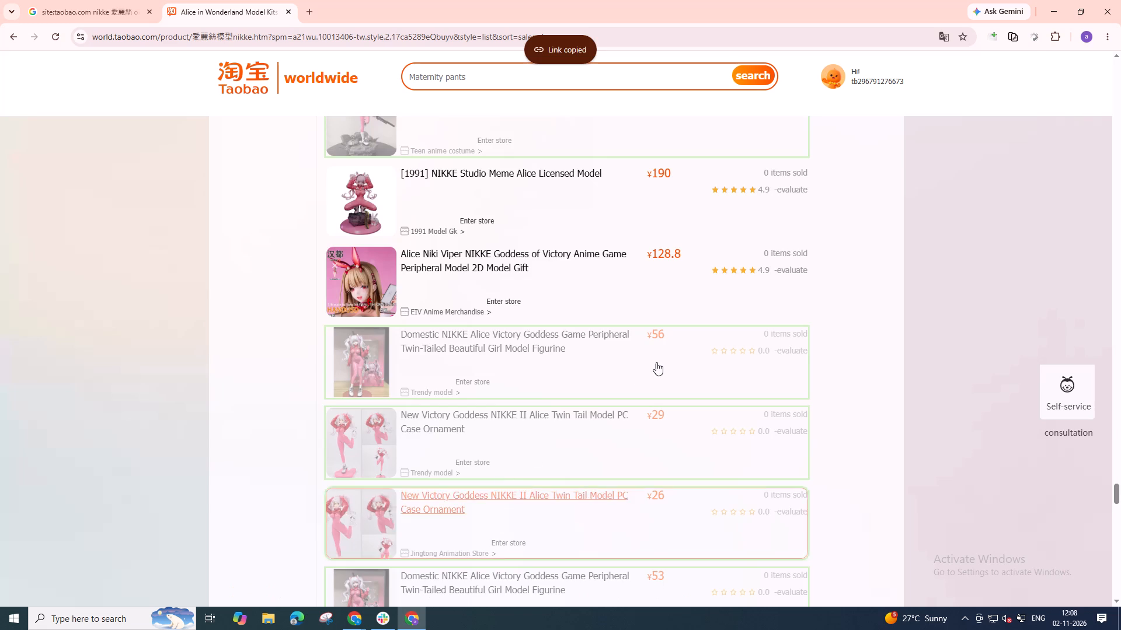
Copy the link of Spring Festival Gala Animation's ¥25 Alice PC case ornament listing into cell C28625 of New Work.
scroll(656, 362, down, 7)
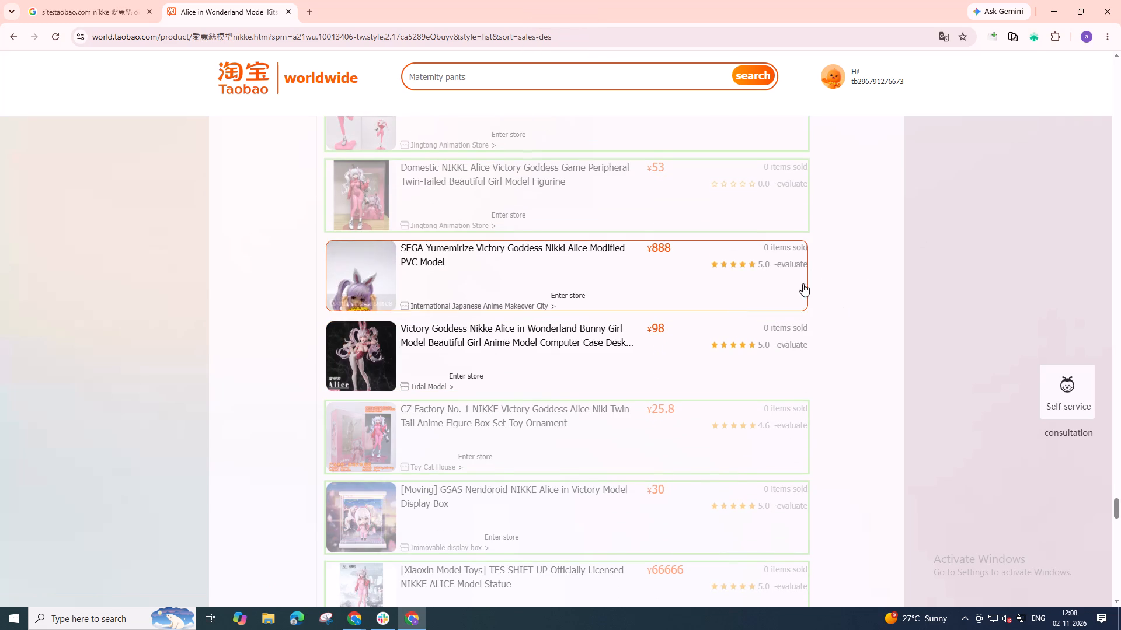
scroll(820, 281, down, 6)
scroll(910, 283, down, 14)
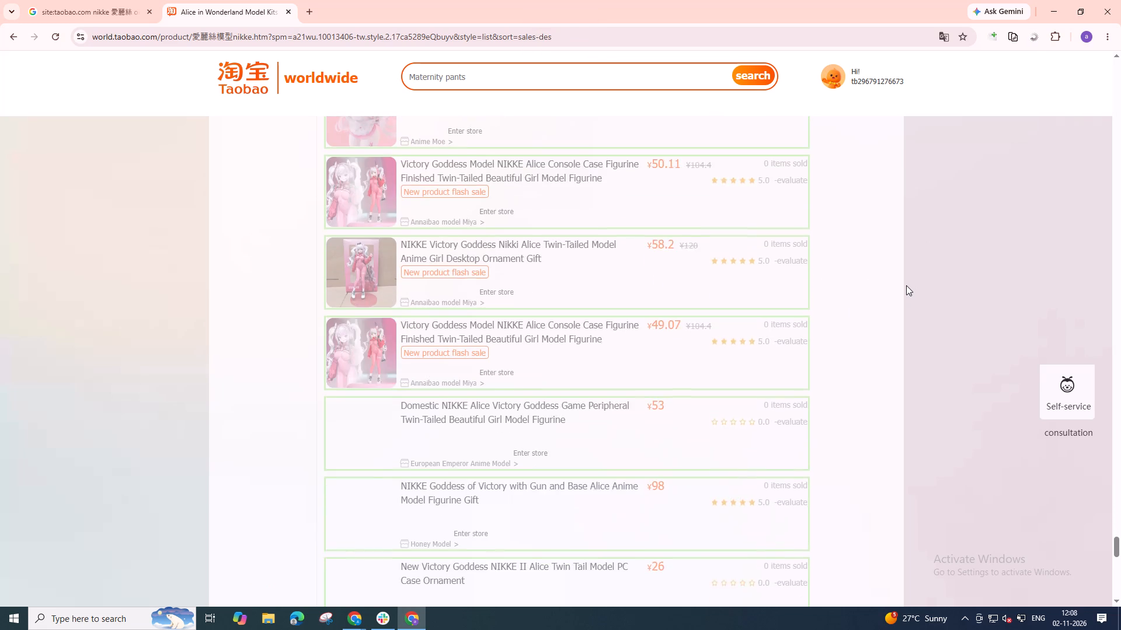
scroll(906, 285, down, 7)
right_click(450, 213)
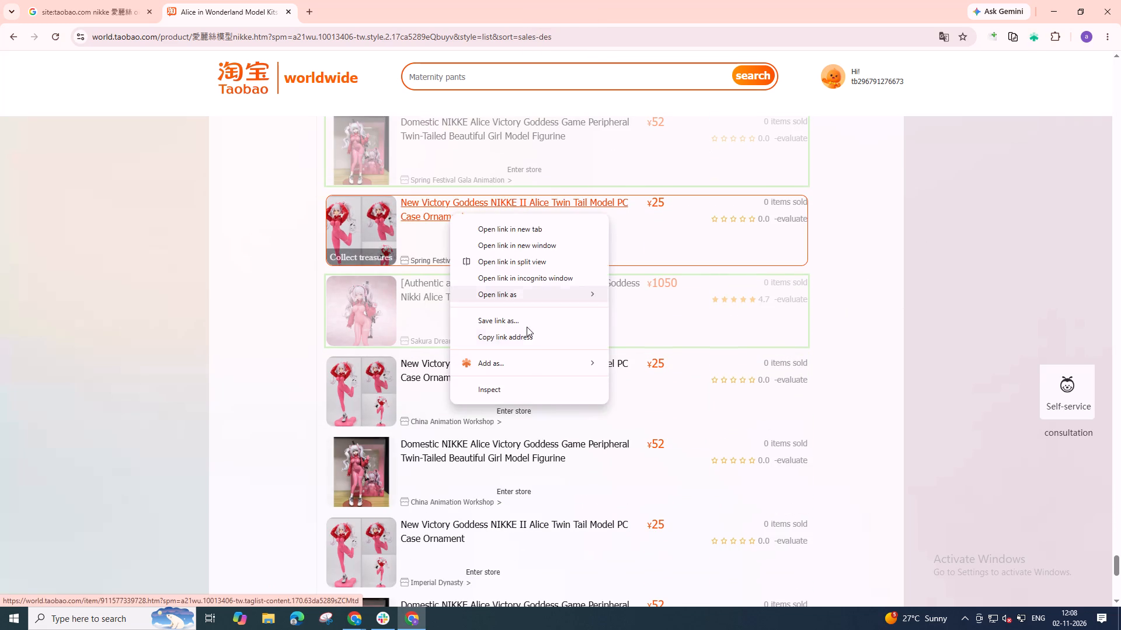
click(541, 334)
key(alt+Tab)
click(481, 480)
key(ctrl+v)
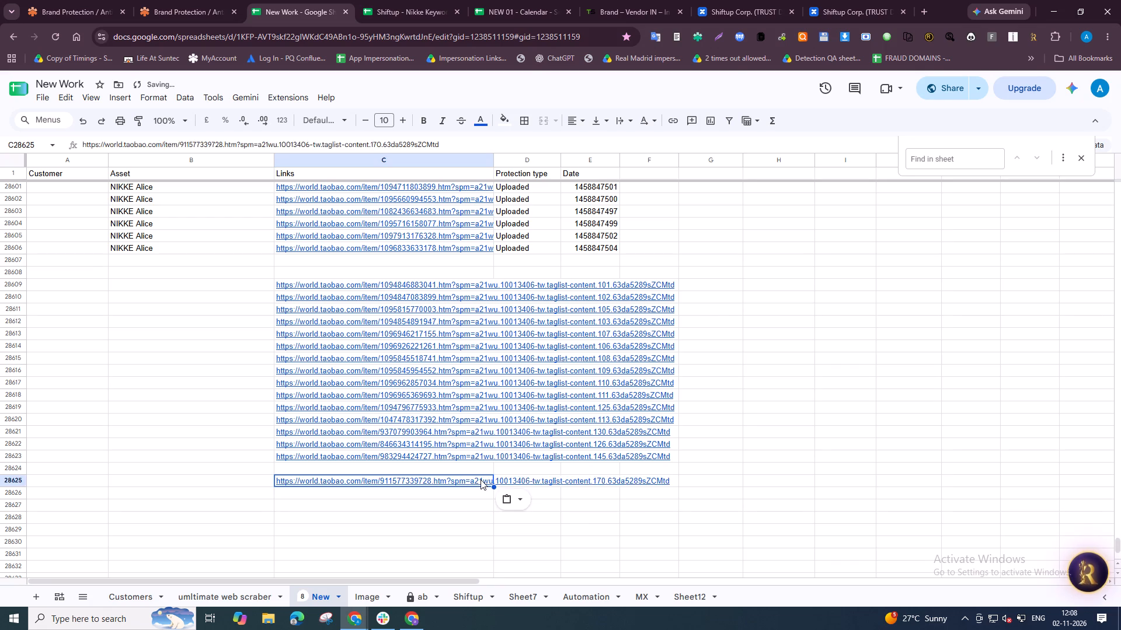
key(alt+Tab)
Copy the link of China Animation Workshop's ¥25 Alice PC case ornament listing into cell C28624 of New Work.
right_click(450, 376)
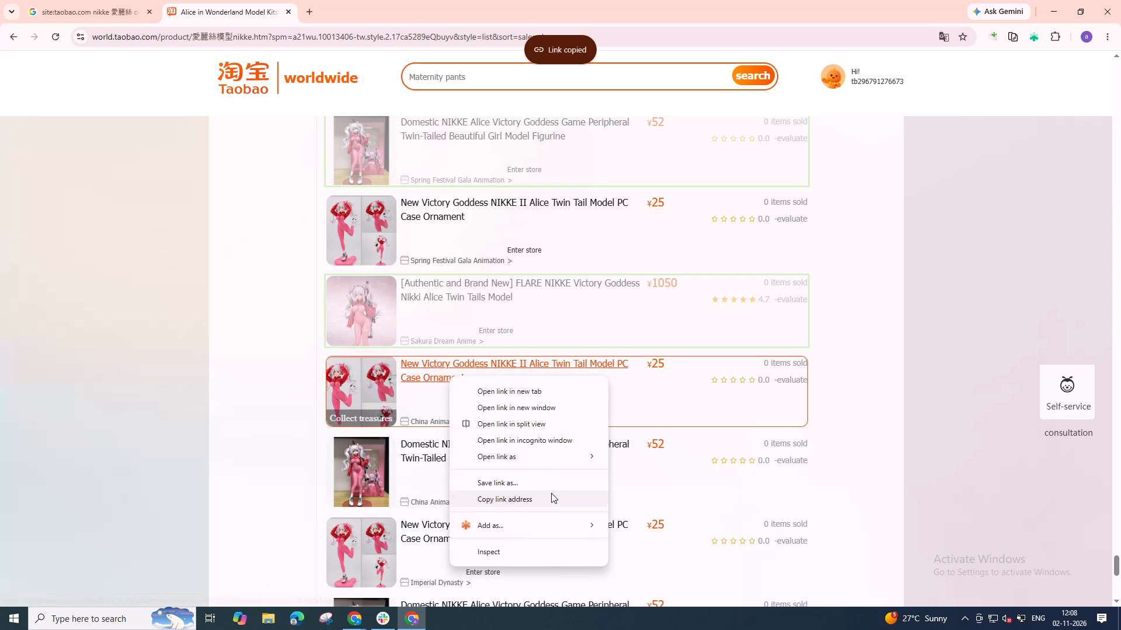
click(551, 495)
key(alt+Tab)
click(491, 468)
key(ctrl+v)
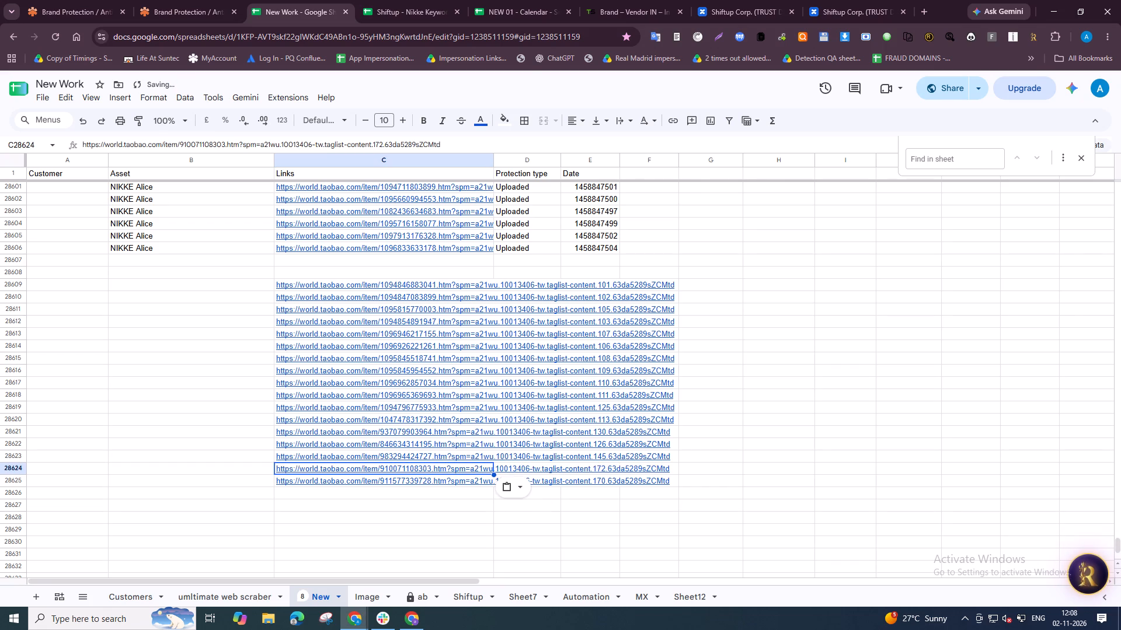
key(alt+Tab)
Copy the link of China Animation Workshop's ¥52 domestic Alice figurine listing into cell C28627 of New Work.
scroll(573, 353, down, 3)
right_click(535, 283)
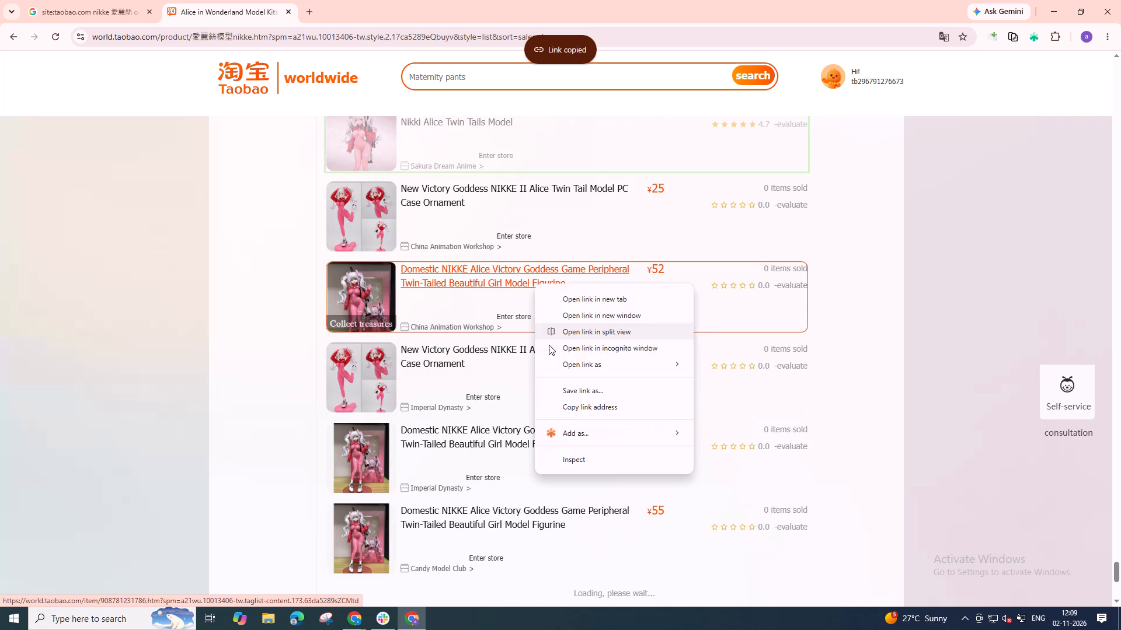
click(580, 414)
key(alt+Tab)
click(457, 509)
key(ctrl+v)
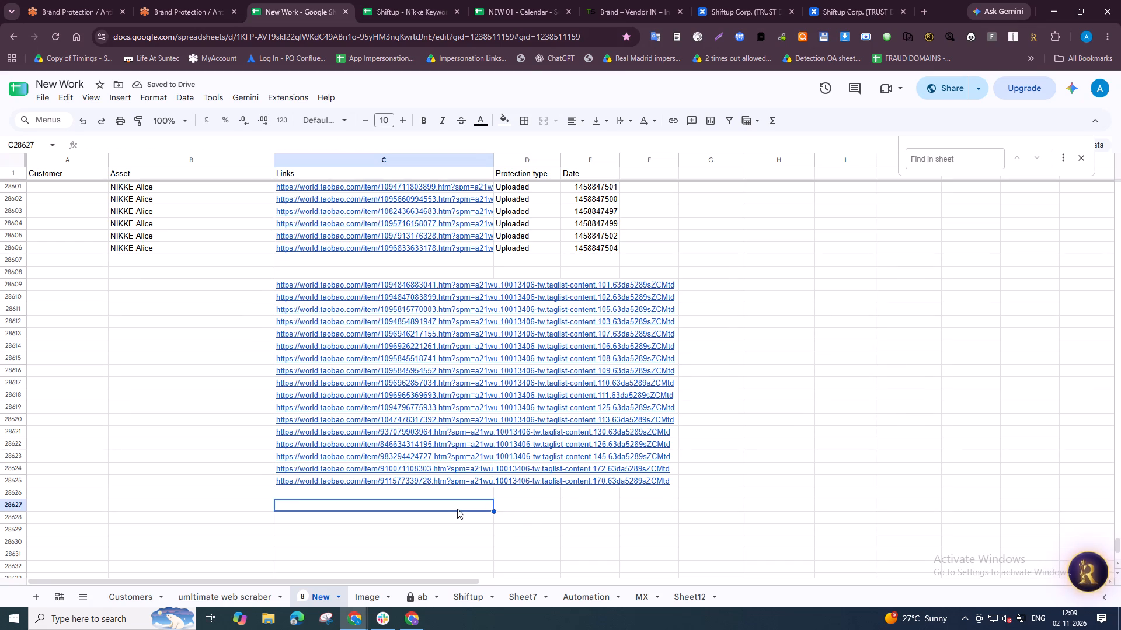
key(alt+Tab)
Copy the link of Imperial Dynasty's ¥25 Alice PC case ornament listing into cell C28626 of New Work.
right_click(446, 358)
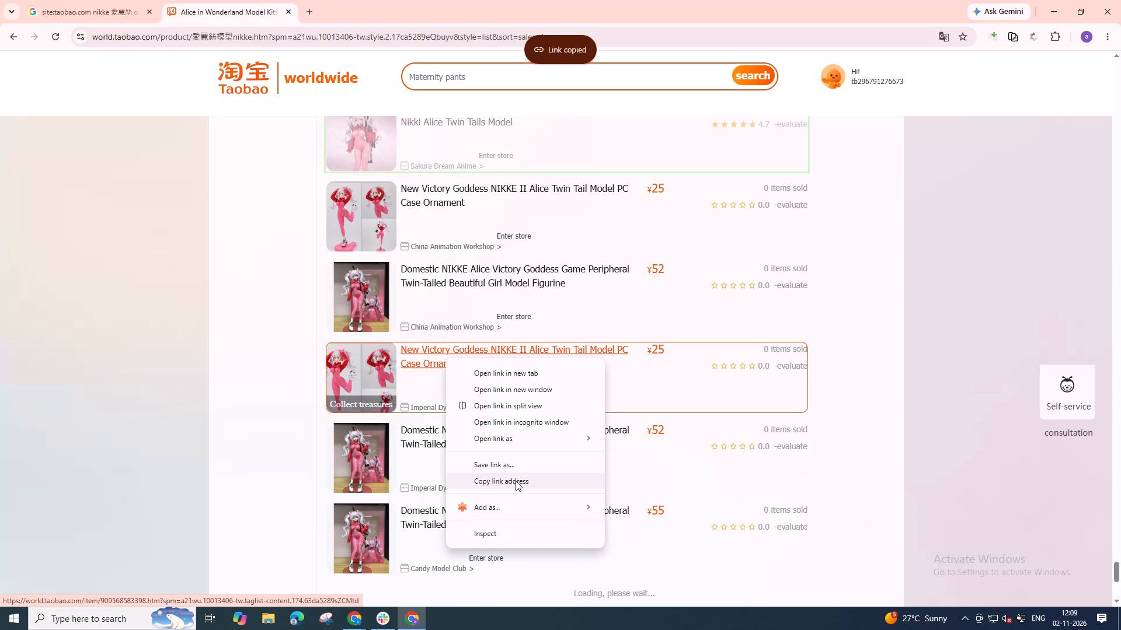
click(516, 481)
key(alt+Tab)
click(487, 492)
key(ctrl+v)
key(alt+Tab)
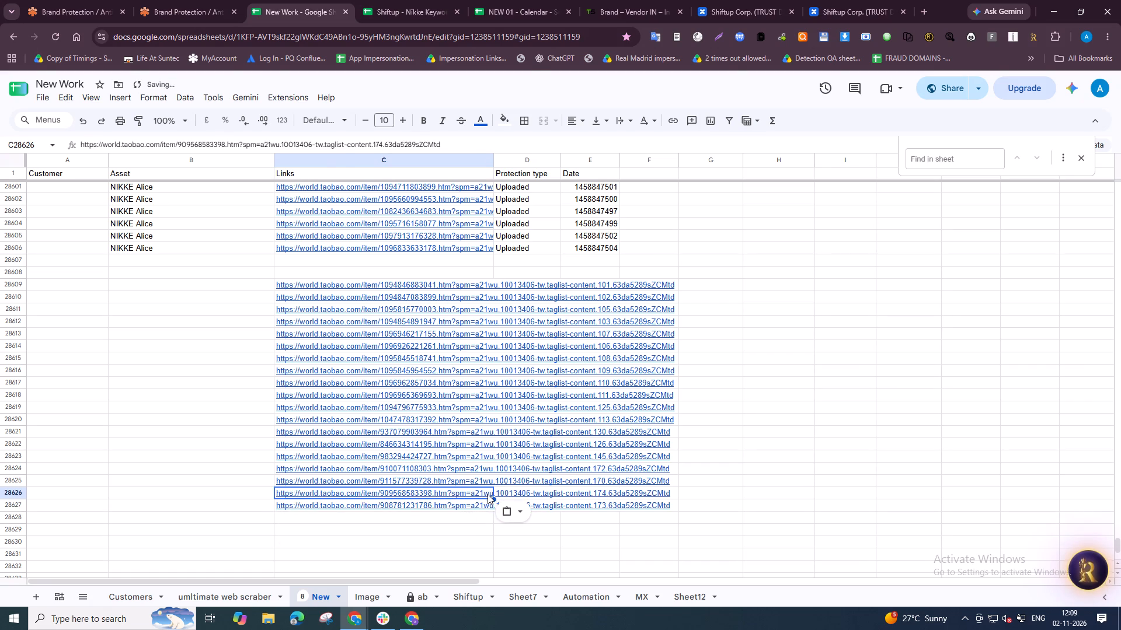
Copy the link of Imperial Dynasty's ¥52 domestic Alice figurine listing into cell C28628 of New Work.
right_click(476, 446)
click(565, 378)
key(alt+Tab)
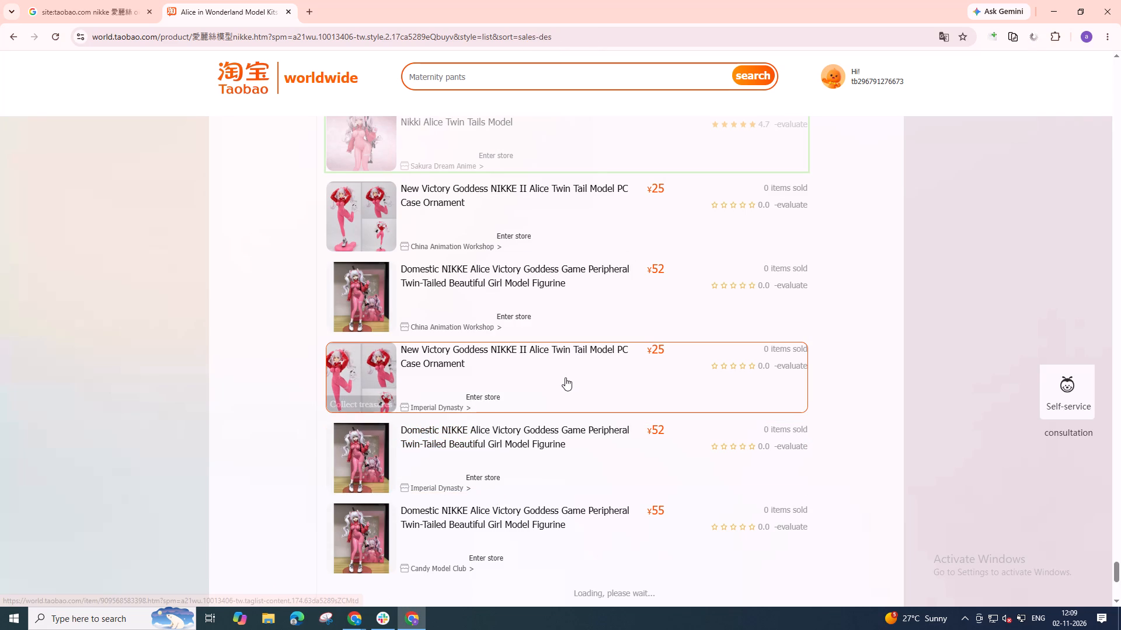
click(482, 523)
key(ctrl+v)
key(alt+Tab)
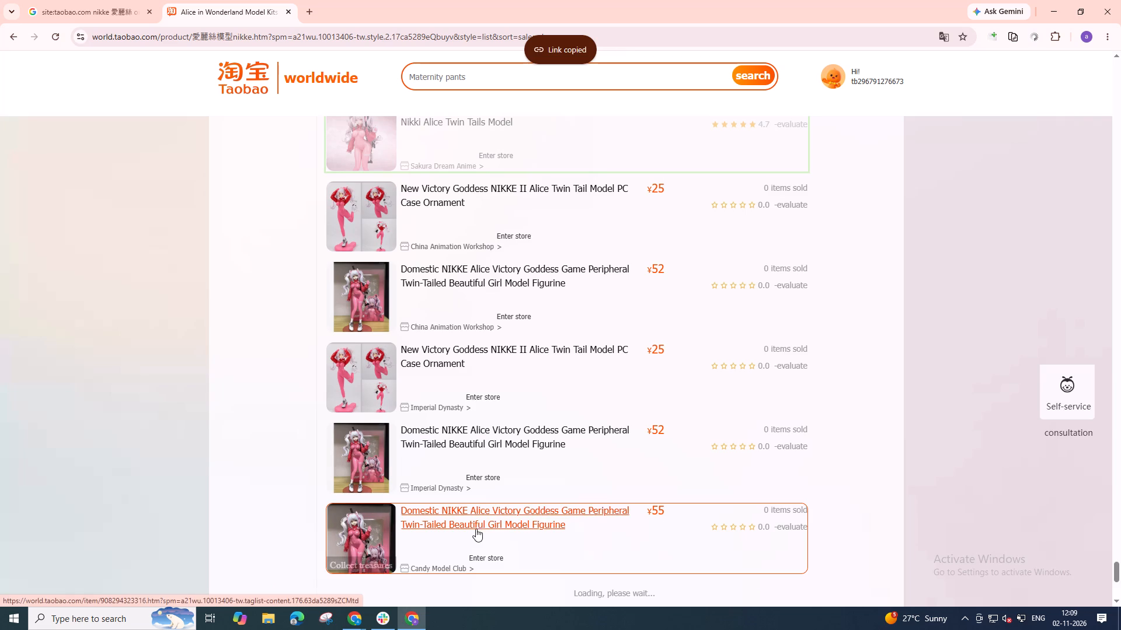
Copy the link of Candy Model Club's ¥55 domestic Alice figurine listing into cell C28629 of New Work.
right_click(478, 526)
click(549, 461)
key(alt+Tab)
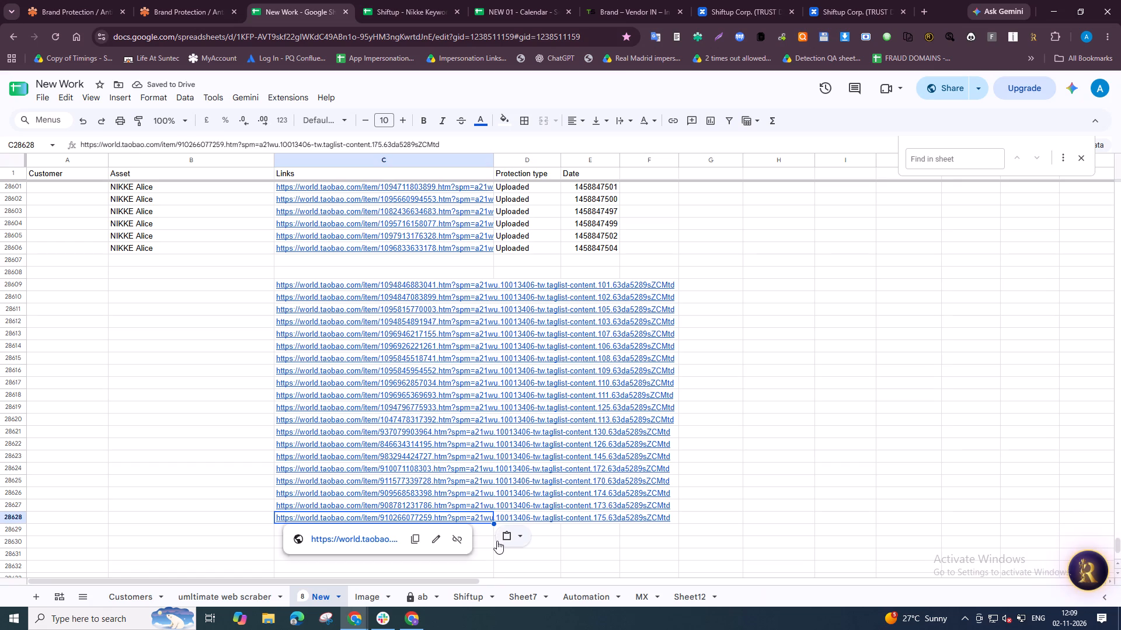
click(486, 531)
key(ctrl+v)
key(alt+Tab)
Copy the link of Candy Model Club's ¥28 Alice PC case ornament listing into cell C28630 of New Work.
scroll(573, 360, down, 3)
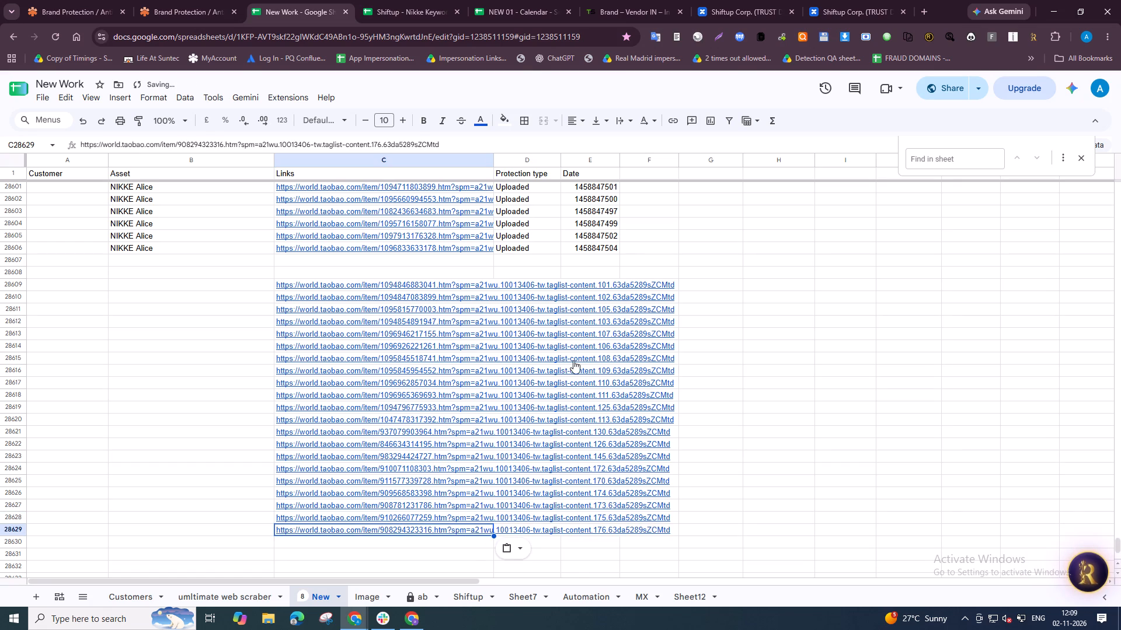
scroll(573, 360, down, 3)
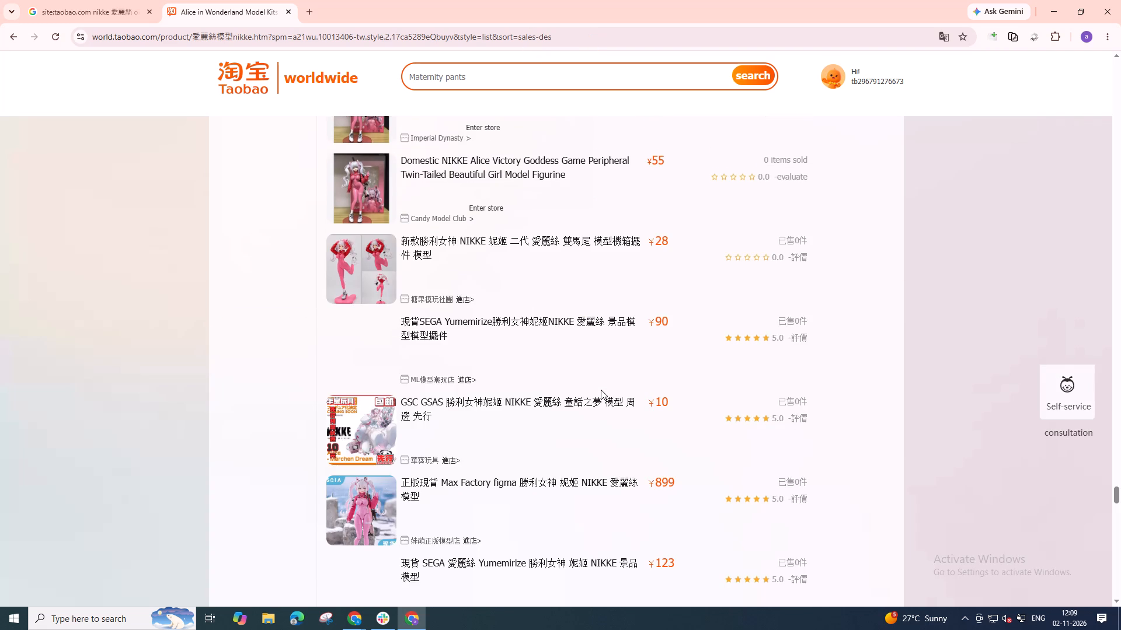
right_click(459, 258)
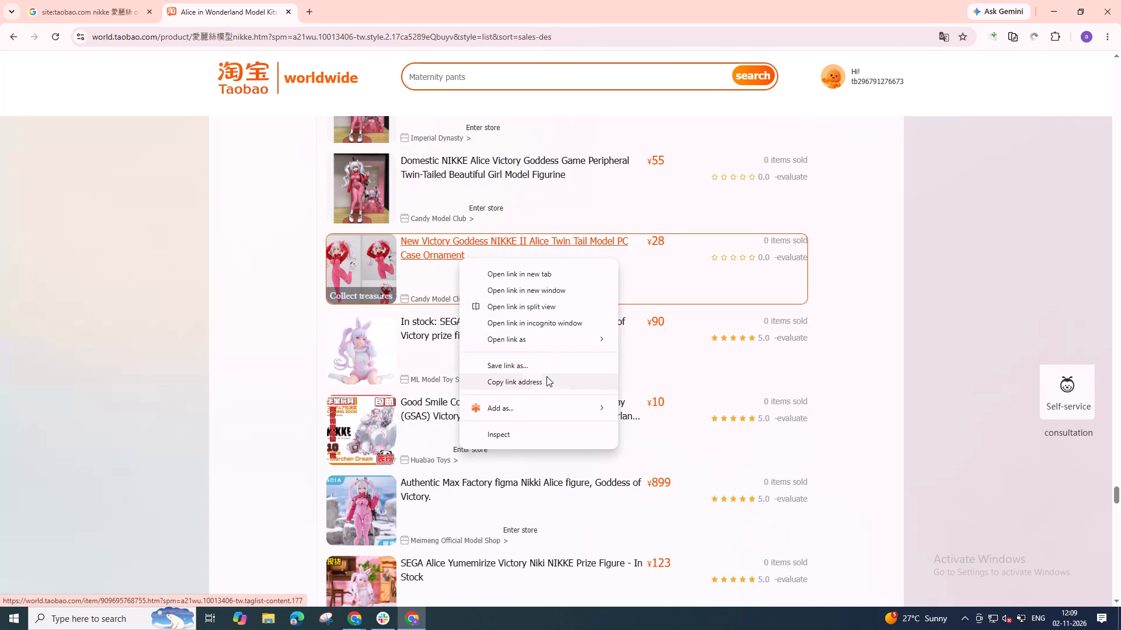
click(547, 379)
key(alt+Tab)
scroll(538, 300, down, 3)
click(469, 366)
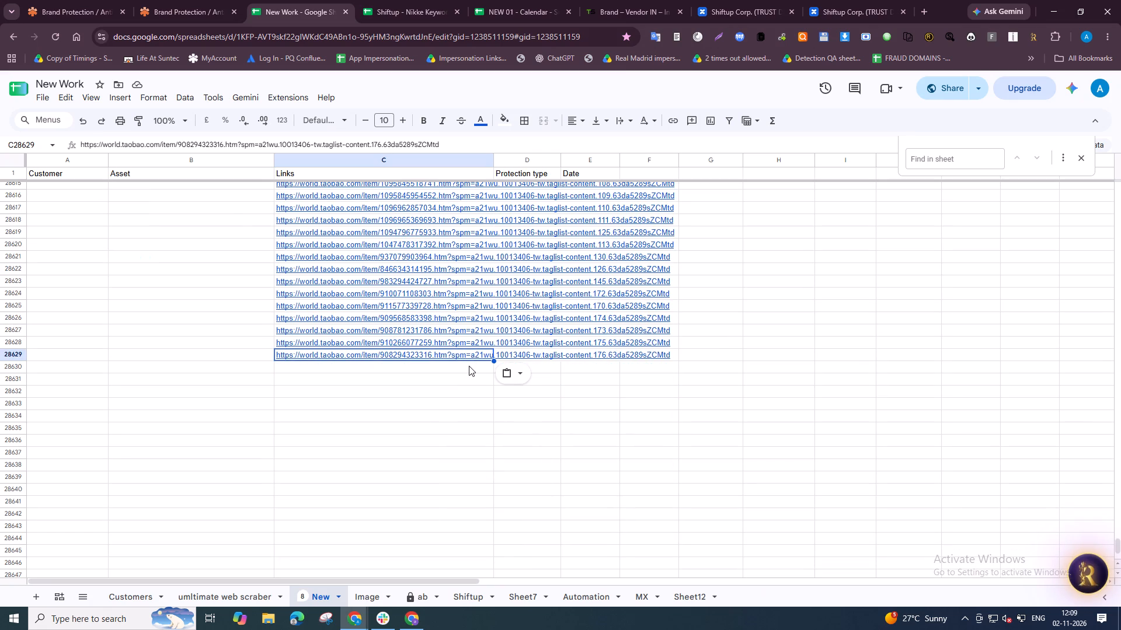
key(ctrl+v)
key(alt+Tab)
Copy the link of Meimeng Official Model Shop's ¥899 Max Factory figma Alice listing into cell C28631 of New Work.
scroll(685, 376, down, 4)
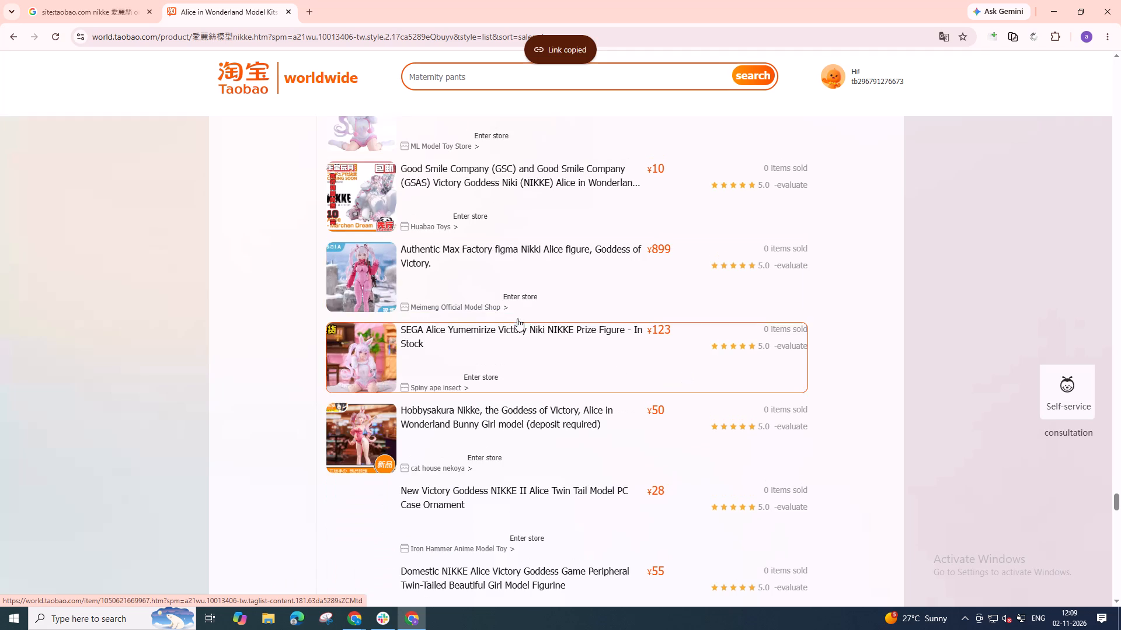
right_click(443, 262)
click(520, 384)
key(alt+Tab)
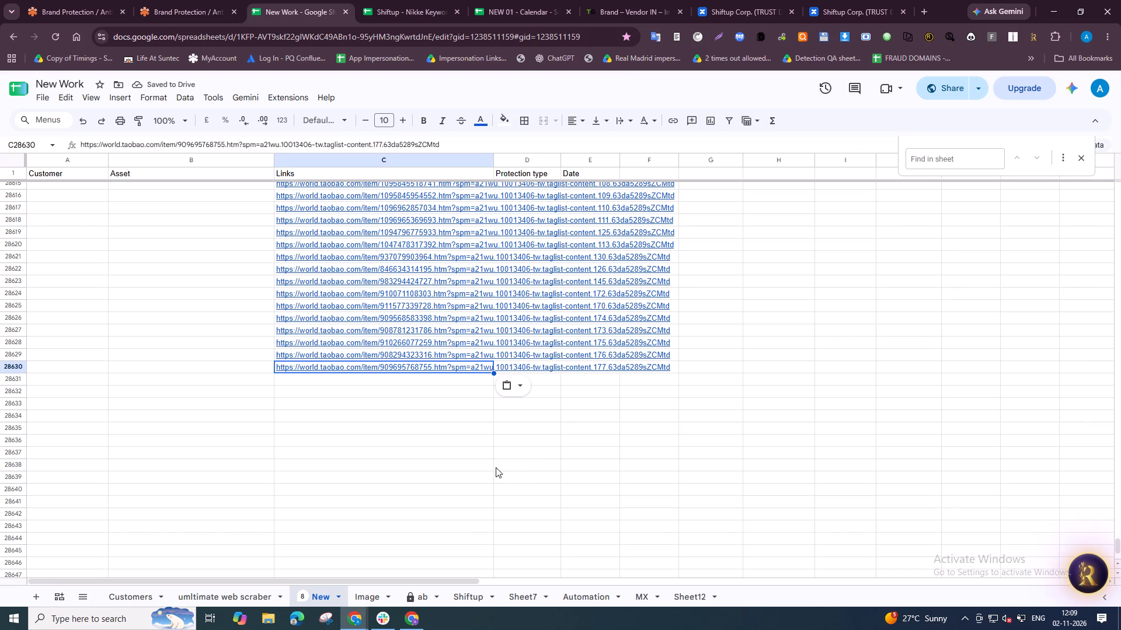
click(468, 384)
key(ctrl+v)
key(alt+Tab)
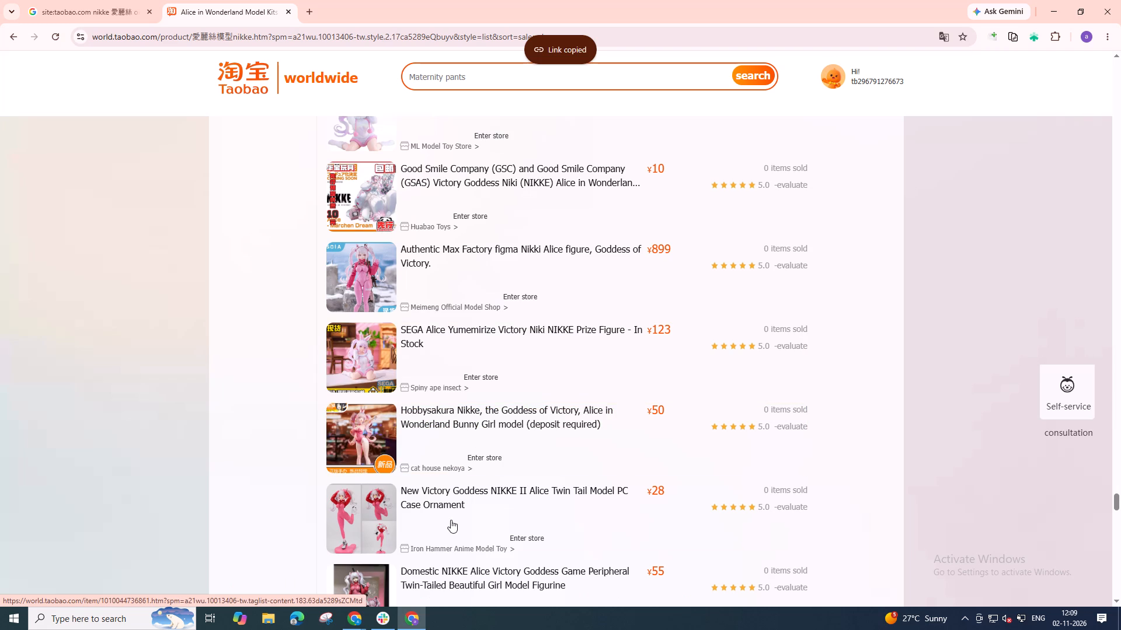
Copy the link of Iron Hammer Anime Model Toy's ¥28 Alice PC case ornament listing into cell C28633 of New Work.
right_click(457, 499)
click(558, 430)
key(alt+Tab)
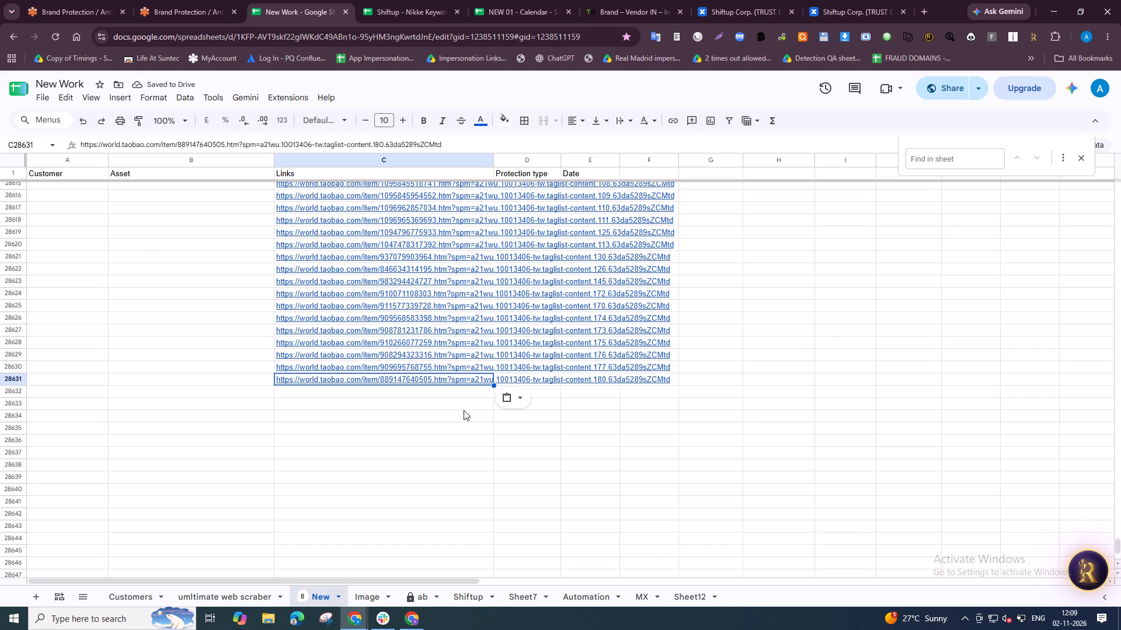
click(463, 402)
key(ctrl+v)
key(alt+Tab)
Copy the link of Iron Hammer Anime Model Toy's ¥55 domestic Alice figurine listing into cell C28632 of New Work.
scroll(535, 369, down, 6)
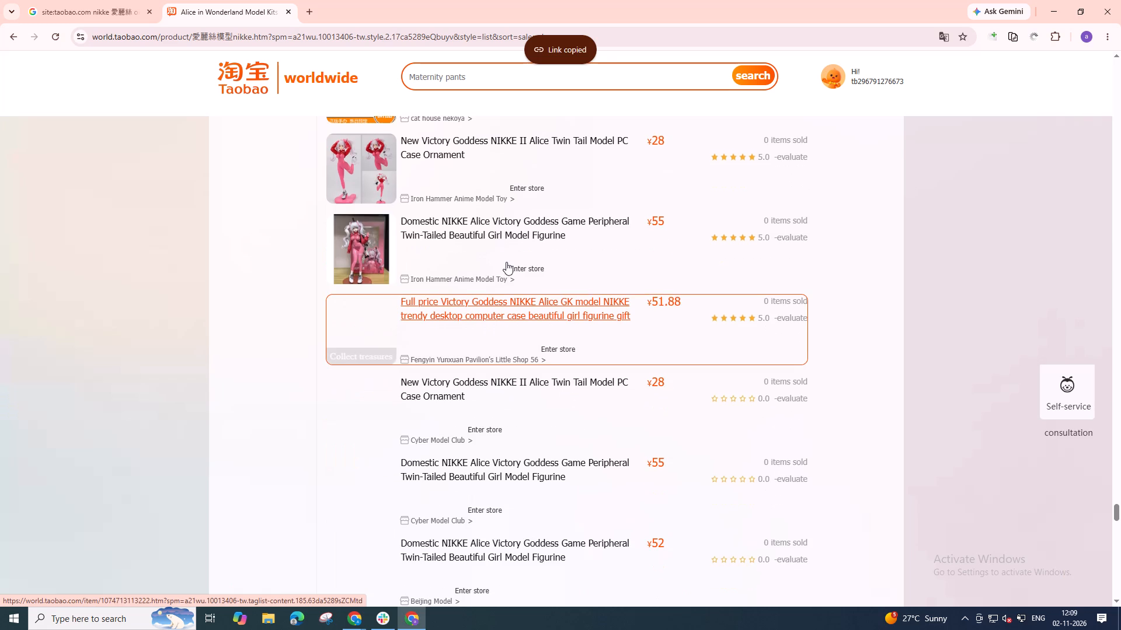
right_click(527, 233)
click(569, 364)
key(alt+Tab)
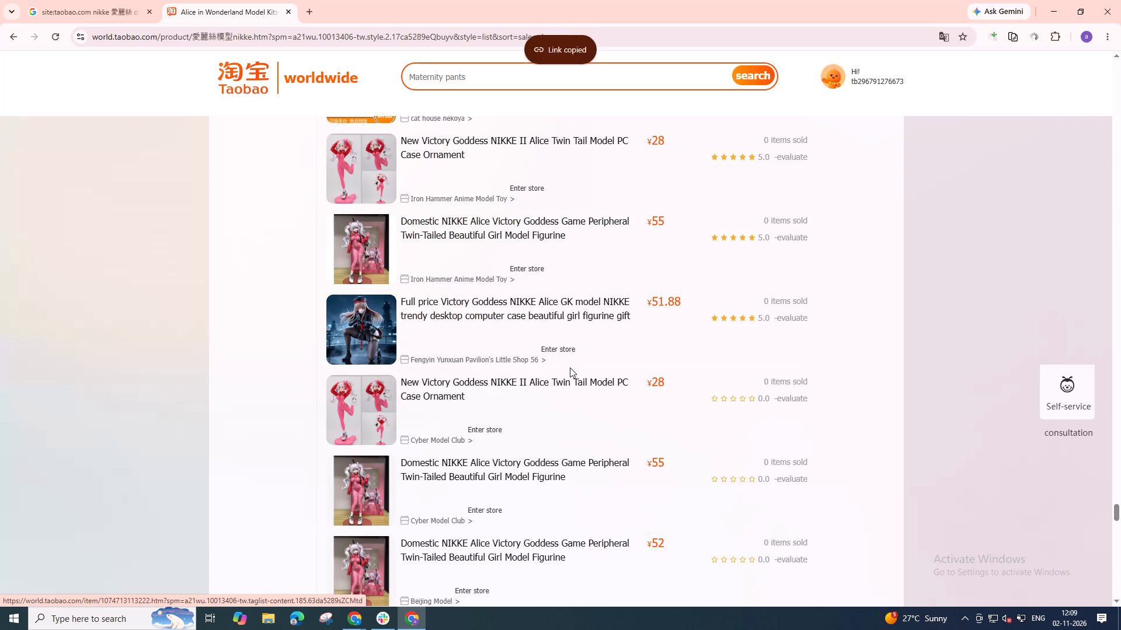
click(484, 391)
key(ctrl+v)
key(alt+Tab)
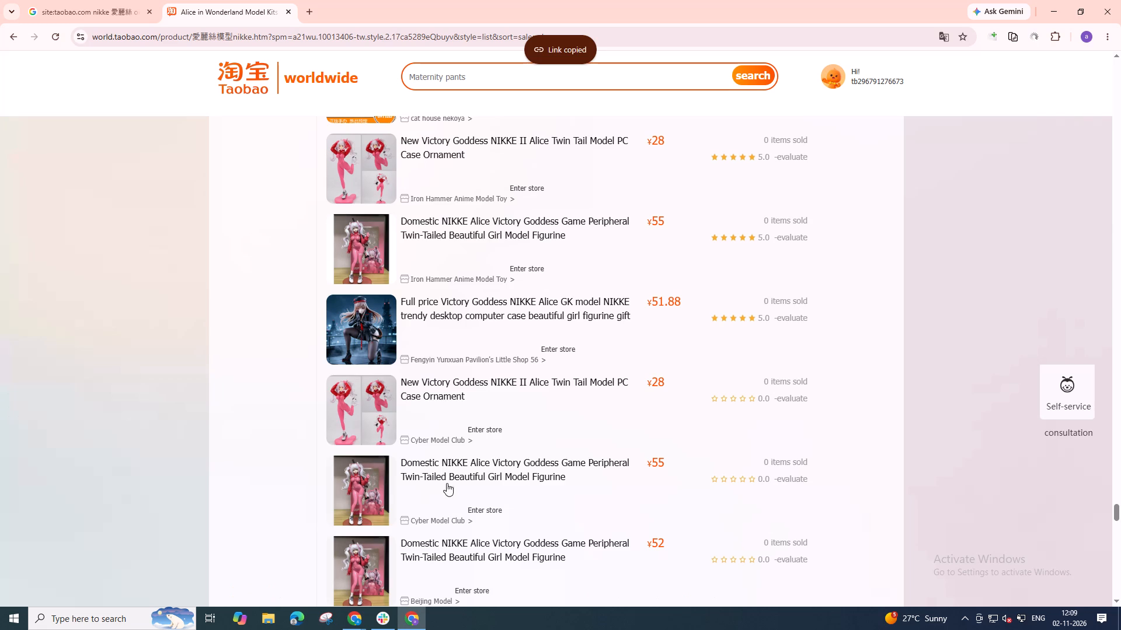
Copy the link of Cyber Model Club's ¥28 Alice PC case ornament listing into cell C28638 of New Work.
right_click(443, 400)
click(531, 523)
key(alt+Tab)
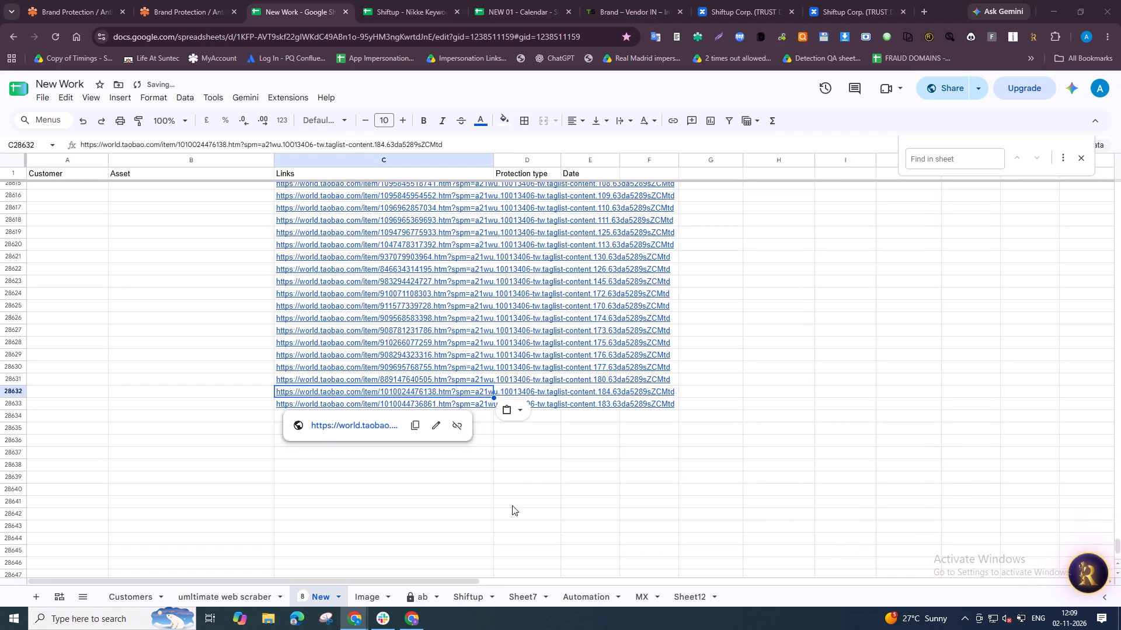
click(488, 468)
key(ctrl+v)
key(alt+Tab)
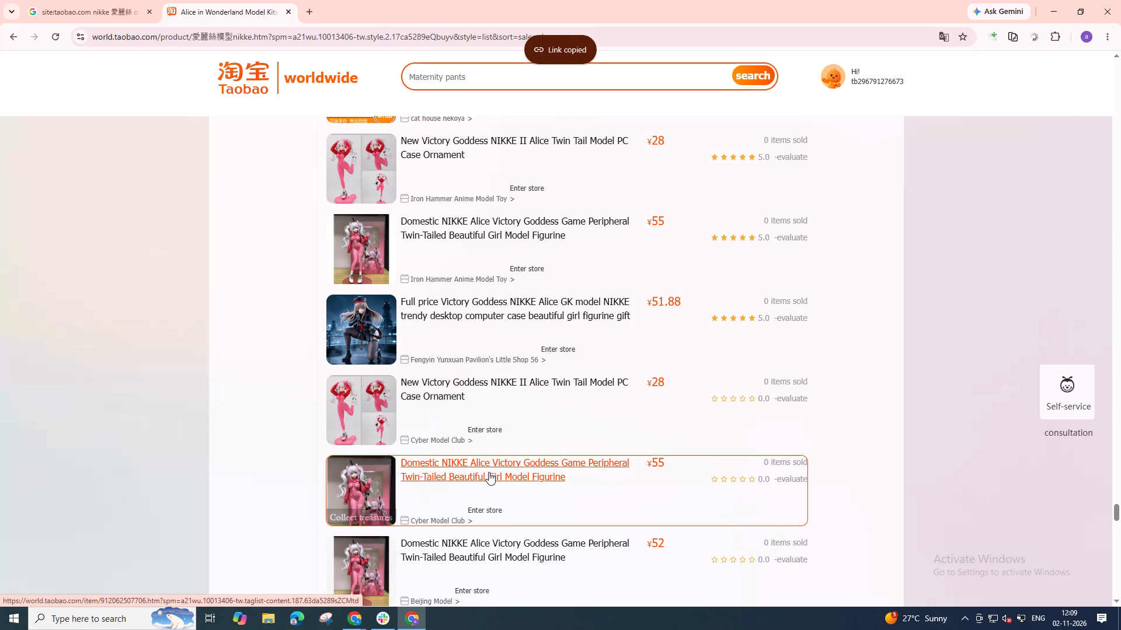
Copy the link of Cyber Model Club's ¥55 domestic Alice figurine listing into cell C28637 of New Work.
right_click(489, 472)
click(557, 410)
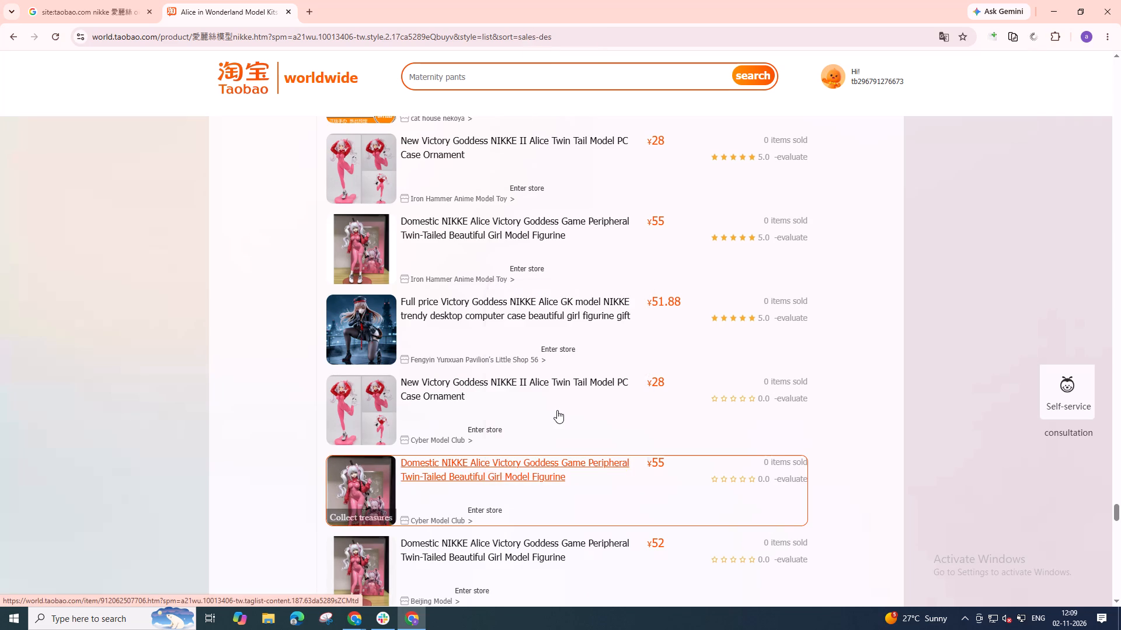
key(alt+Tab)
click(480, 457)
key(ctrl+v)
key(alt+Tab)
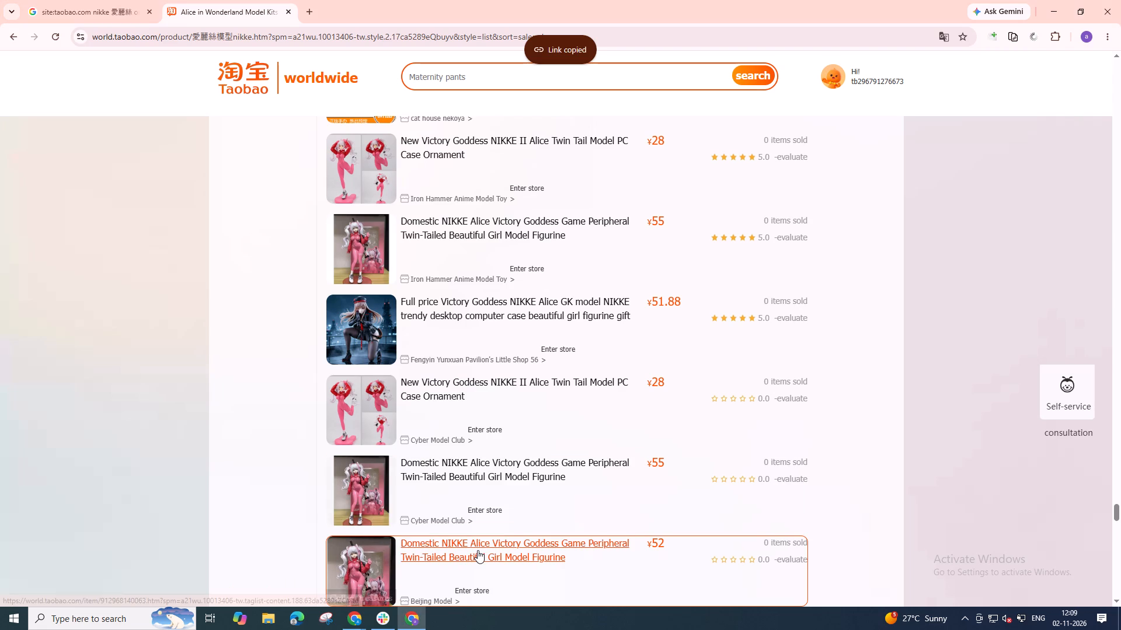
Copy the link of Beijing Model's ¥52 domestic Alice figurine listing into cell C28636 of New Work.
right_click(478, 554)
click(532, 487)
key(alt+Tab)
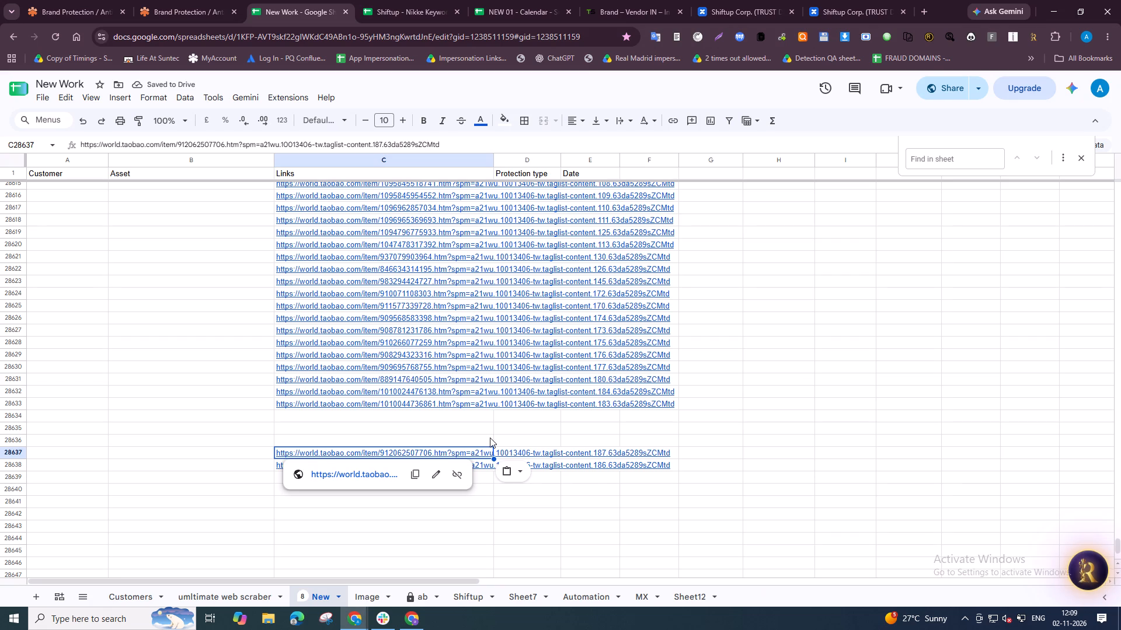
click(490, 437)
key(ctrl+v)
key(alt+Tab)
Copy the link of Beijing Model's ¥25 Alice PC case ornament listing into cell C28634 of New Work.
scroll(518, 438, down, 6)
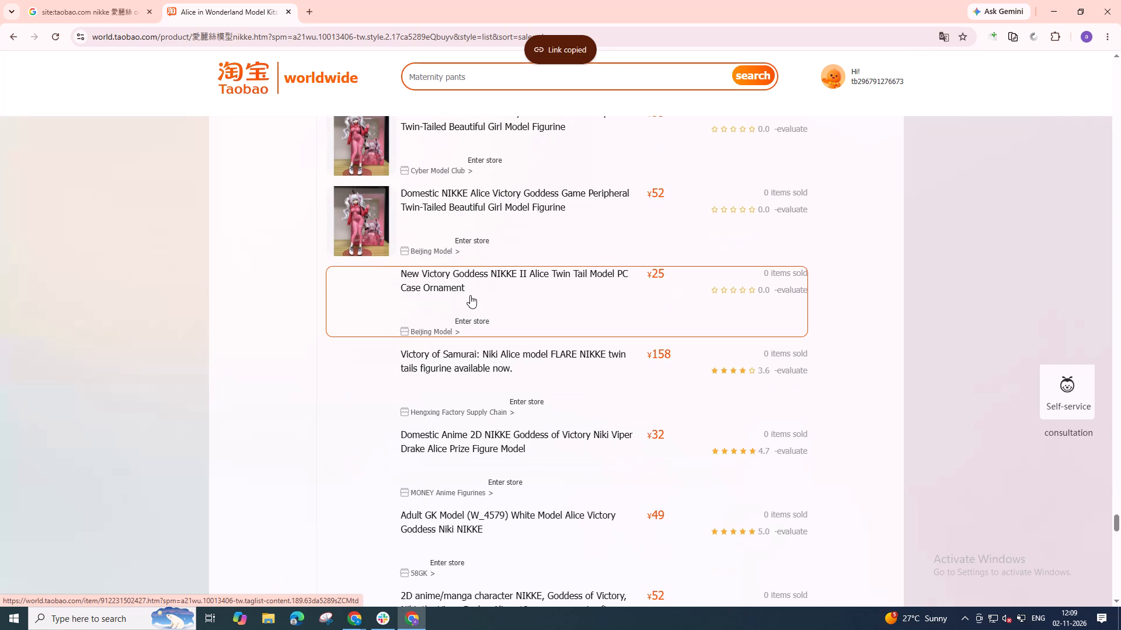
right_click(437, 286)
click(511, 411)
key(alt+Tab)
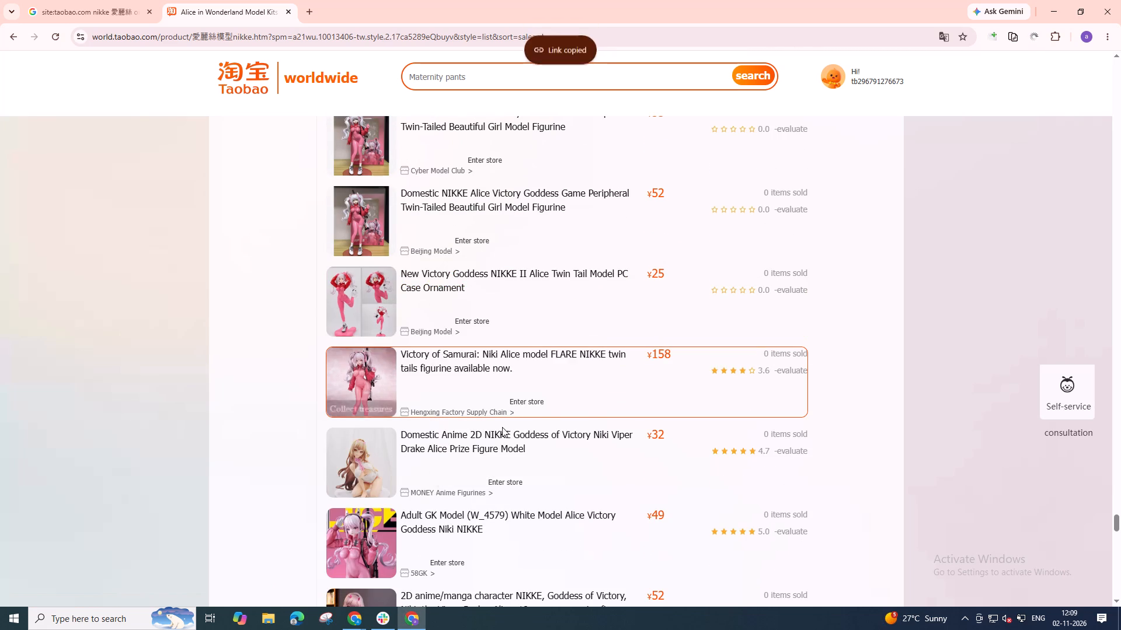
click(483, 422)
key(ctrl+v)
key(alt+Tab)
Copy the link of Hengxing Factory Supply Chain's ¥158 twin-tails Alice figurine listing into cell C28635 of New Work.
right_click(468, 364)
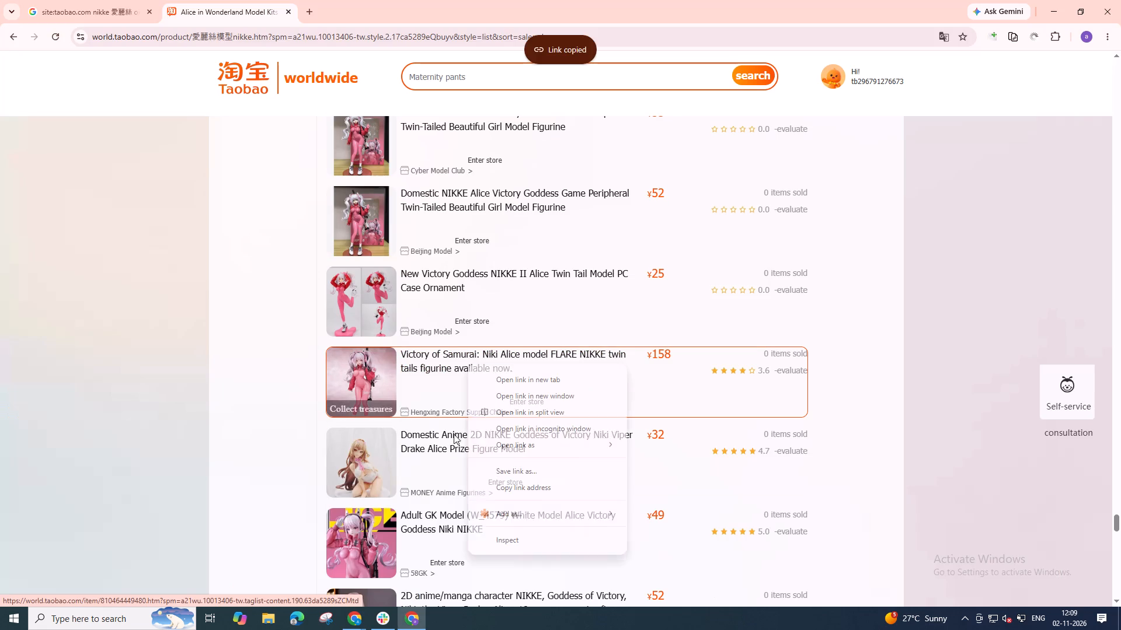
click(525, 491)
key(alt+Tab)
click(468, 431)
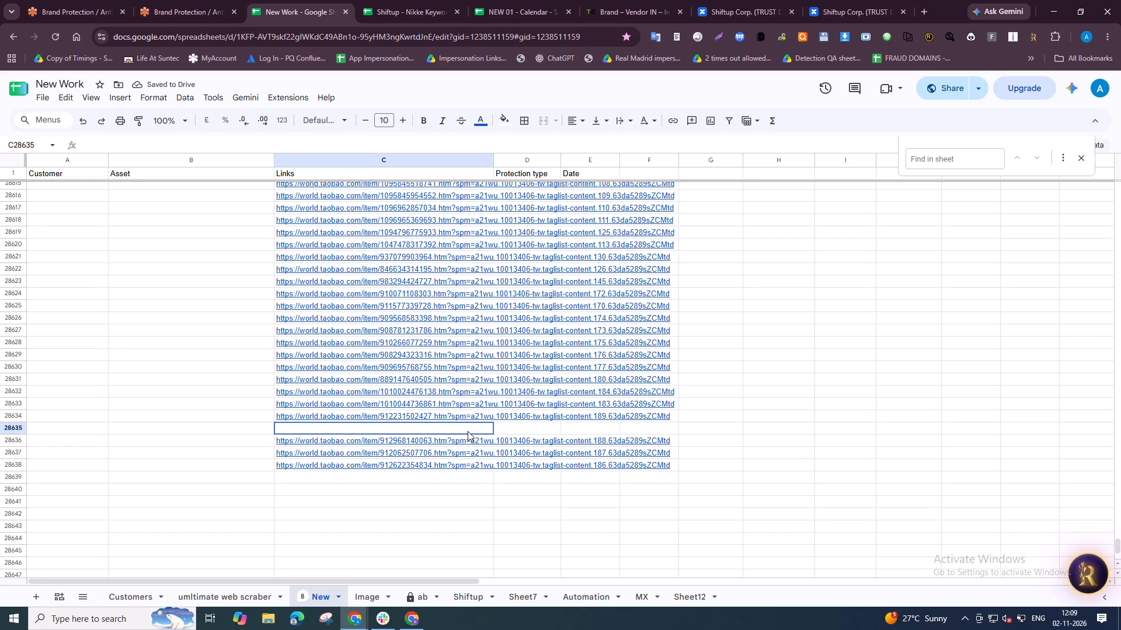
key(ctrl+v)
key(alt+Tab)
Copy the link of 58GK's ¥49 Alice GK white model listing into cell C28639 of New Work.
right_click(468, 528)
click(530, 461)
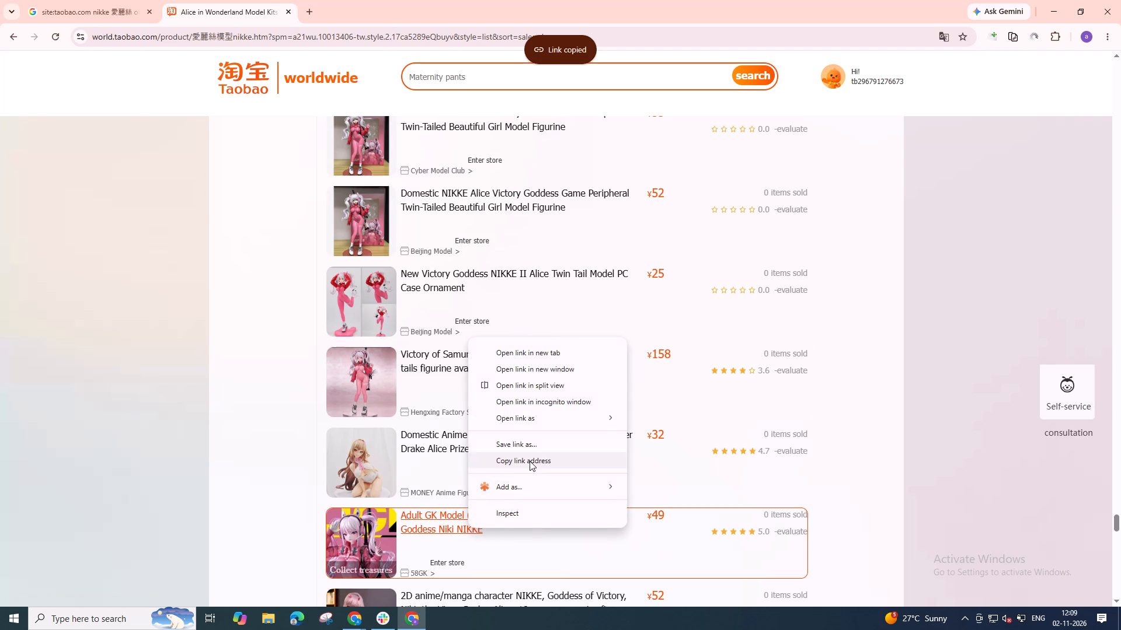
key(alt+Tab)
click(496, 478)
click(482, 478)
key(ctrl+v)
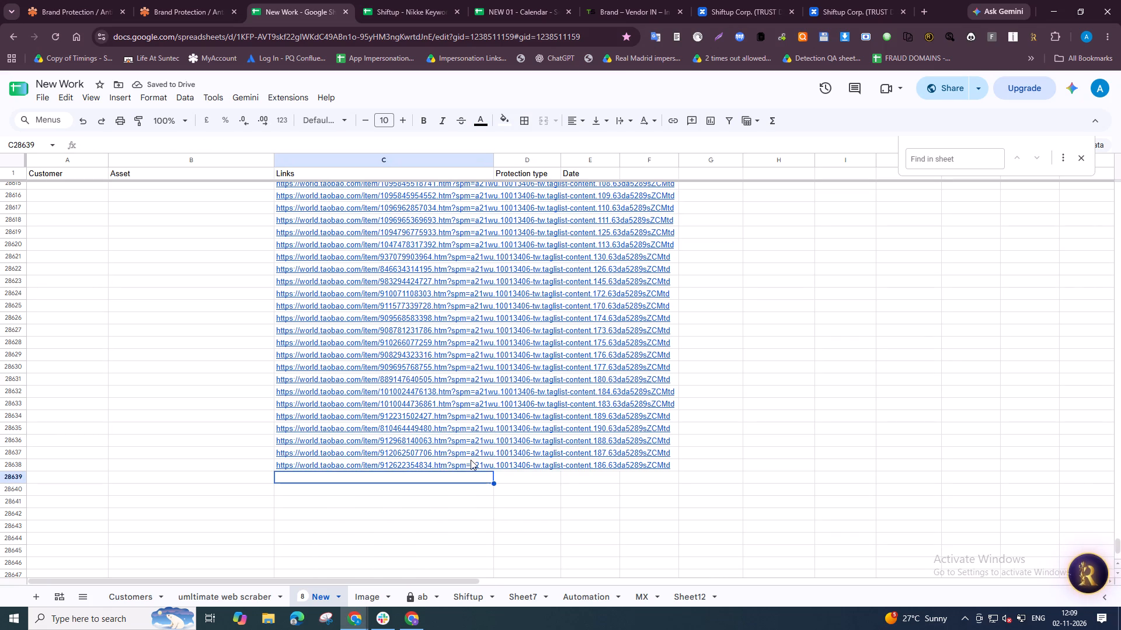
Submit the links in C28609:C28639 as new Red Points incidents for NIKKE Alice under Copyright artwork, replacing the previous link list.
key(ctrl+shift+Up)
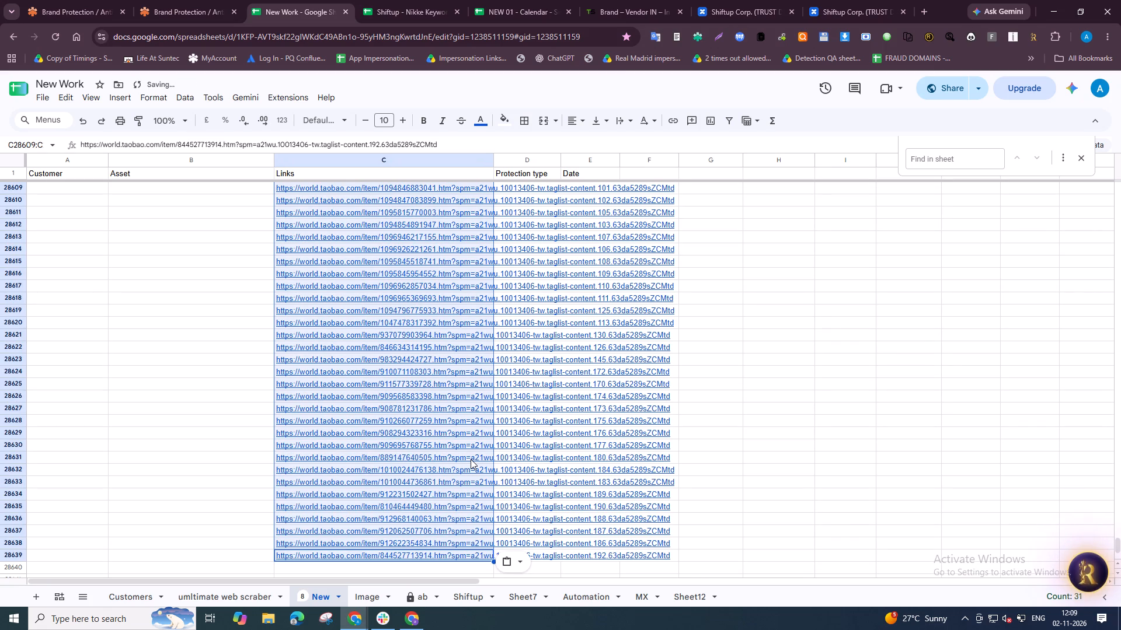
key(ctrl+c)
key(ctrl+c)
key(ctrl+c)
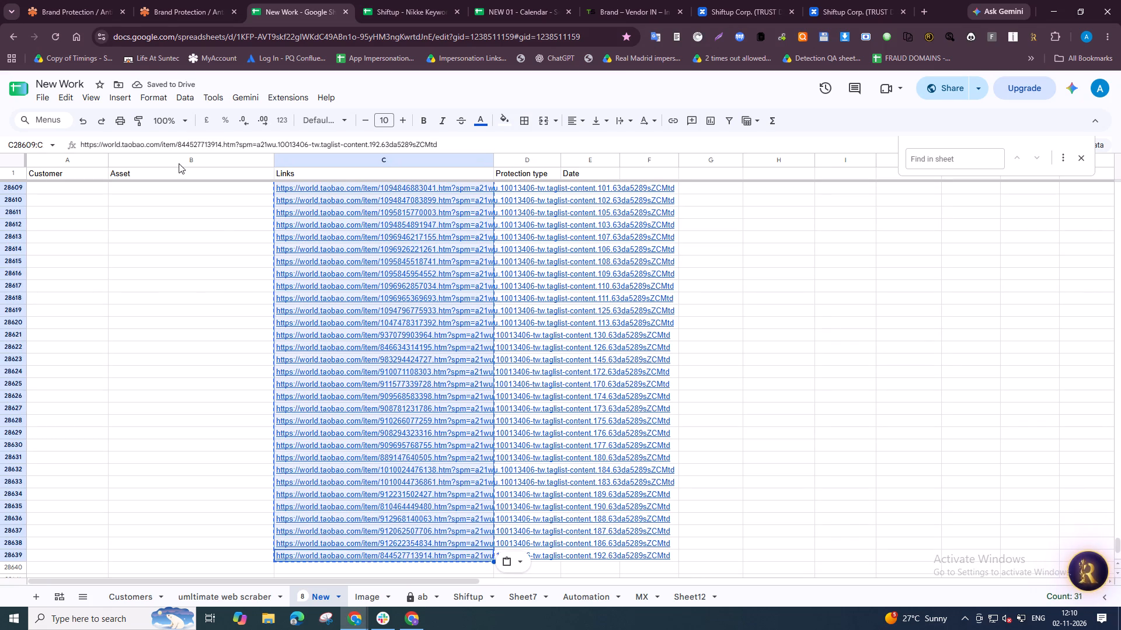
click(107, 0)
scroll(253, 422, down, 17)
click(271, 502)
click(288, 365)
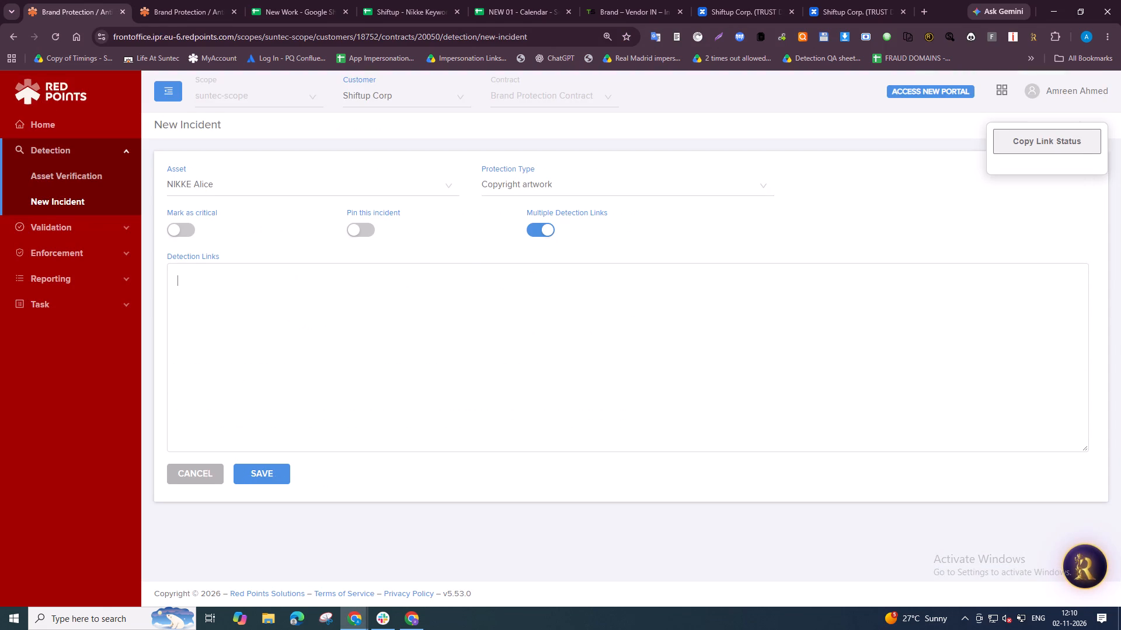
key(ctrl+v)
click(278, 464)
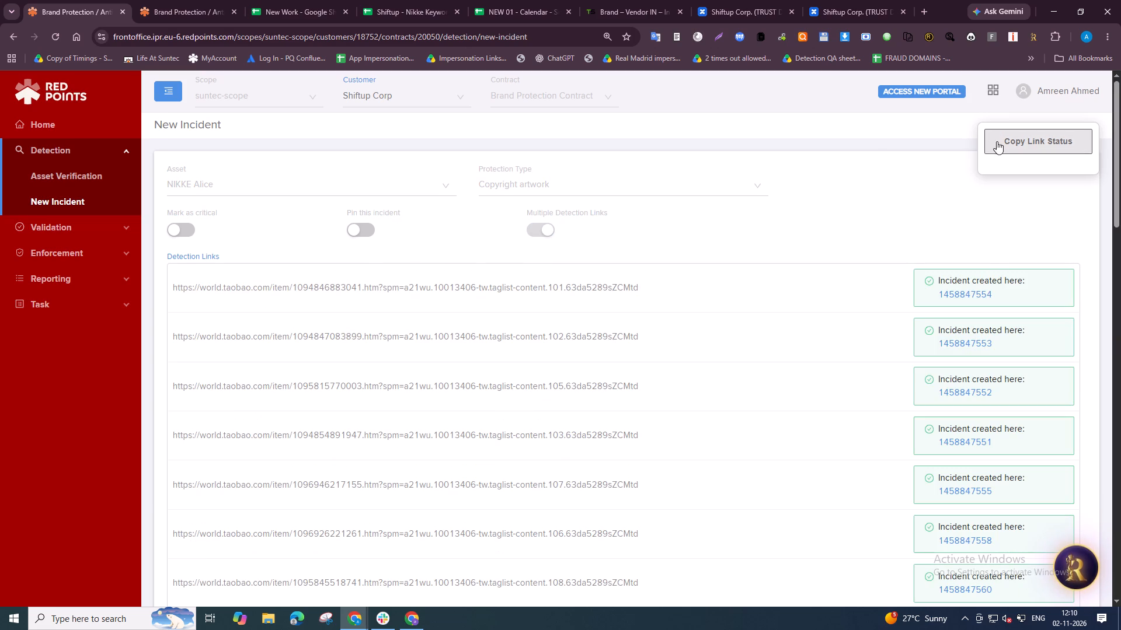
Copy the submitted links' status table from Red Points into New Work starting at C28609, over the link list.
click(1002, 149)
scroll(951, 268, down, 20)
scroll(951, 268, down, 4)
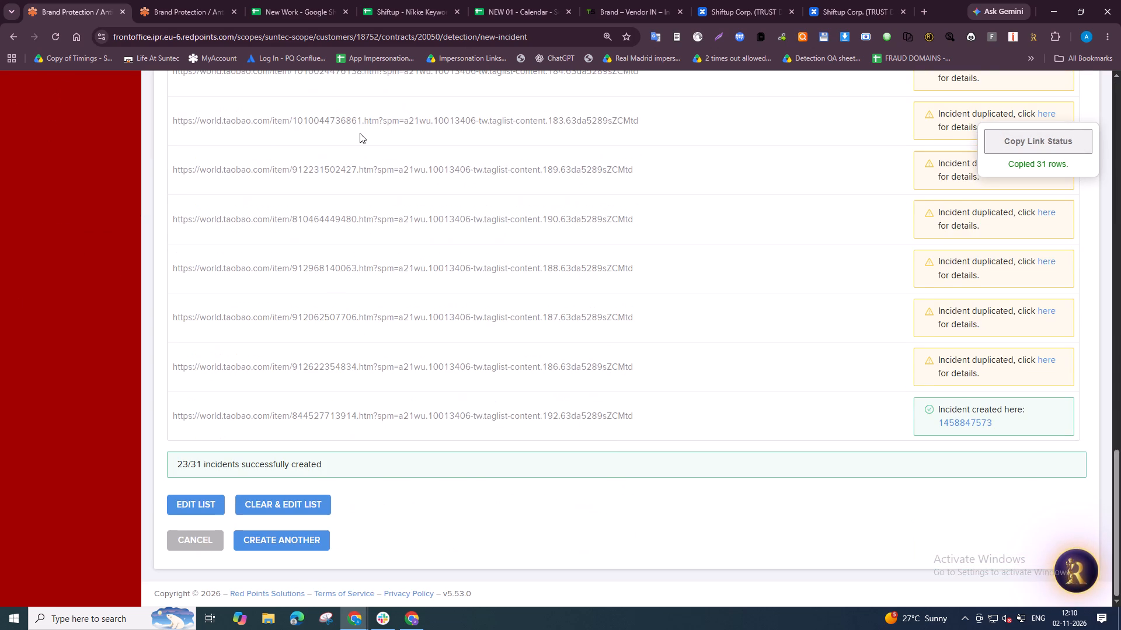
scroll(361, 243, up, 15)
scroll(333, 126, up, 12)
click(311, 0)
key(ctrl+v)
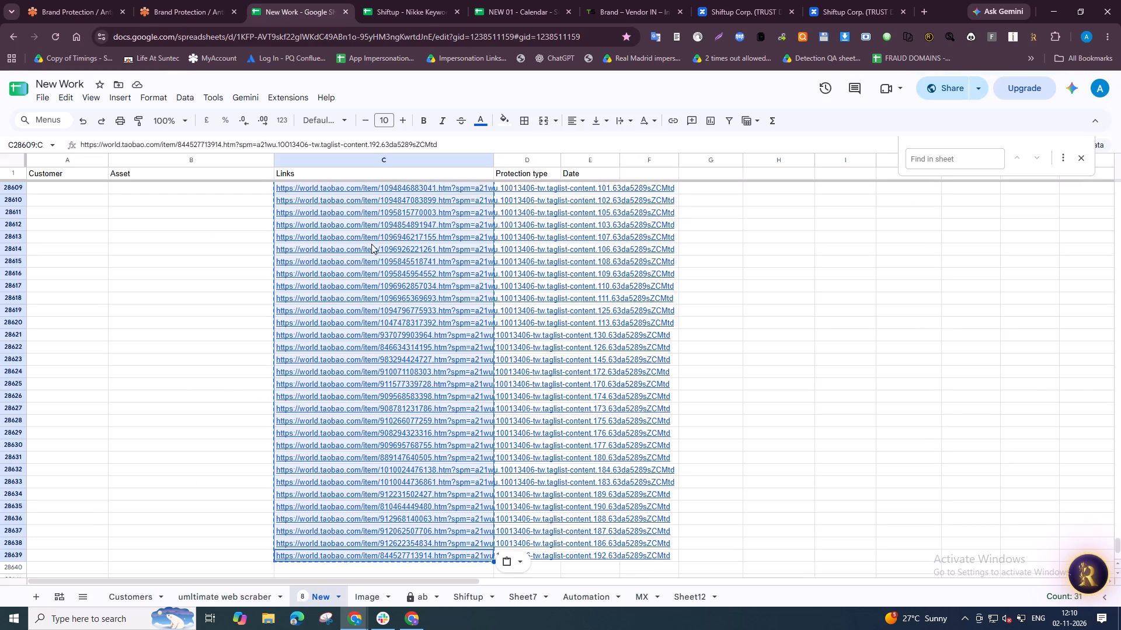
Move the pasted link, status and incident ID rows up to C28607, directly below the earlier NIKKE Alice rows.
key(Down)
key(ctrl+shift+Down)
key(ctrl+shift+Right)
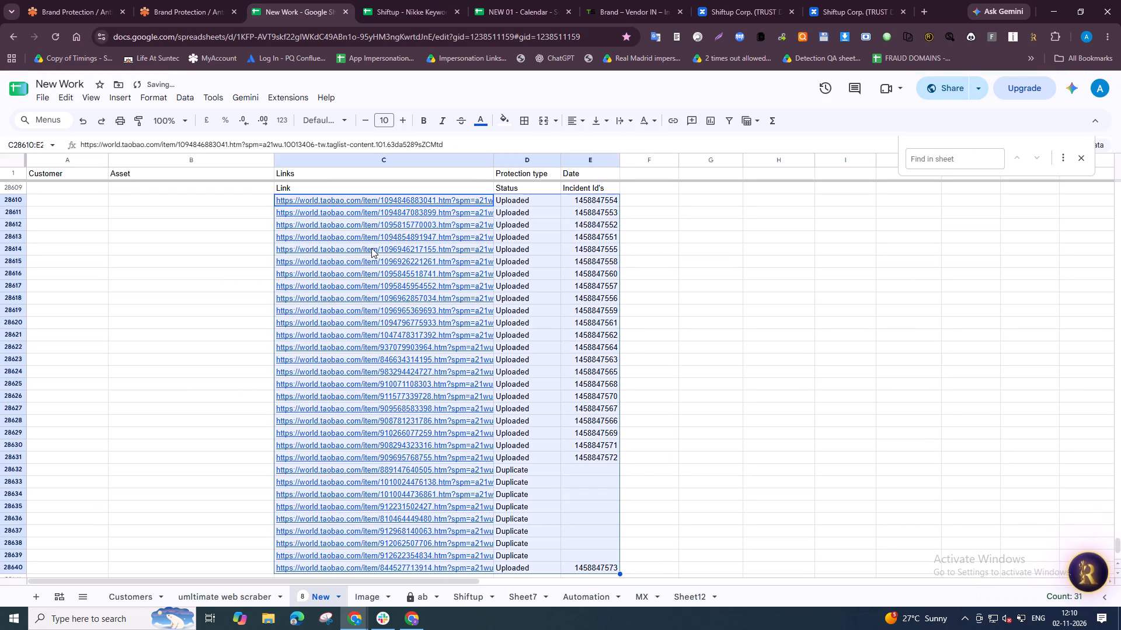
key(ctrl+x)
key(ctrl+Up)
key(ctrl+Up)
key(Down)
key(ctrl+v)
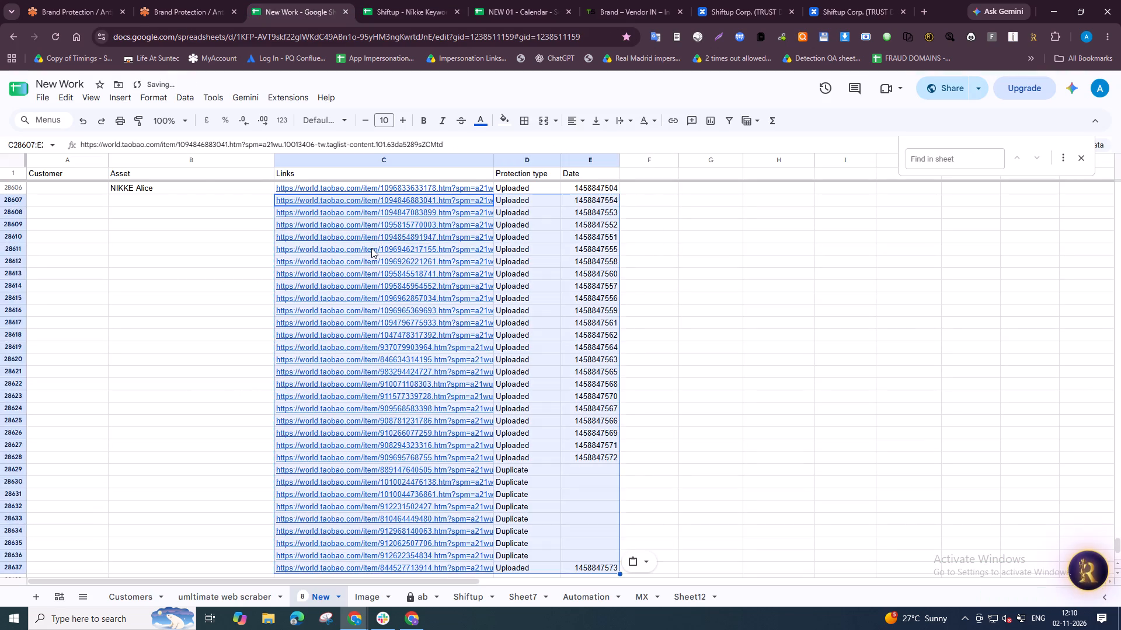
Fill the asset NIKKE Alice down from B28606 through B28637.
key(ctrl+Down)
key(ctrl+Left)
key(ctrl+shift+Up)
key(Right)
key(ctrl+shift+Up)
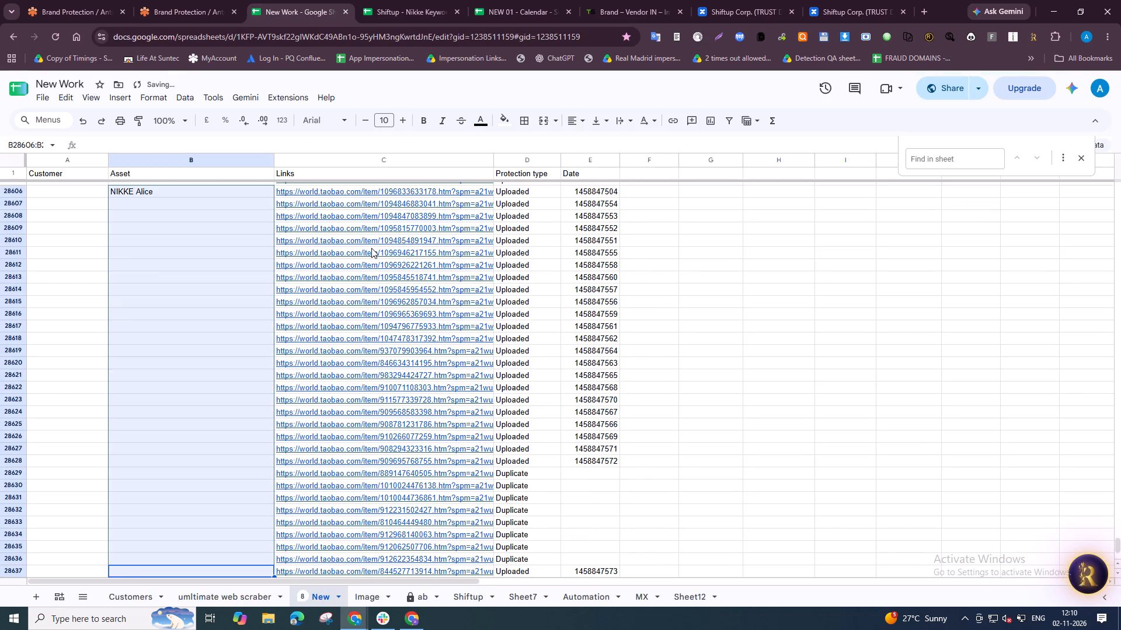
key(ctrl+d)
Count the incident IDs in E28592:E28637.
key(Right)
key(Right)
key(Down)
key(Right)
key(Up)
key(ctrl+shift+Up)
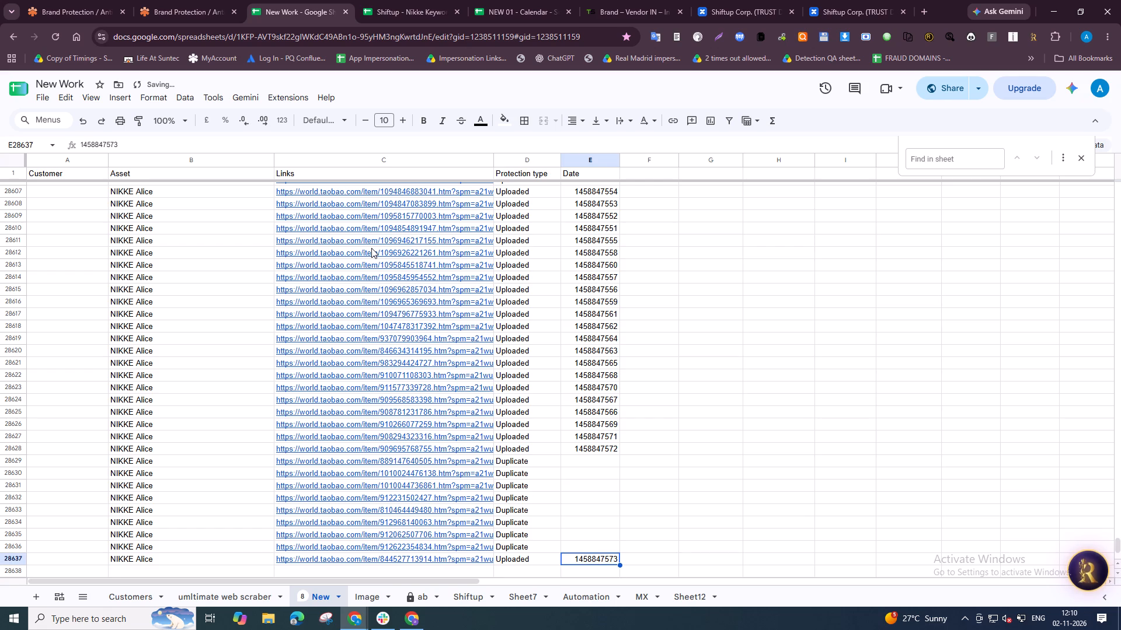
key(ctrl+shift+Up)
key(ctrl+shift+Up)
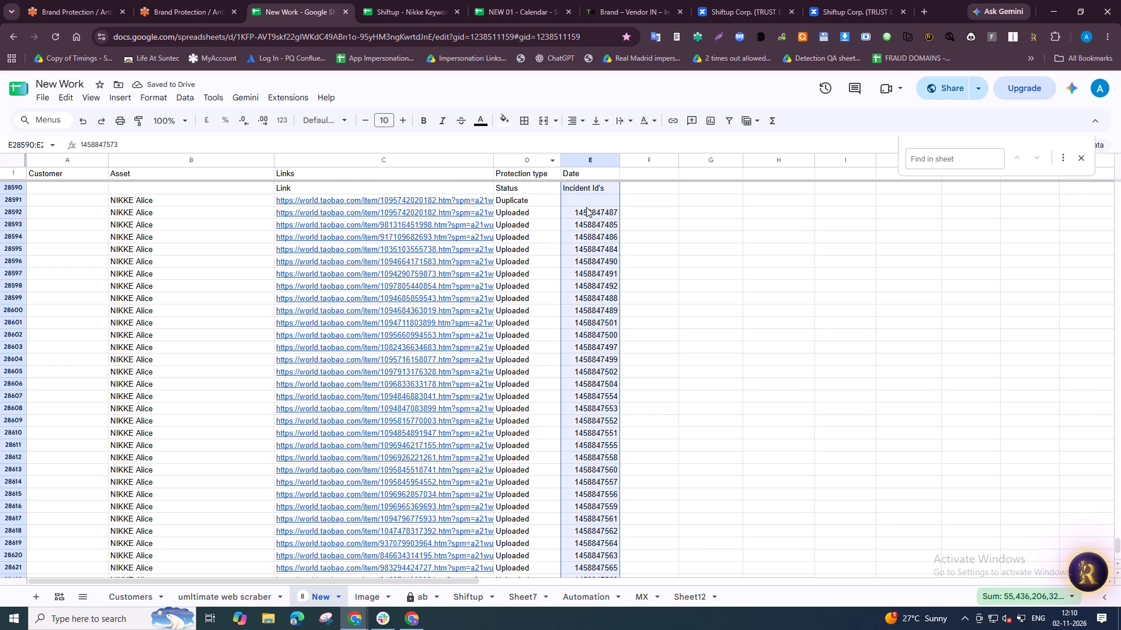
shift+click(586, 207)
click(1005, 588)
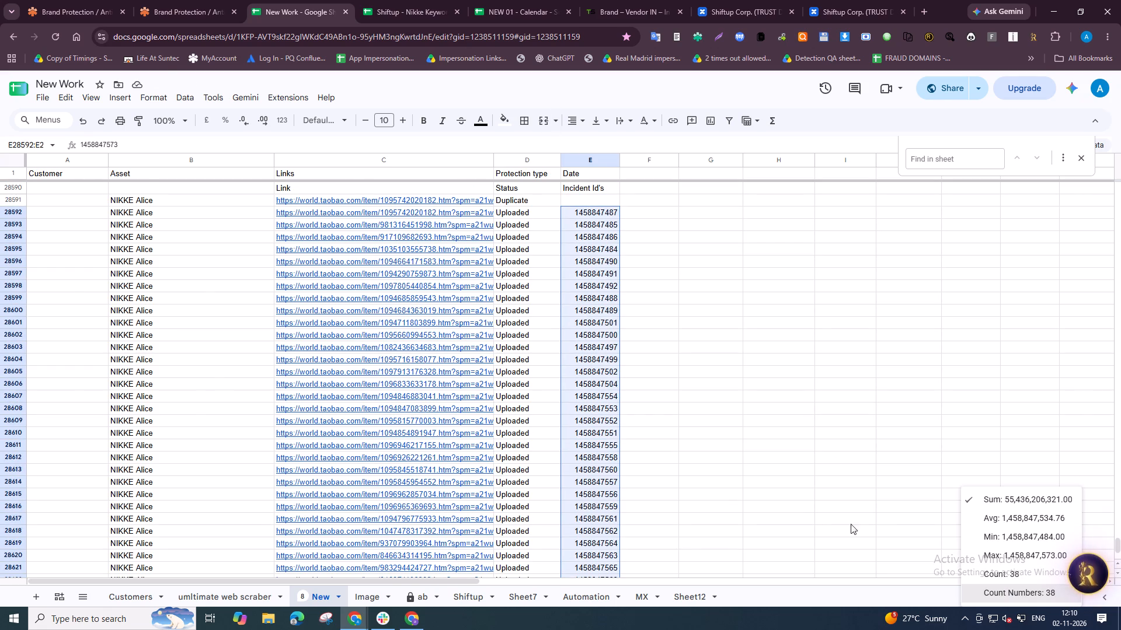
Count the incident IDs of the earlier Shiftup Corp batch in E28568:E28587.
scroll(721, 481, up, 7)
click(614, 306)
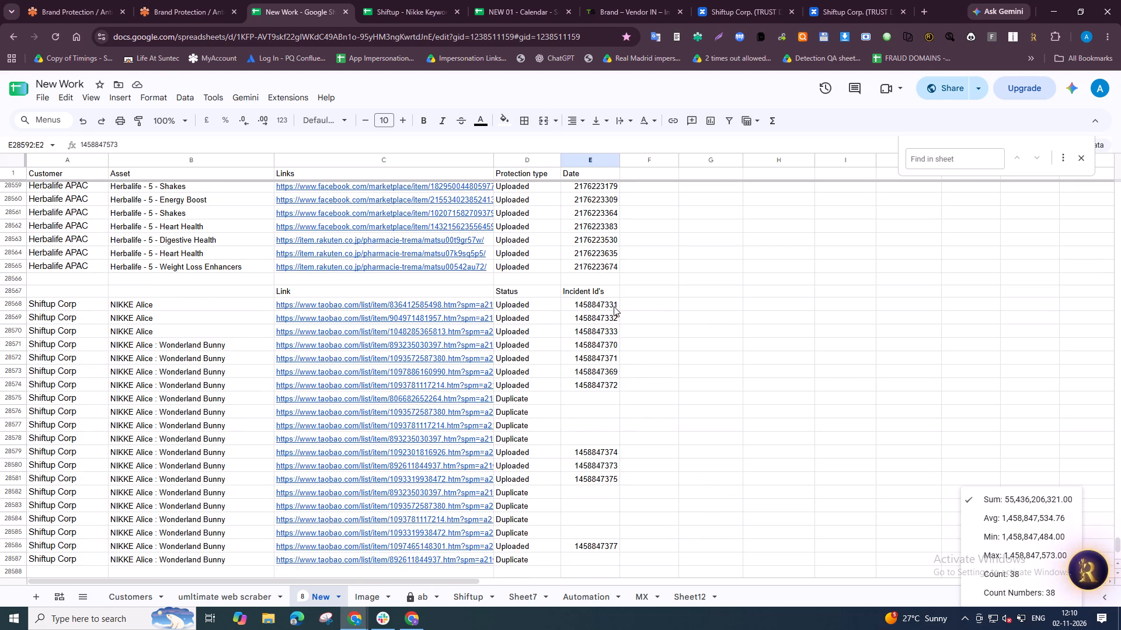
scroll(591, 444, down, 2)
shift+click(596, 447)
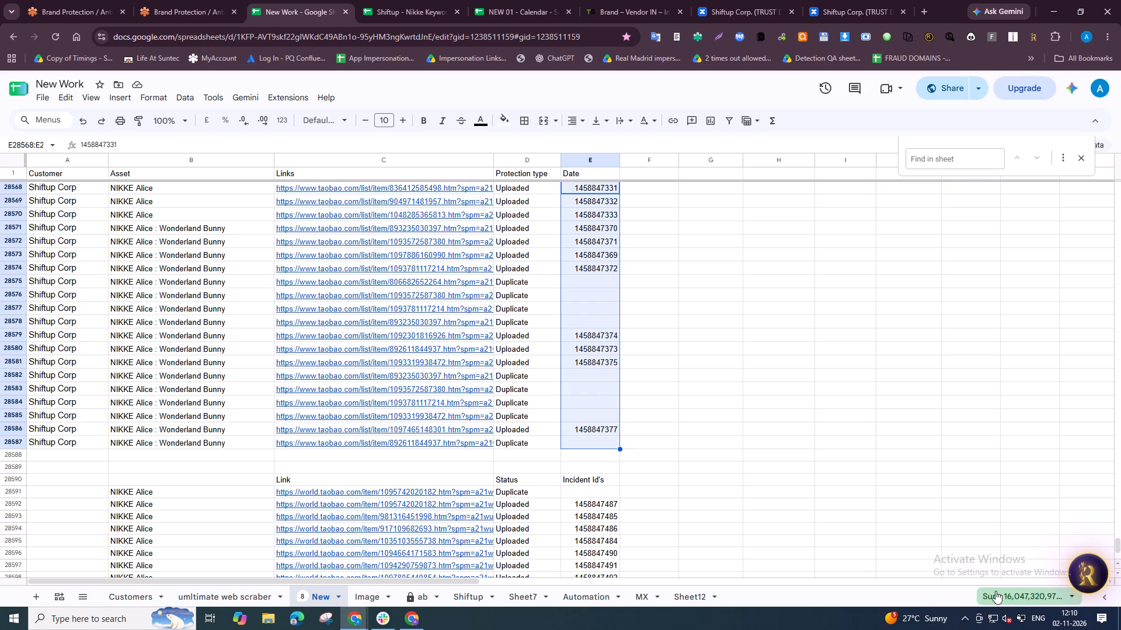
click(1008, 591)
click(1007, 572)
Work out 38+11 in a new browser window and close that window.
scroll(506, 498, down, 12)
click(465, 454)
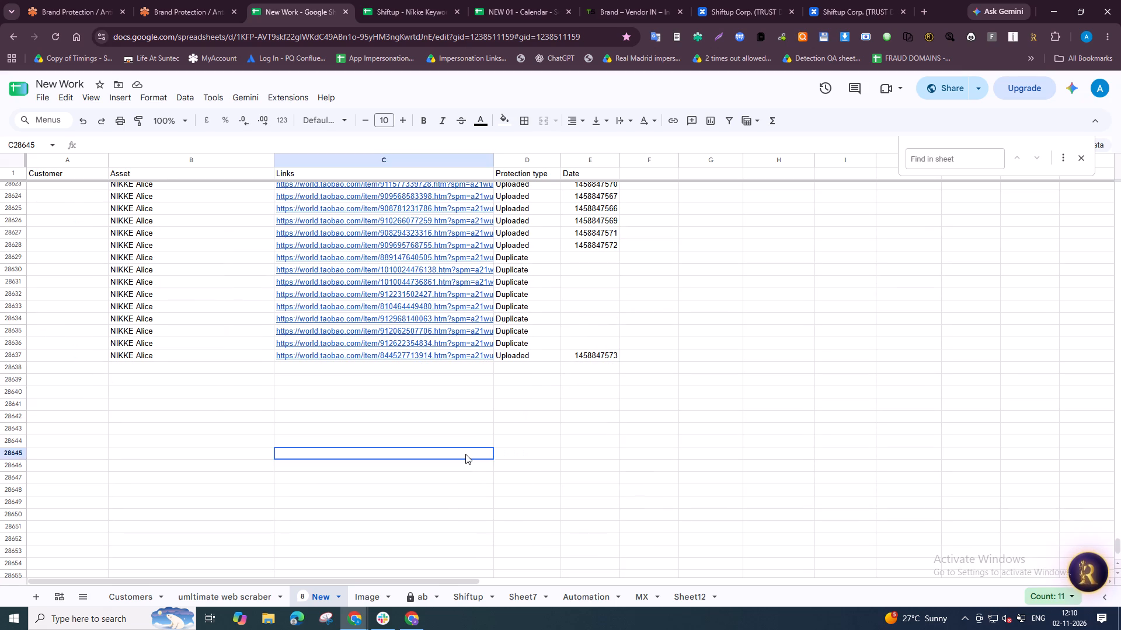
key(ctrl+n)
text(38+11)
key(ctrl+w)
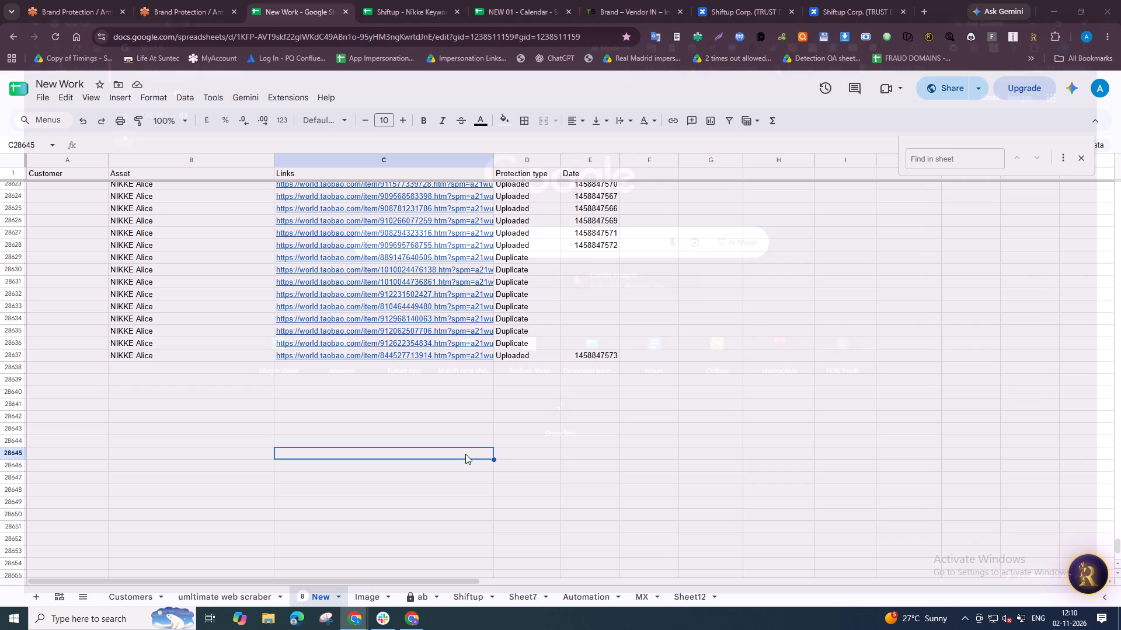